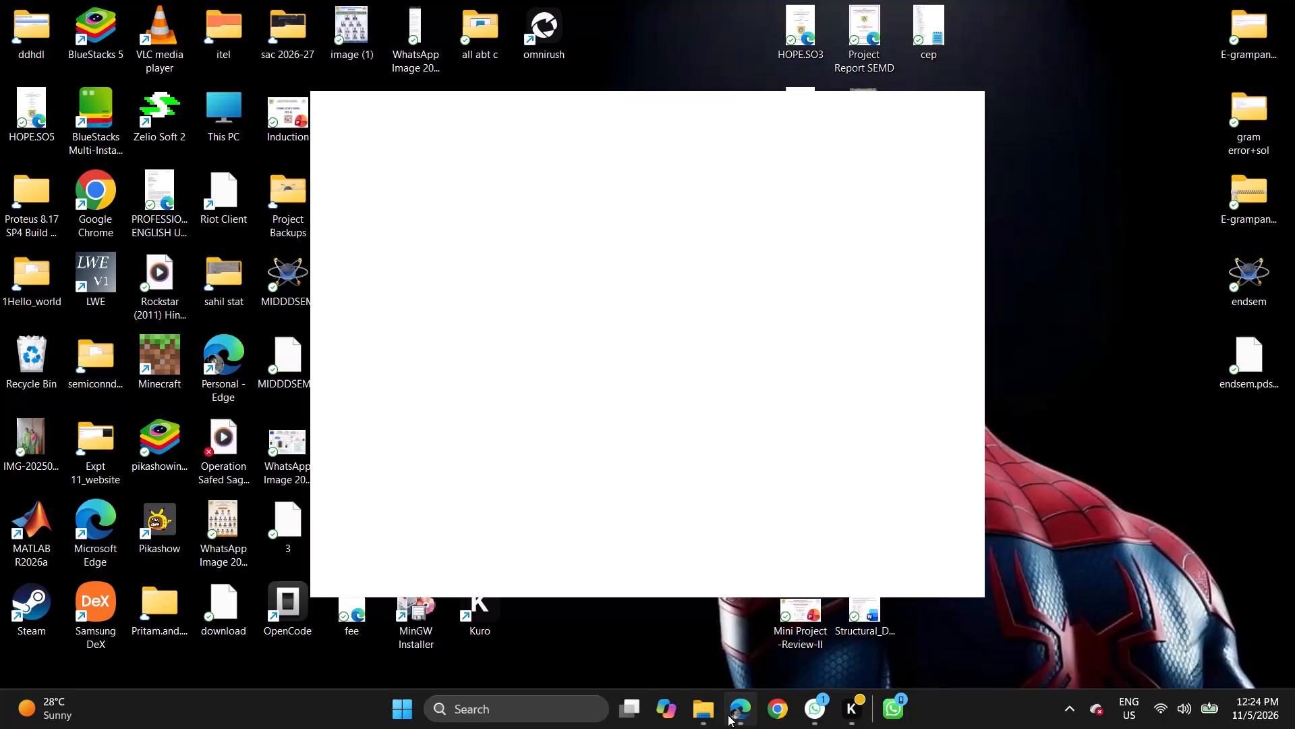
# Switch to Microsoft Edge and search the web for "pdf to word" from the new tab page.
pyautogui.click(728, 714)
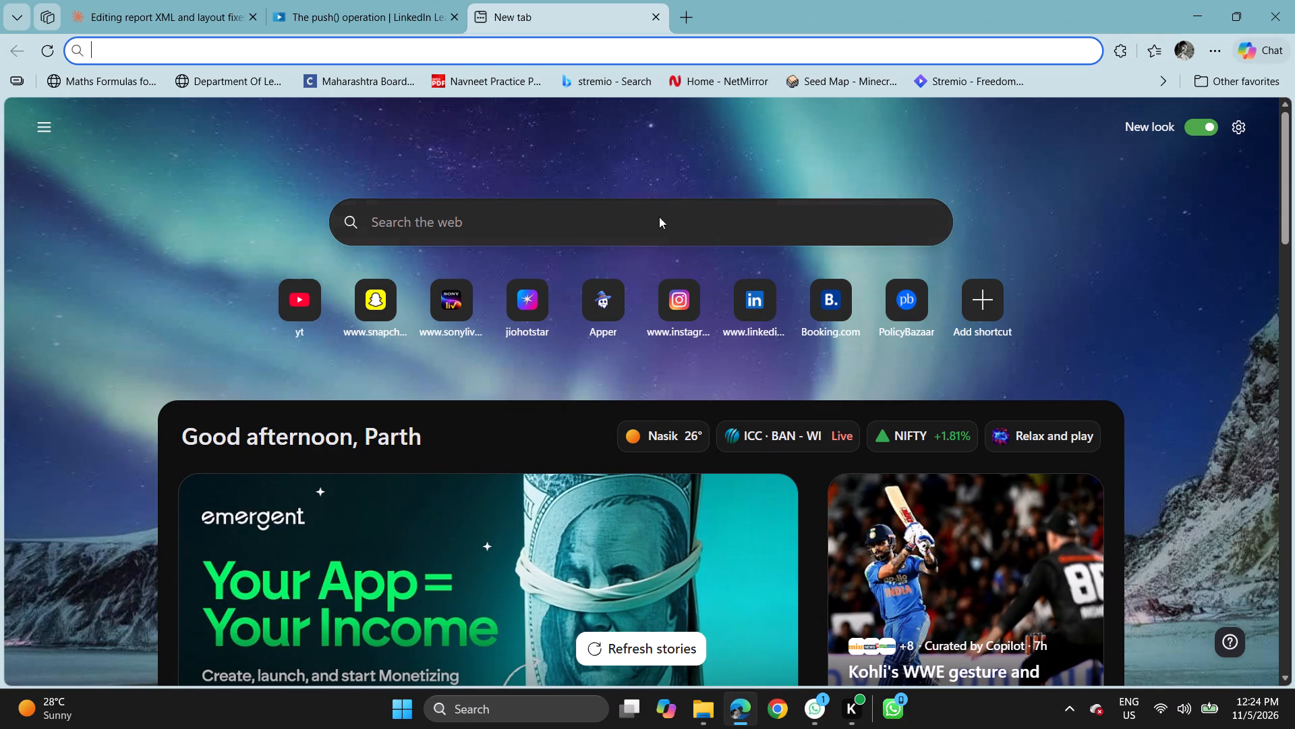
pyautogui.click(367, 18)
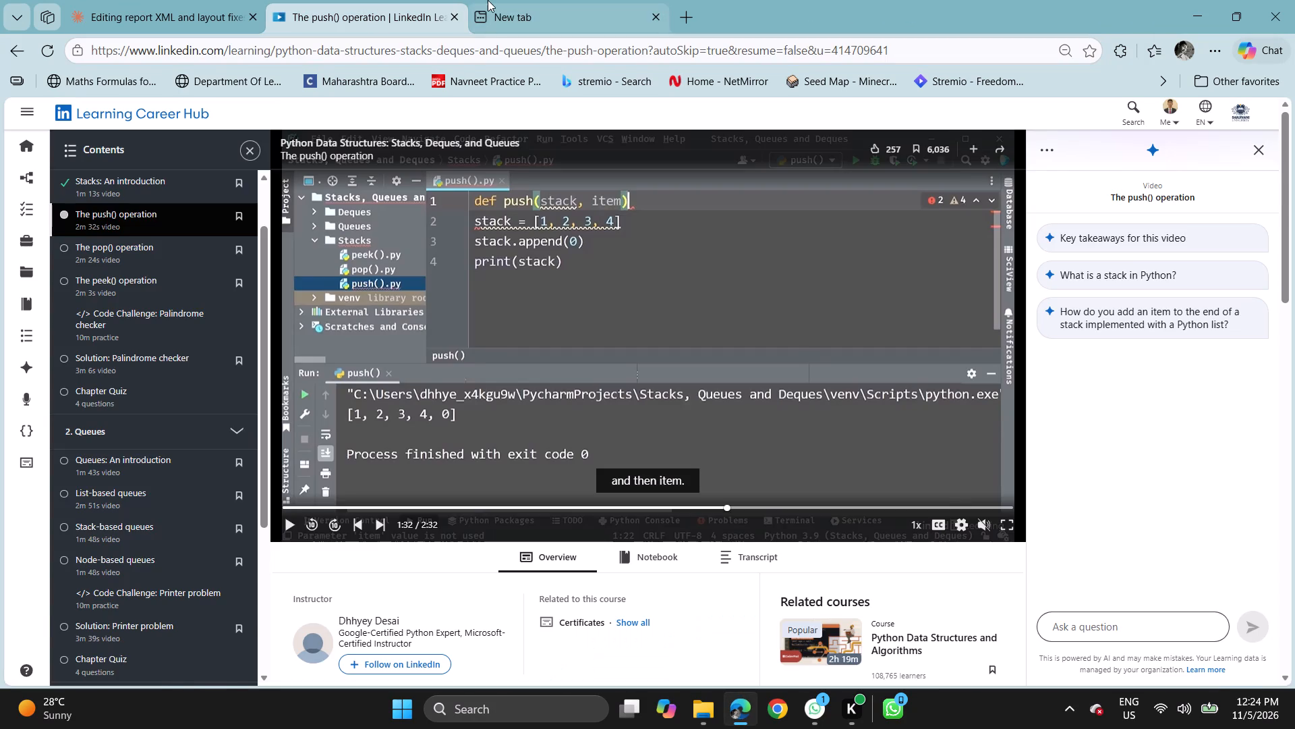
pyautogui.click(488, 0)
pyautogui.click(577, 210)
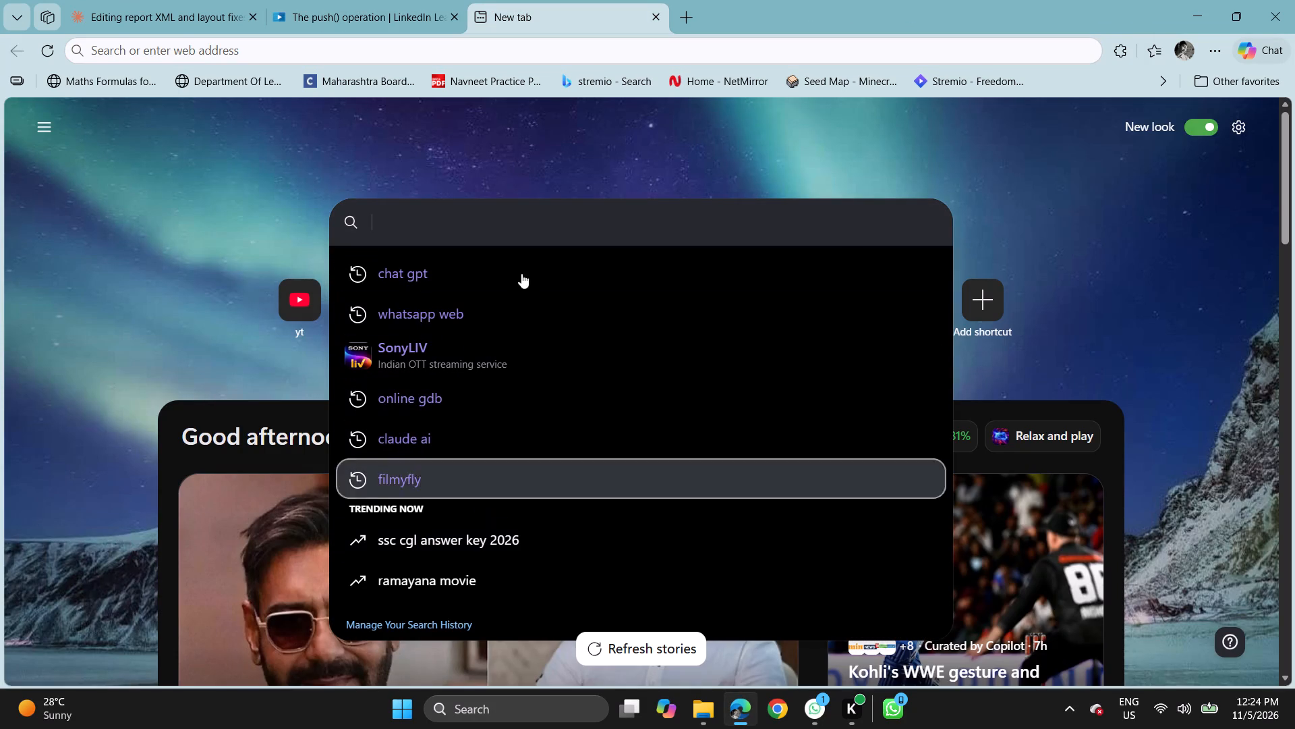
pyautogui.click(449, 239)
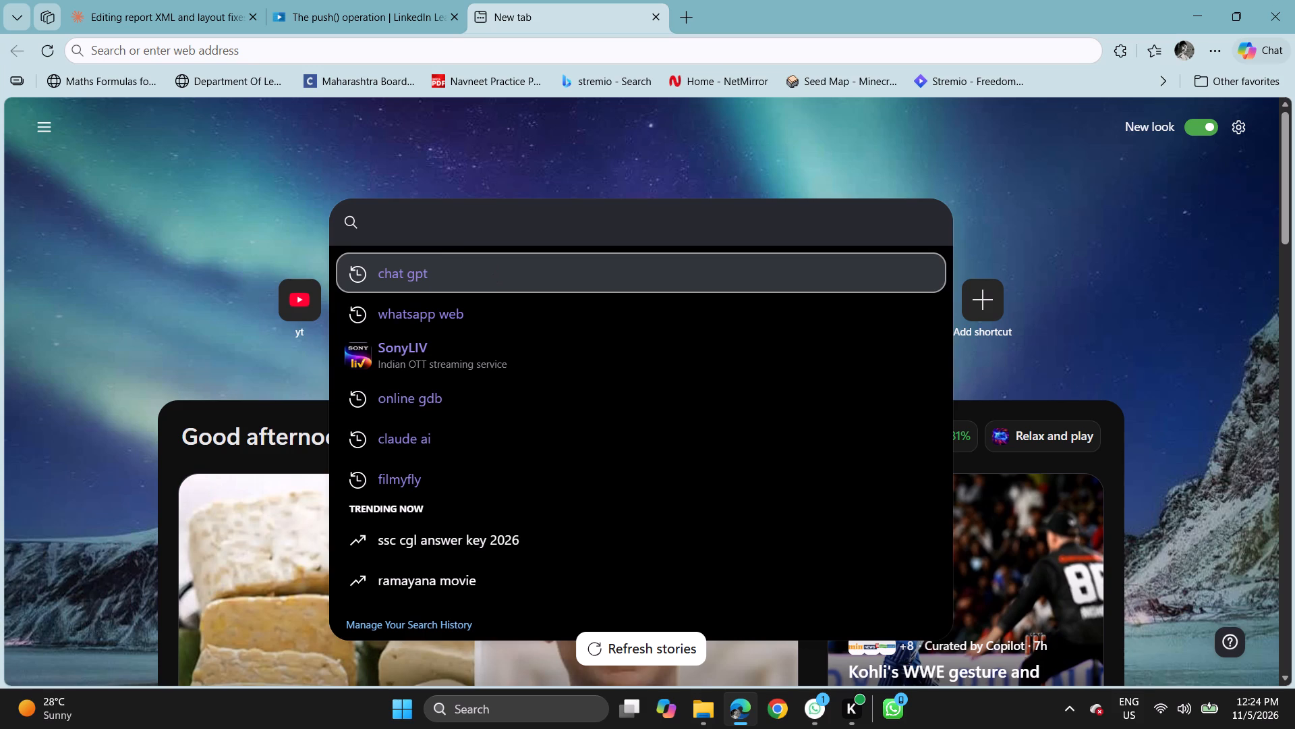
pyautogui.write('pfd')
pyautogui.press('BackSpace')
pyautogui.press('BackSpace')
pyautogui.write('df')
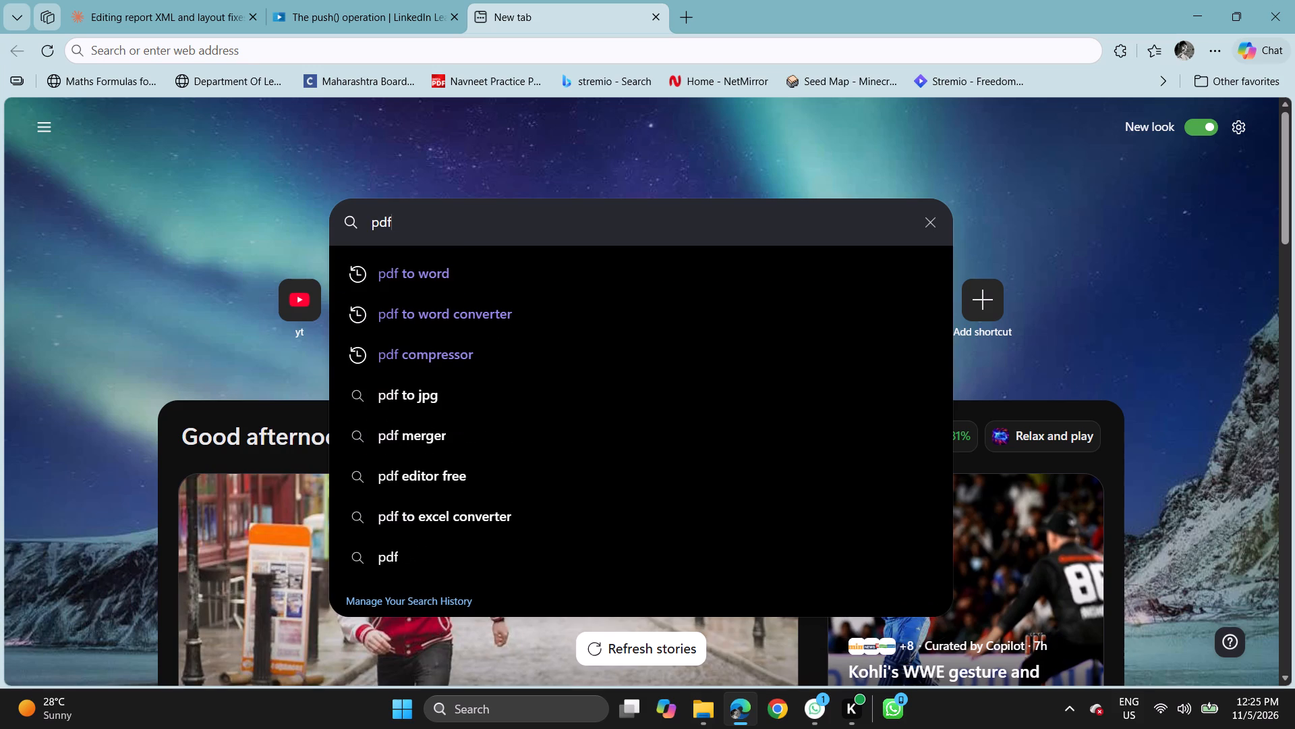
pyautogui.press('space')
pyautogui.press('Down')
pyautogui.press('Return')
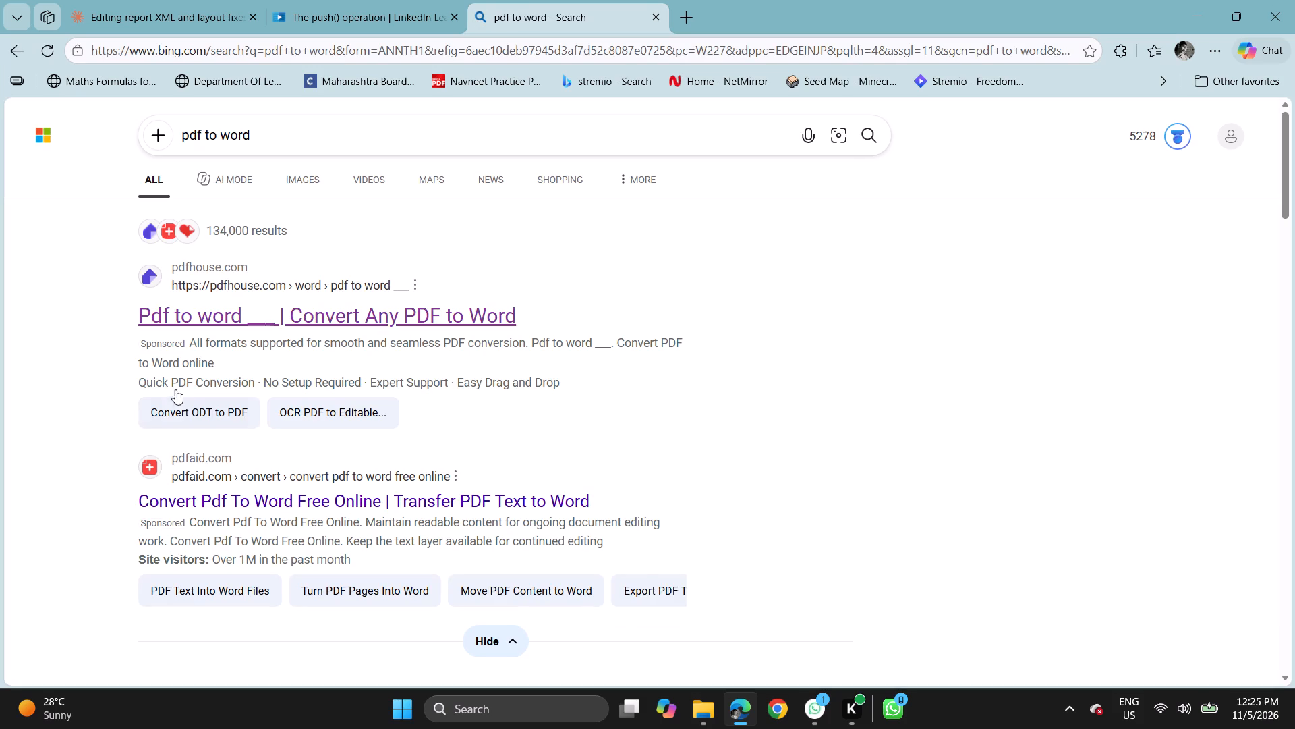
# Open the iLovePDF "PDF to WORD" converter page from the search results.
pyautogui.scroll(-3, 188, 495)
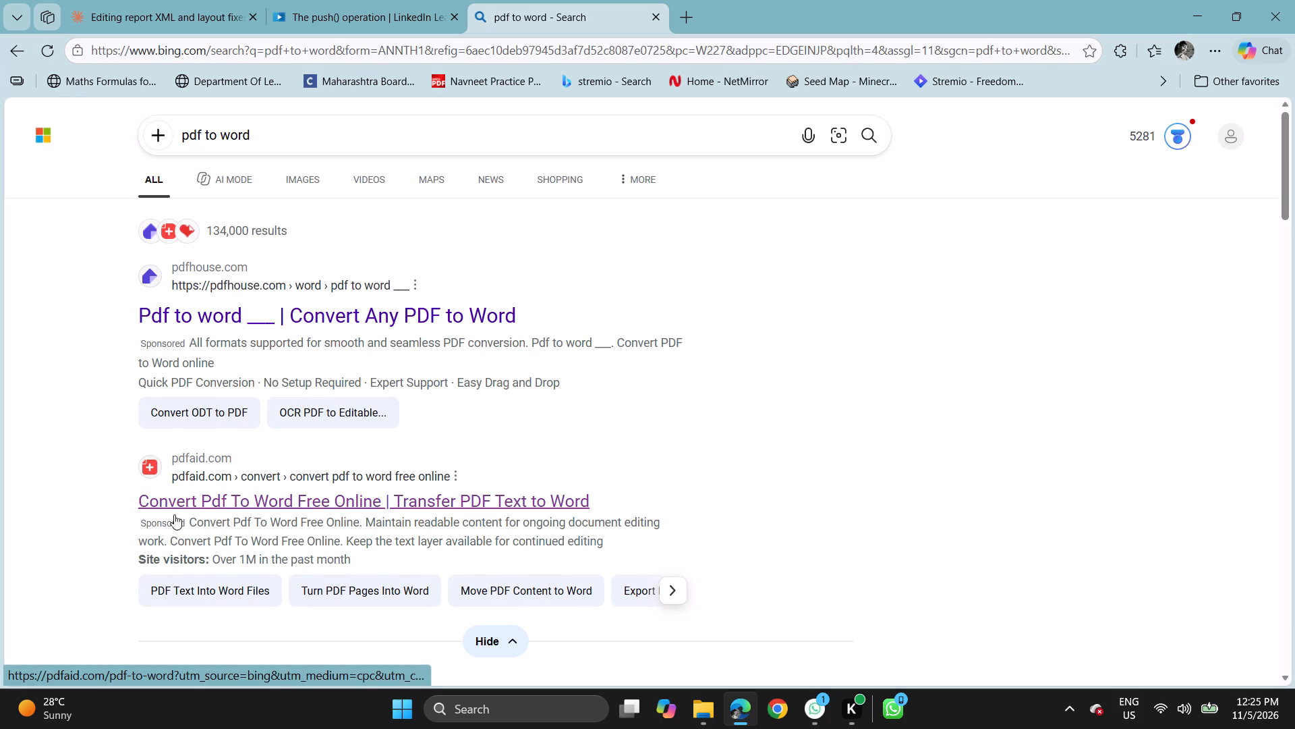
pyautogui.scroll(-2, 173, 520)
pyautogui.scroll(-2, 140, 427)
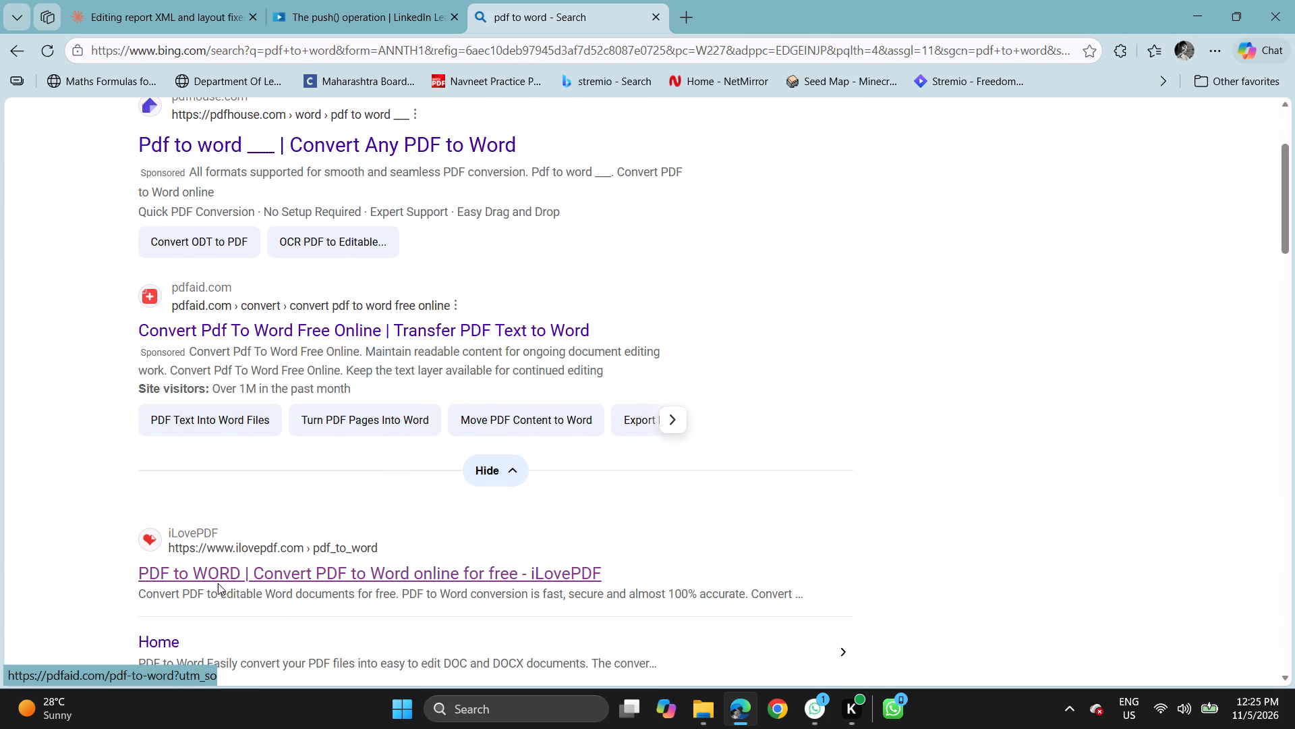
pyautogui.click(220, 587)
pyautogui.click(260, 573)
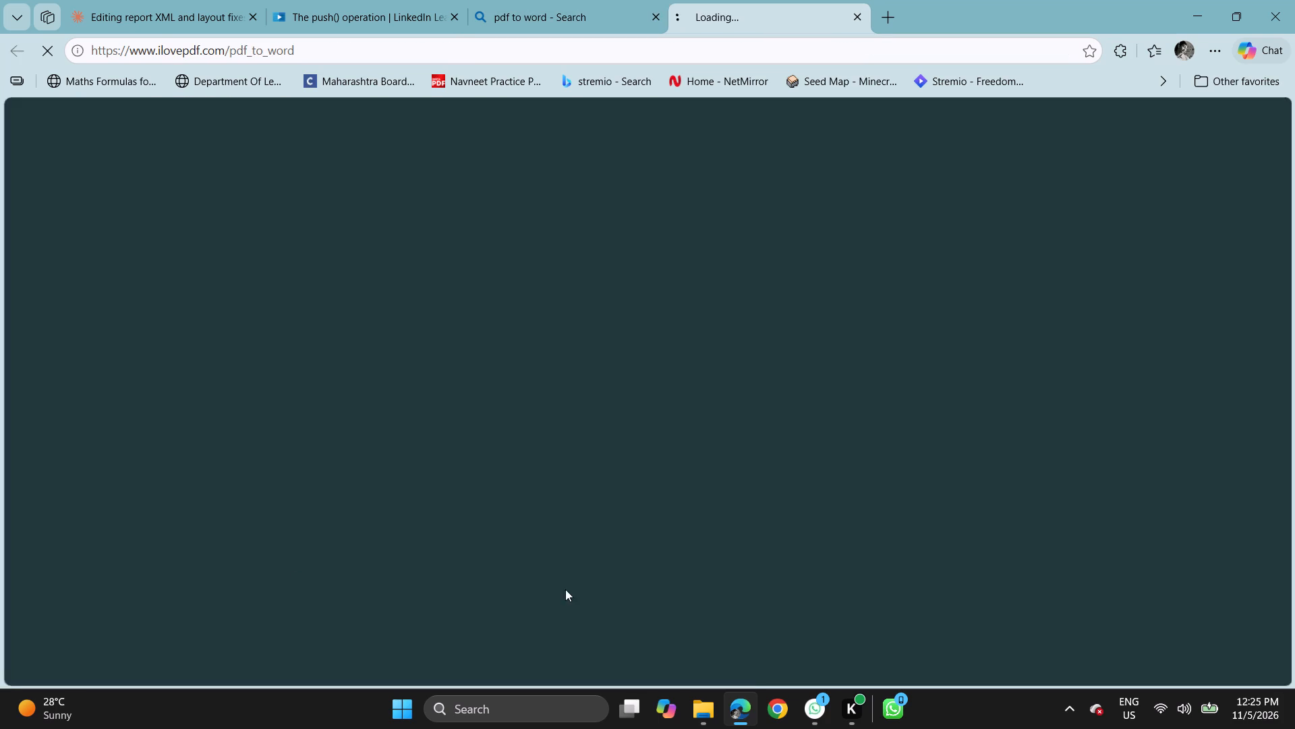
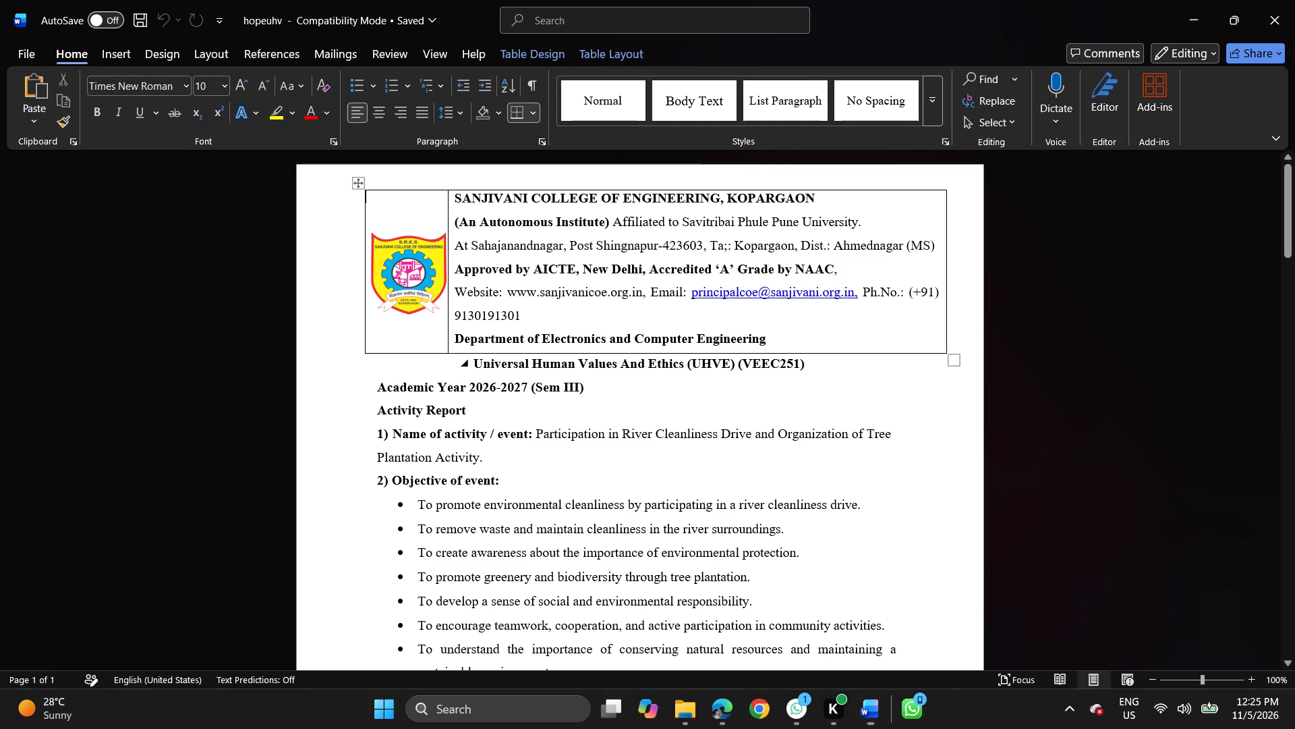
pyautogui.scroll(-10, 572, 391)
pyautogui.scroll(-14, 572, 391)
pyautogui.scroll(4, 572, 391)
pyautogui.scroll(-4, 572, 391)
pyautogui.scroll(-20, 572, 391)
pyautogui.scroll(-20, 572, 391)
pyautogui.scroll(-20, 572, 391)
pyautogui.scroll(4, 572, 391)
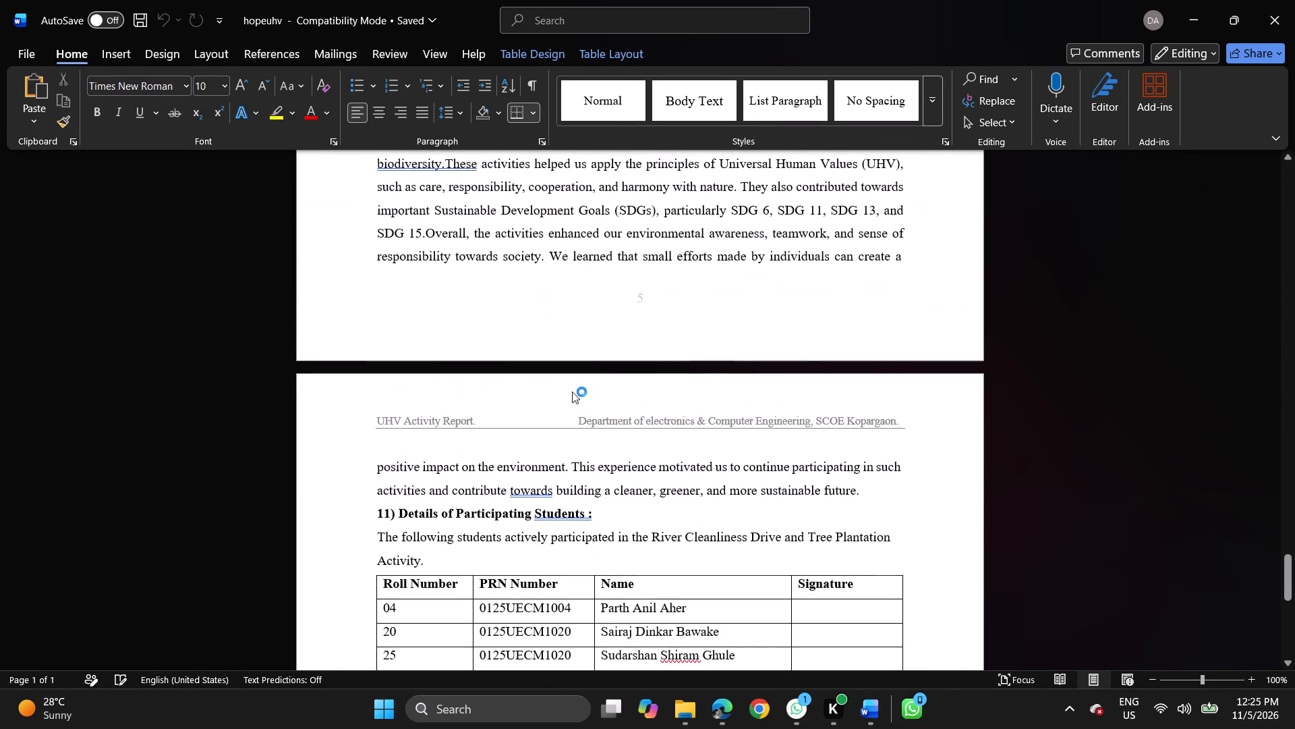
pyautogui.keyDown('ctrl'); pyautogui.scroll(-7, 606, 358); pyautogui.keyUp('ctrl')
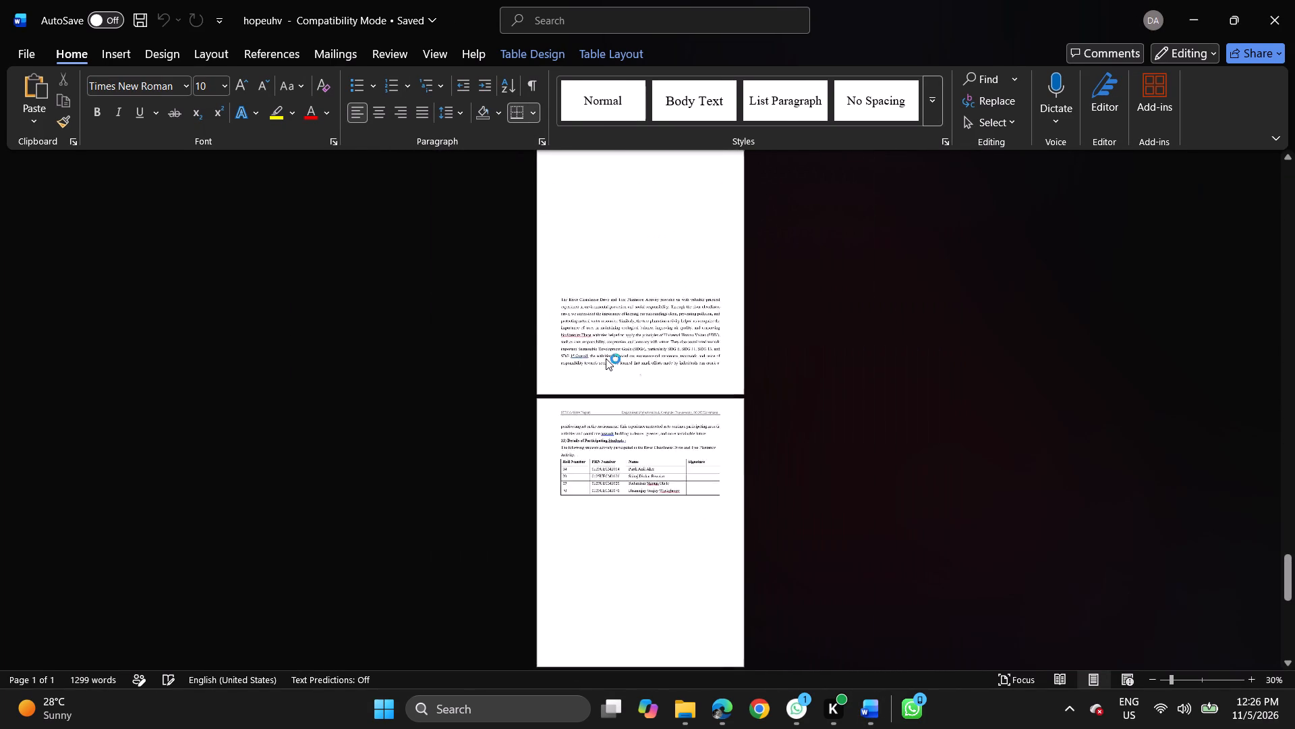
pyautogui.scroll(3, 606, 358)
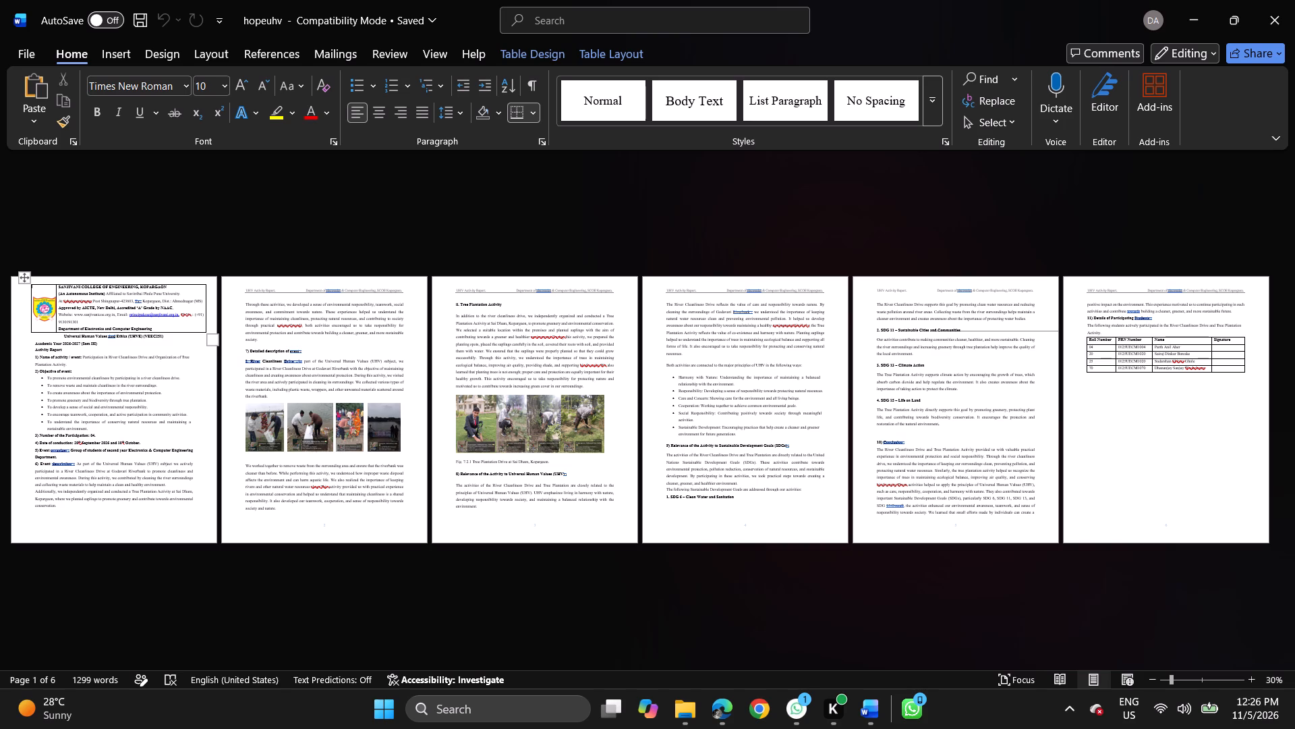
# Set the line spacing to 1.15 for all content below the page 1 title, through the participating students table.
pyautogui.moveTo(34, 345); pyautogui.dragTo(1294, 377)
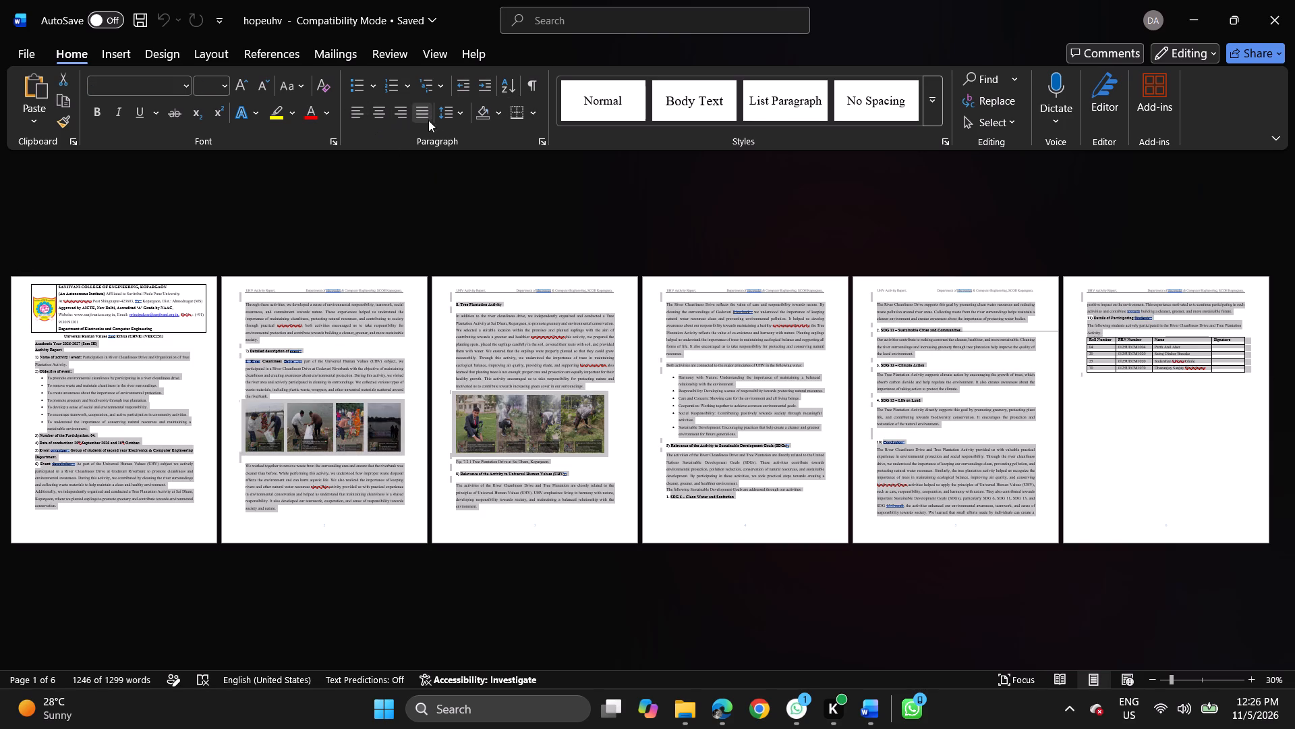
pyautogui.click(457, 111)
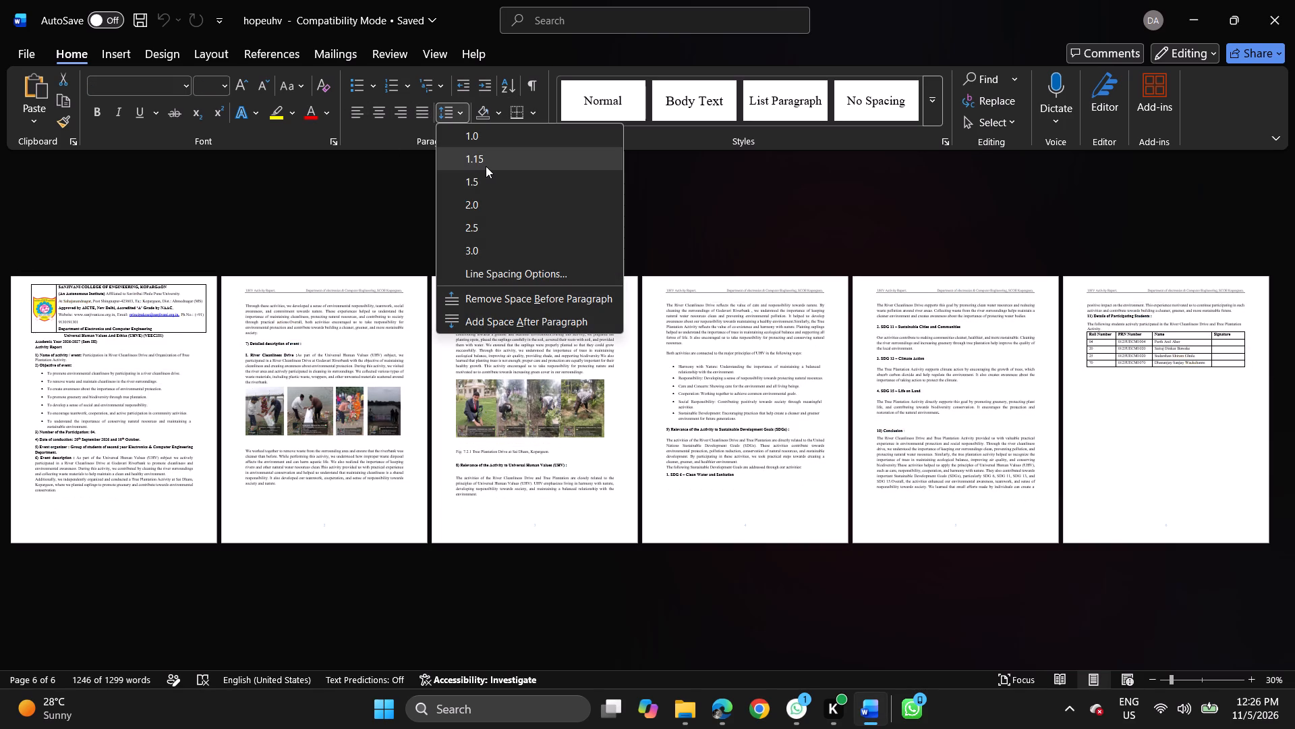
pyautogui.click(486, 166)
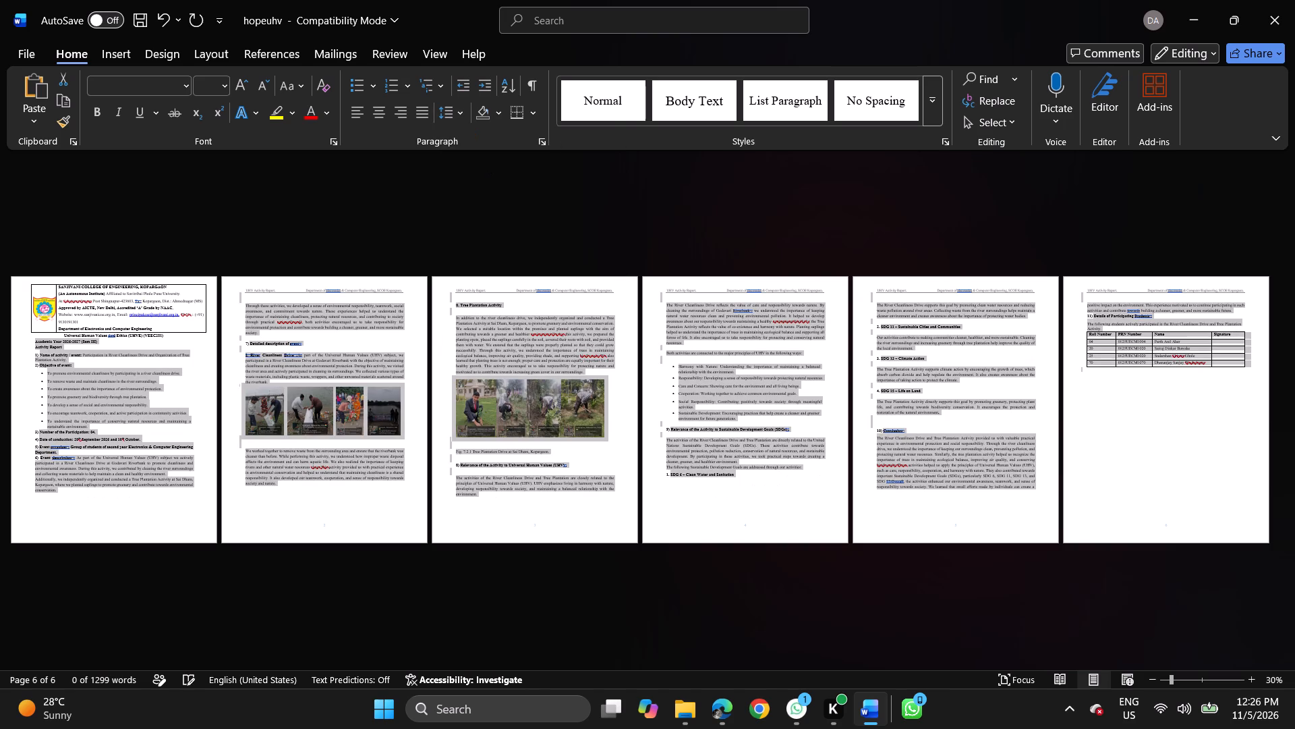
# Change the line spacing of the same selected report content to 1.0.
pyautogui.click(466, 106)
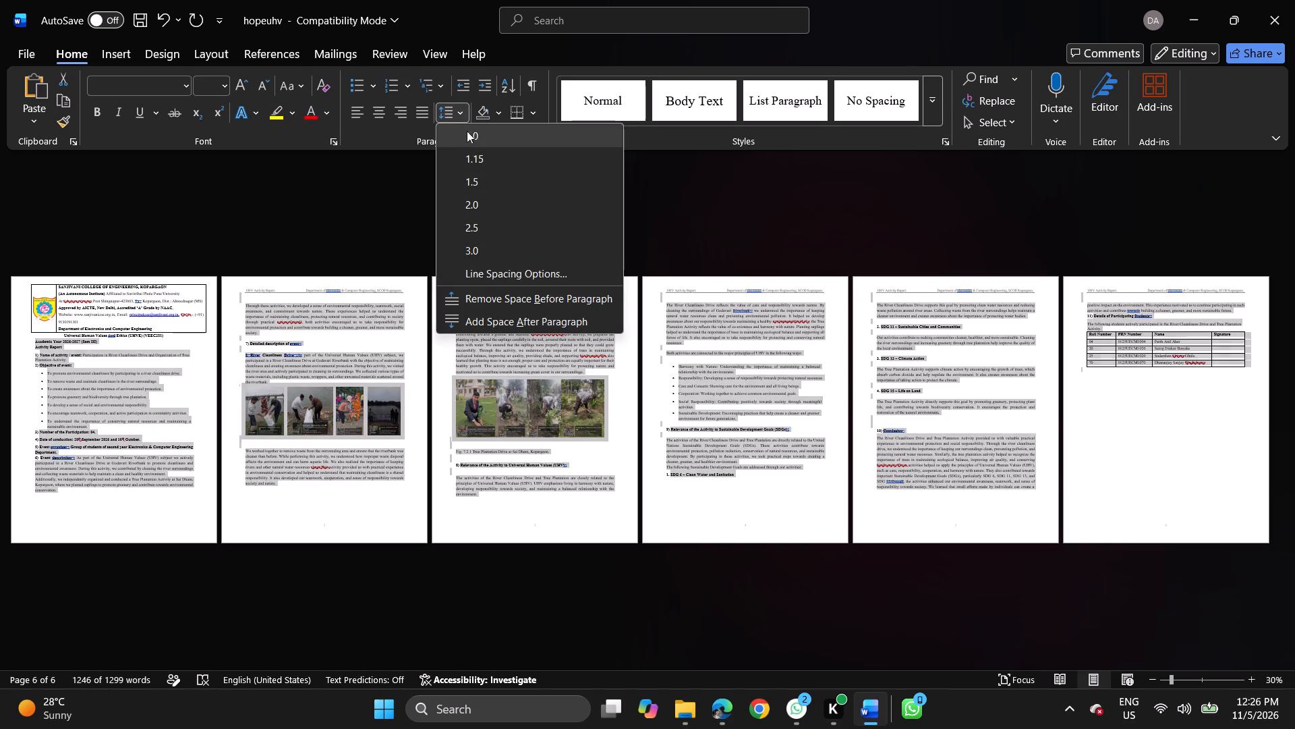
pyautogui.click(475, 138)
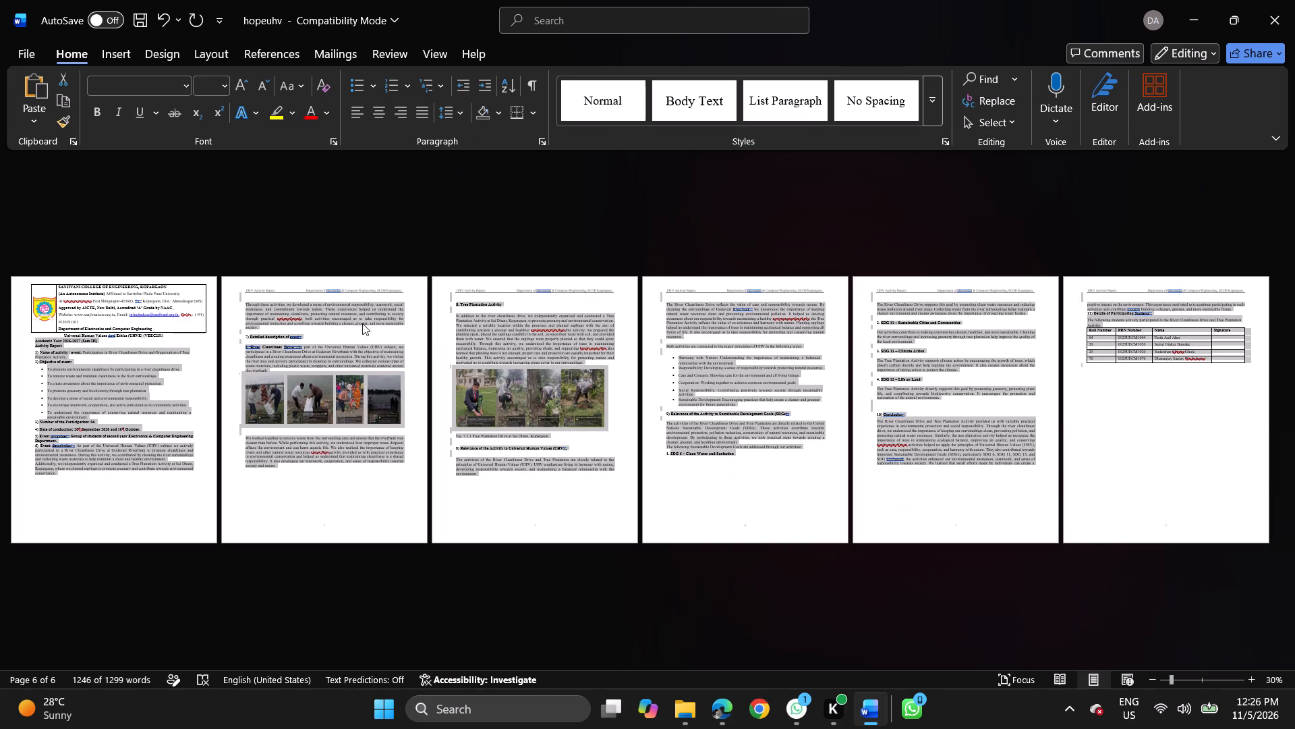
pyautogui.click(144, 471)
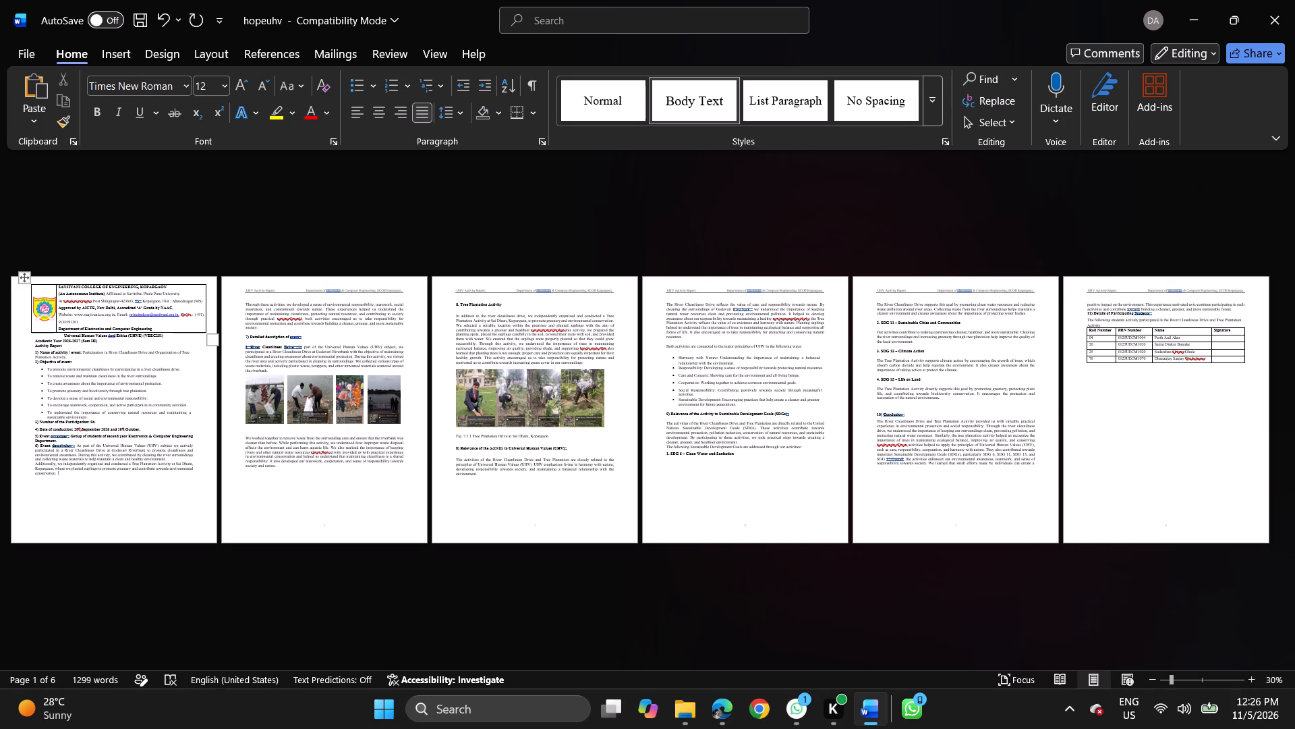
# Set the line spacing to 1.15 from the Academic Year line through the participating students table on the last page.
pyautogui.moveTo(34, 342); pyautogui.dragTo(1099, 446)
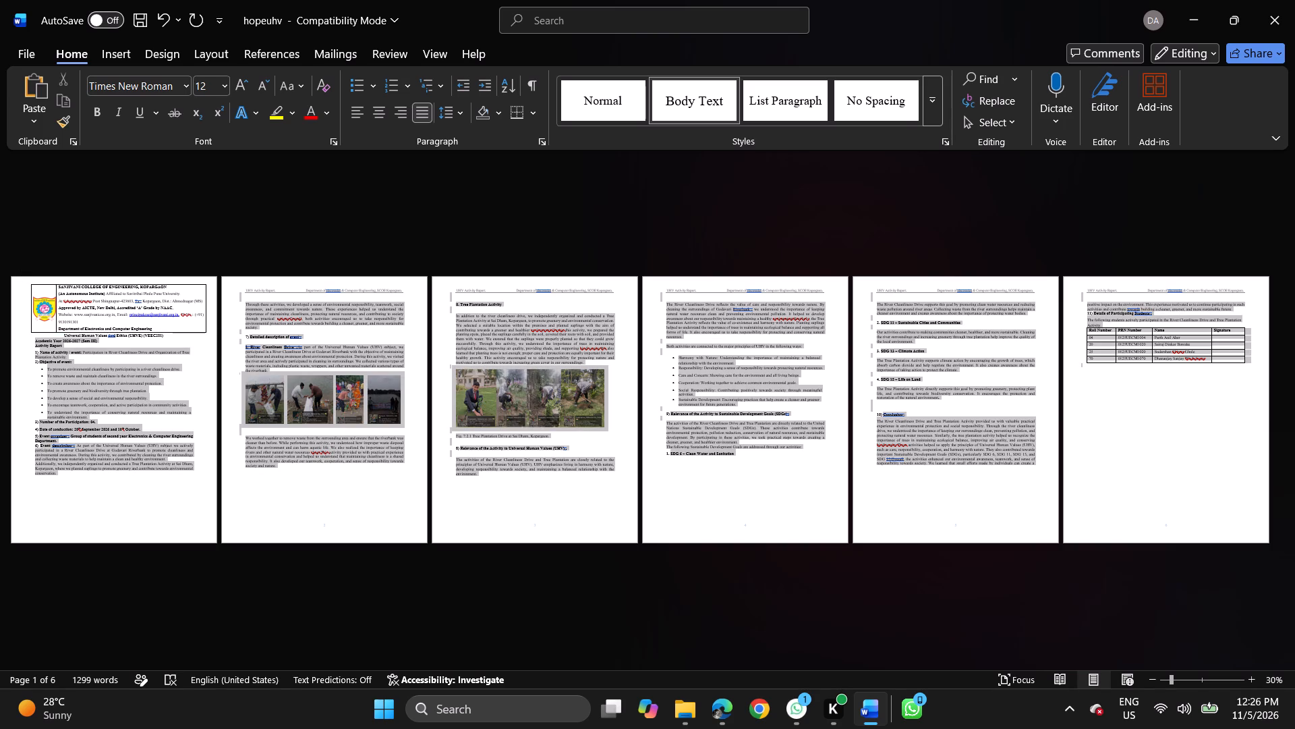
pyautogui.moveTo(1099, 446); pyautogui.dragTo(1130, 390)
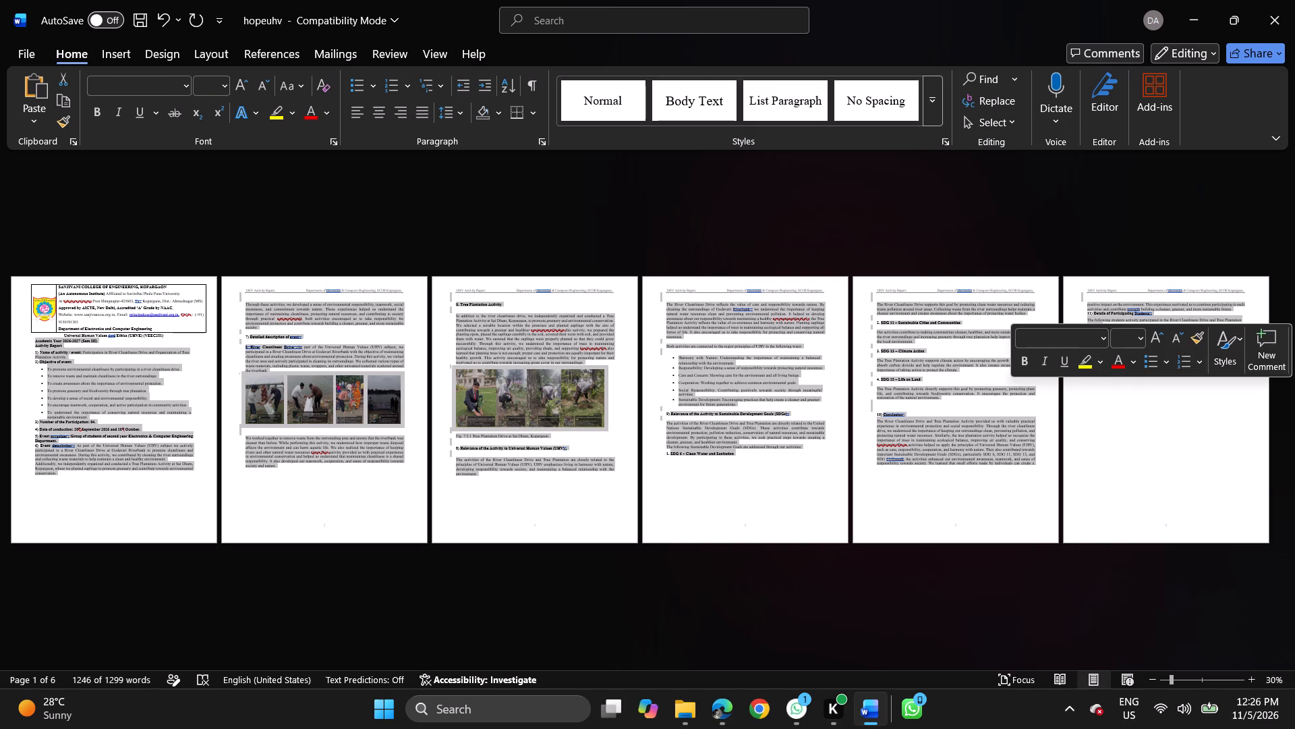
pyautogui.click(458, 113)
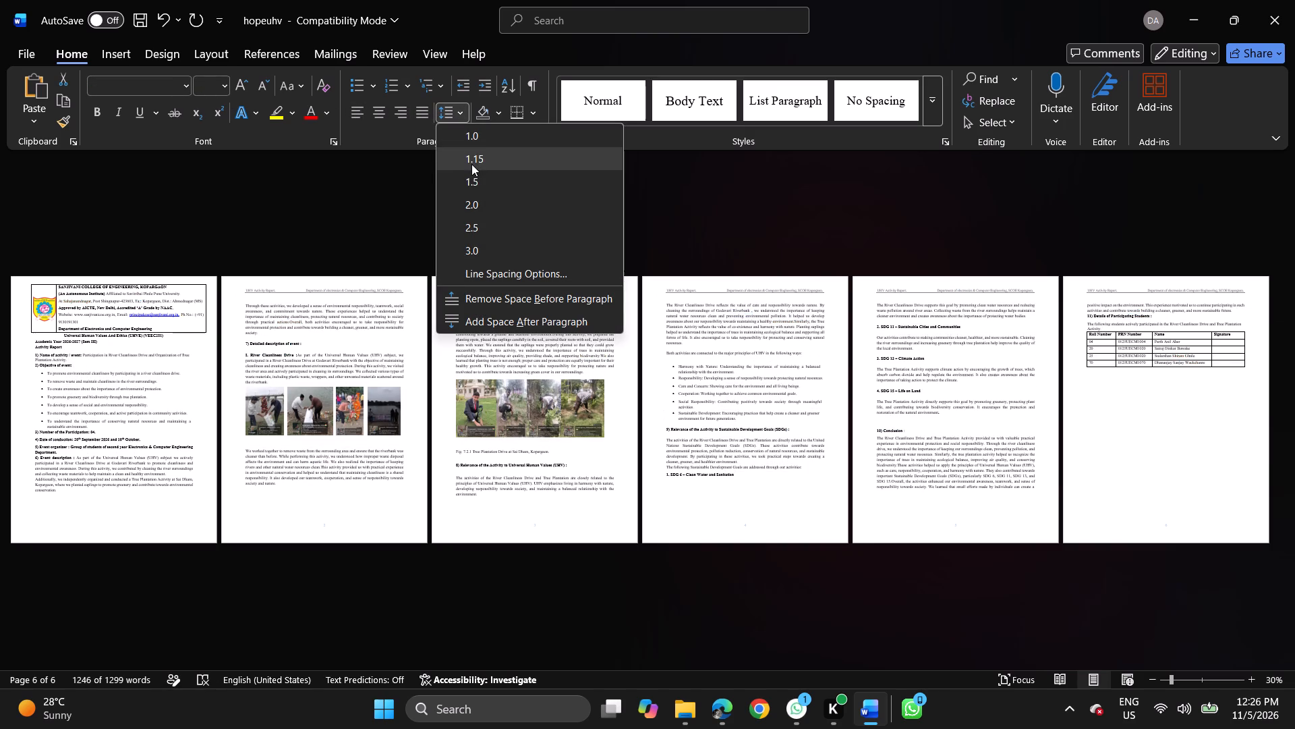
pyautogui.click(471, 164)
# Close the gap between the page 3 Tree Plantation Activity heading and its paragraph, keeping the paragraph on its own line.
pyautogui.click(441, 319)
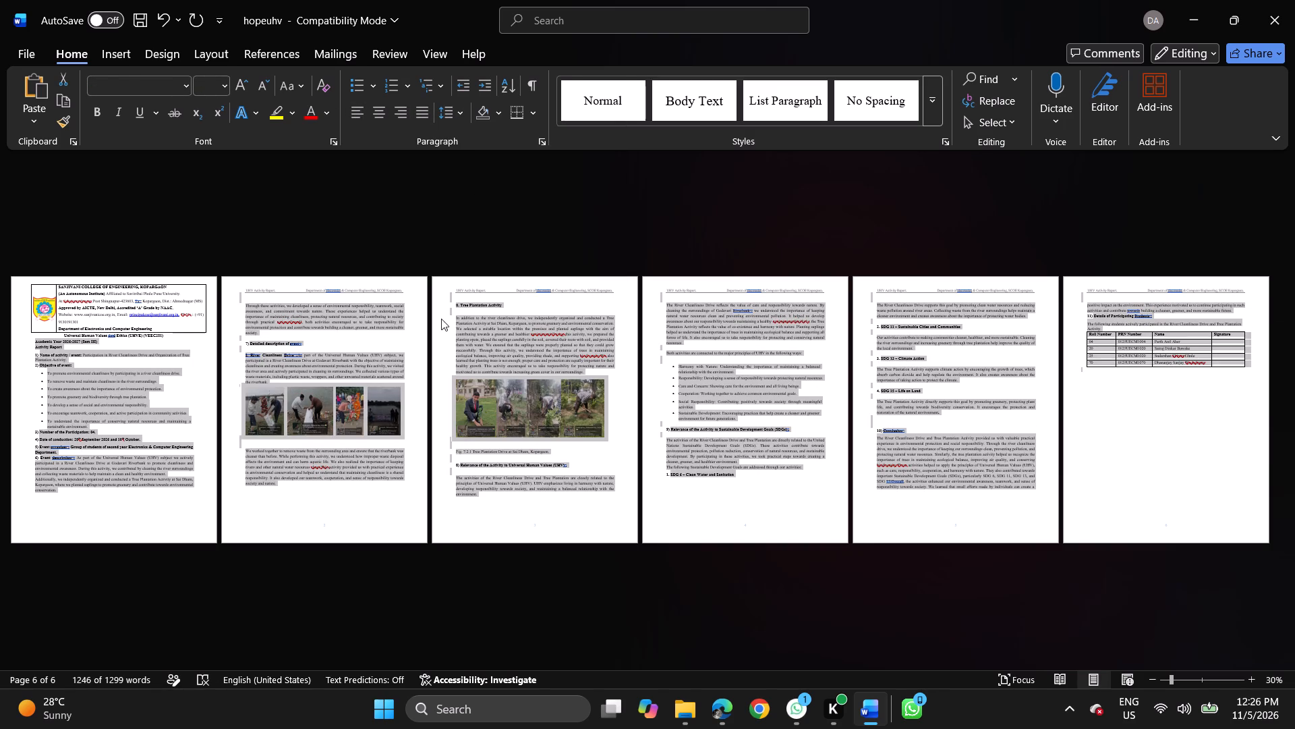
pyautogui.click(453, 306)
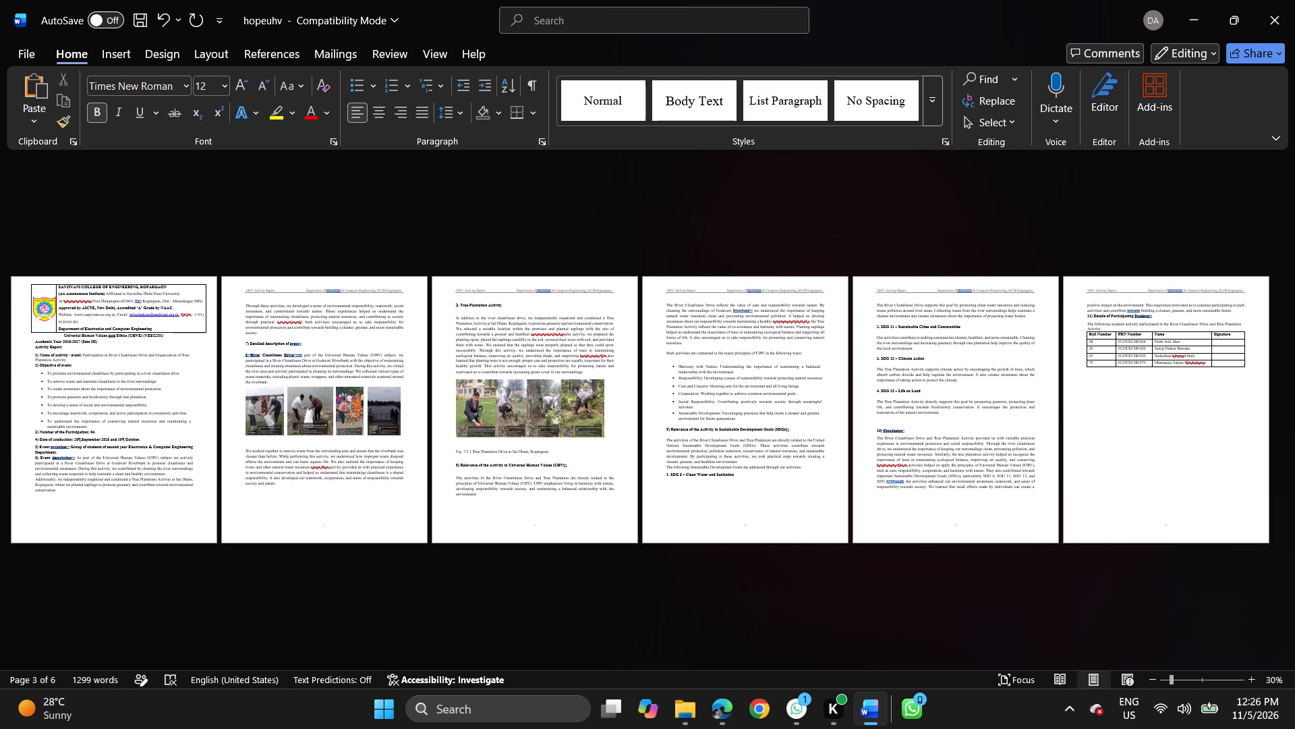
pyautogui.click(452, 316)
pyautogui.press('BackSpace')
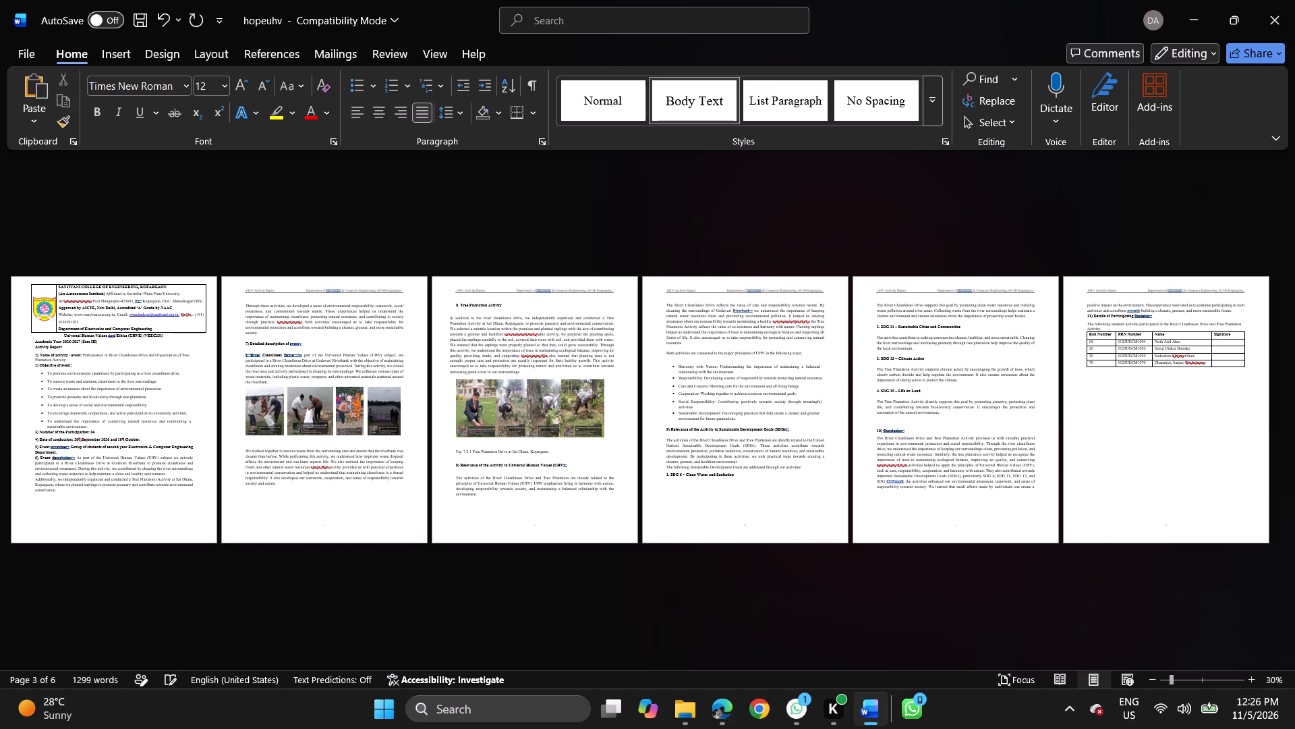
pyautogui.press('BackSpace')
pyautogui.press('BackSpace')
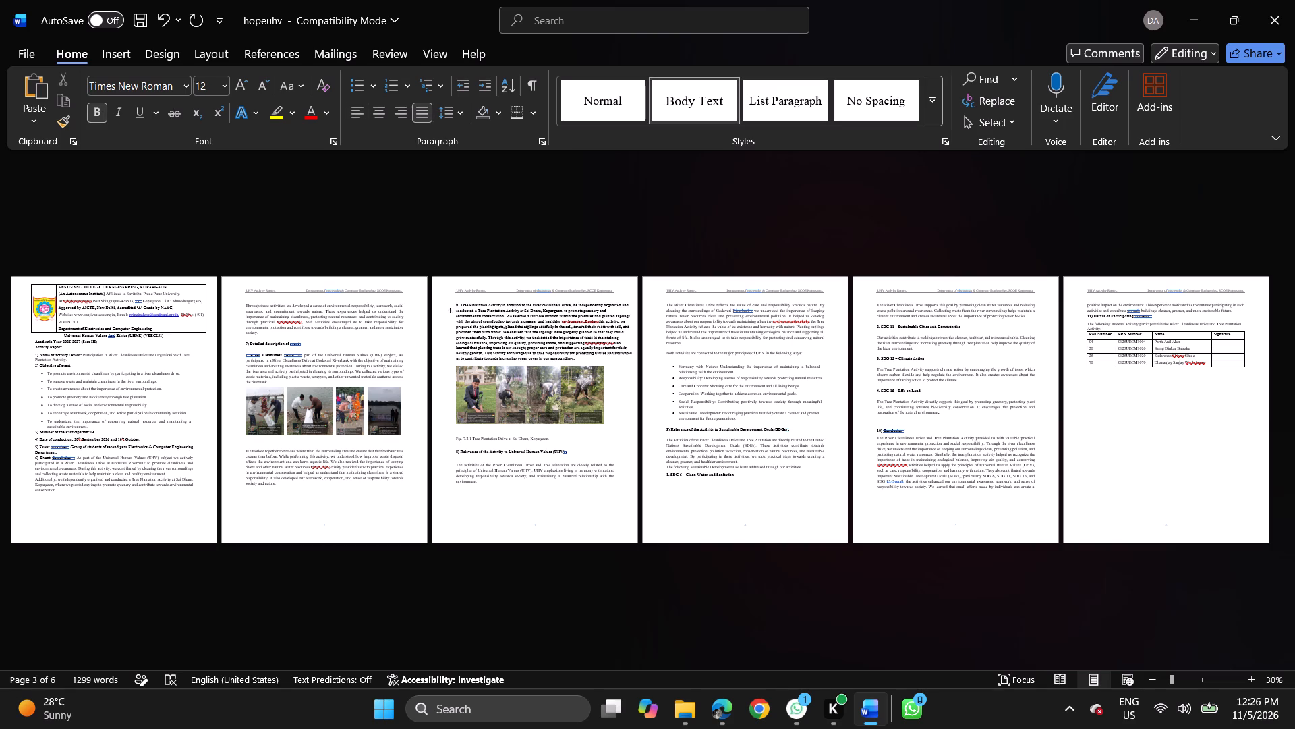
pyautogui.press('Return')
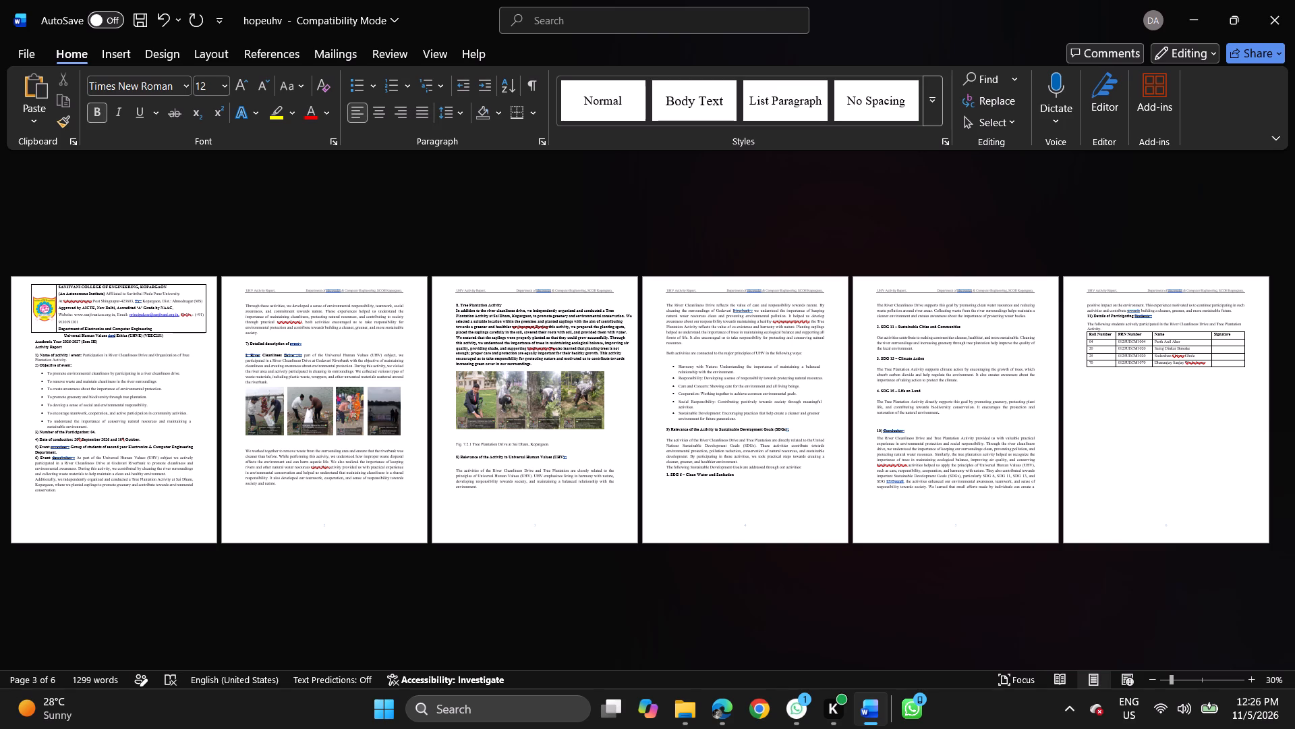
pyautogui.press('1')
pyautogui.press('BackSpace')
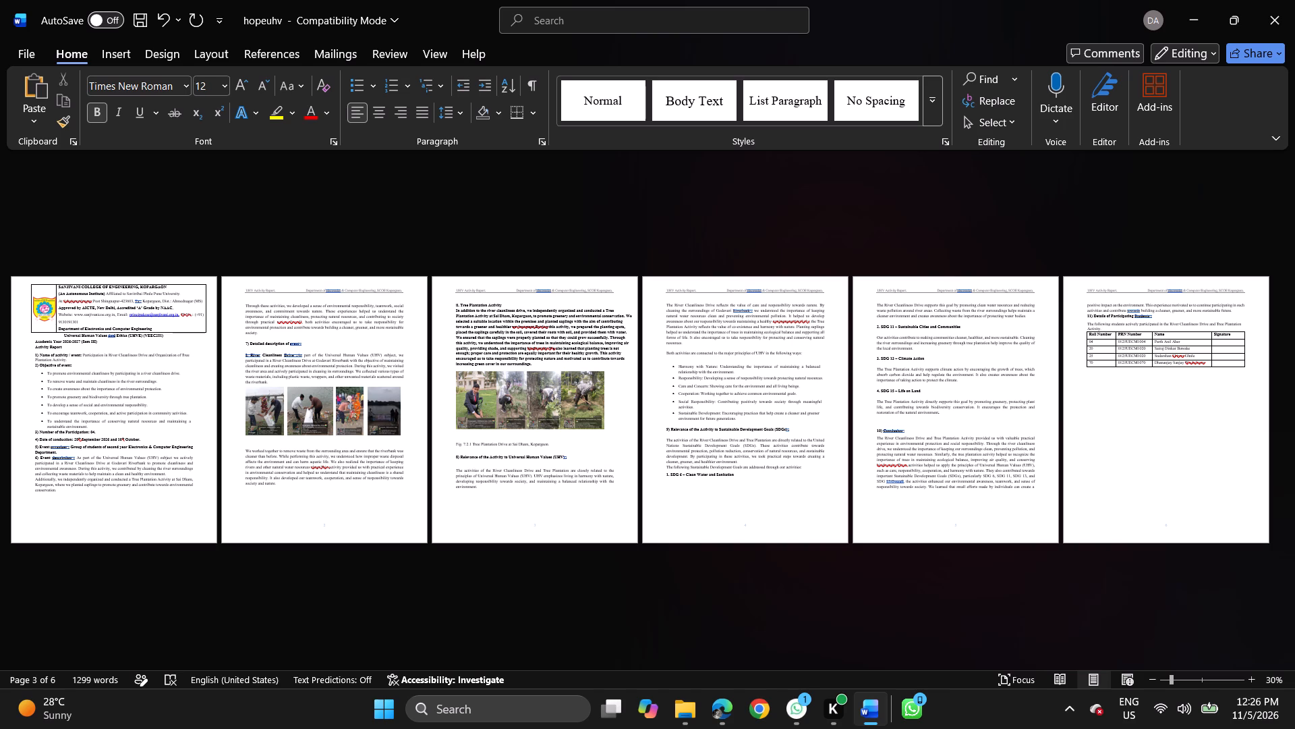
# Remove the indent before the Tree Plantation Activity heading on page 3.
pyautogui.press('Up')
pyautogui.press('BackSpace')
pyautogui.press('BackSpace')
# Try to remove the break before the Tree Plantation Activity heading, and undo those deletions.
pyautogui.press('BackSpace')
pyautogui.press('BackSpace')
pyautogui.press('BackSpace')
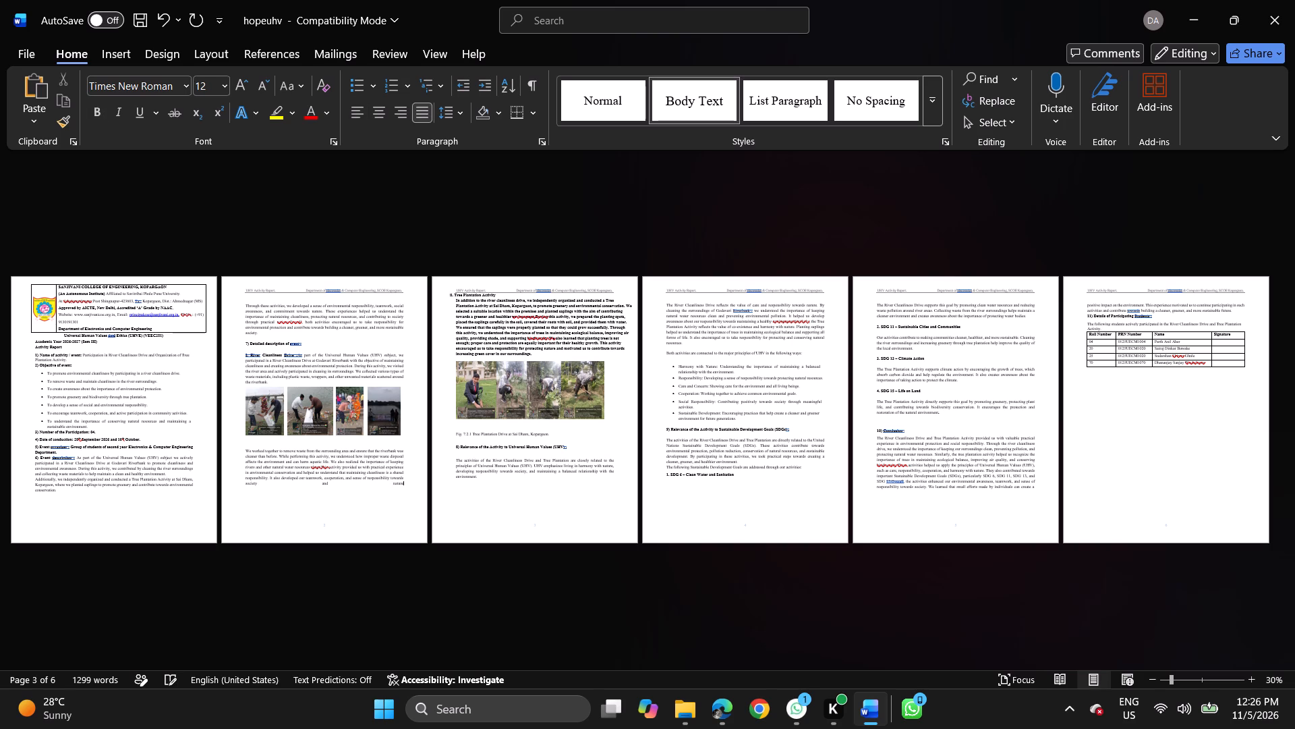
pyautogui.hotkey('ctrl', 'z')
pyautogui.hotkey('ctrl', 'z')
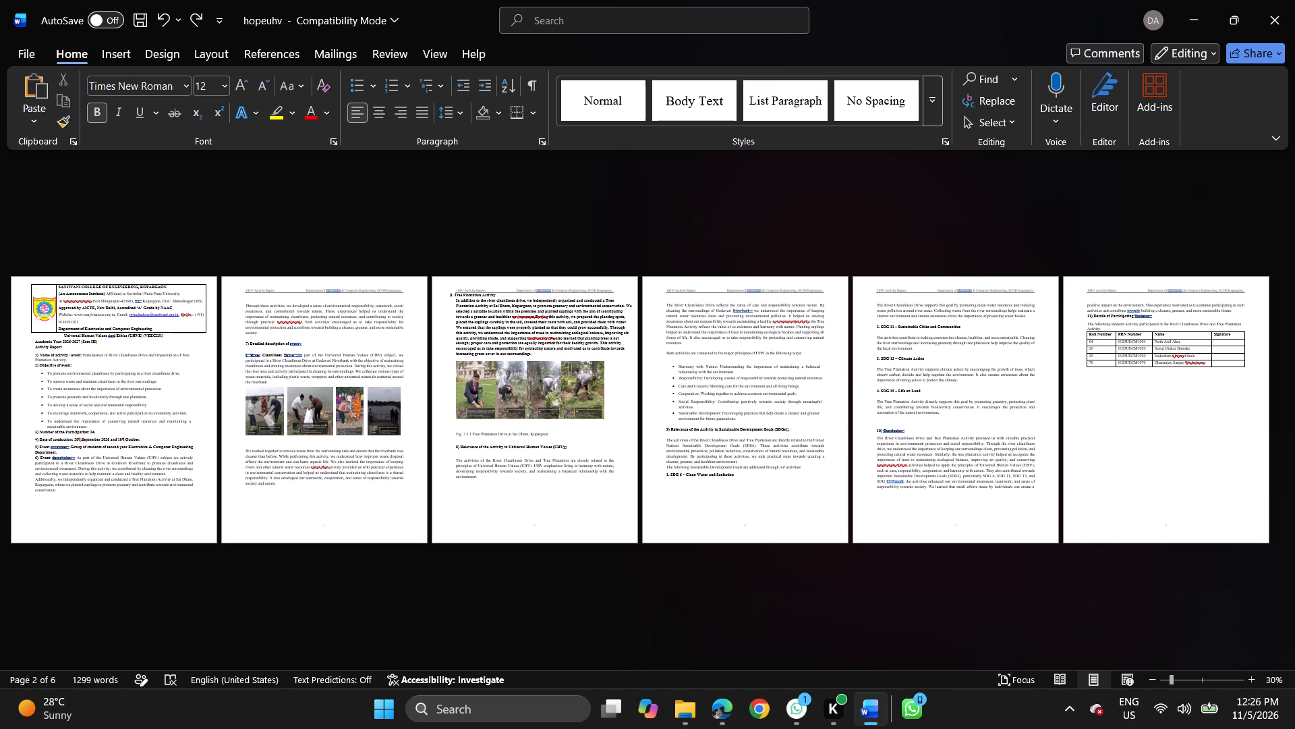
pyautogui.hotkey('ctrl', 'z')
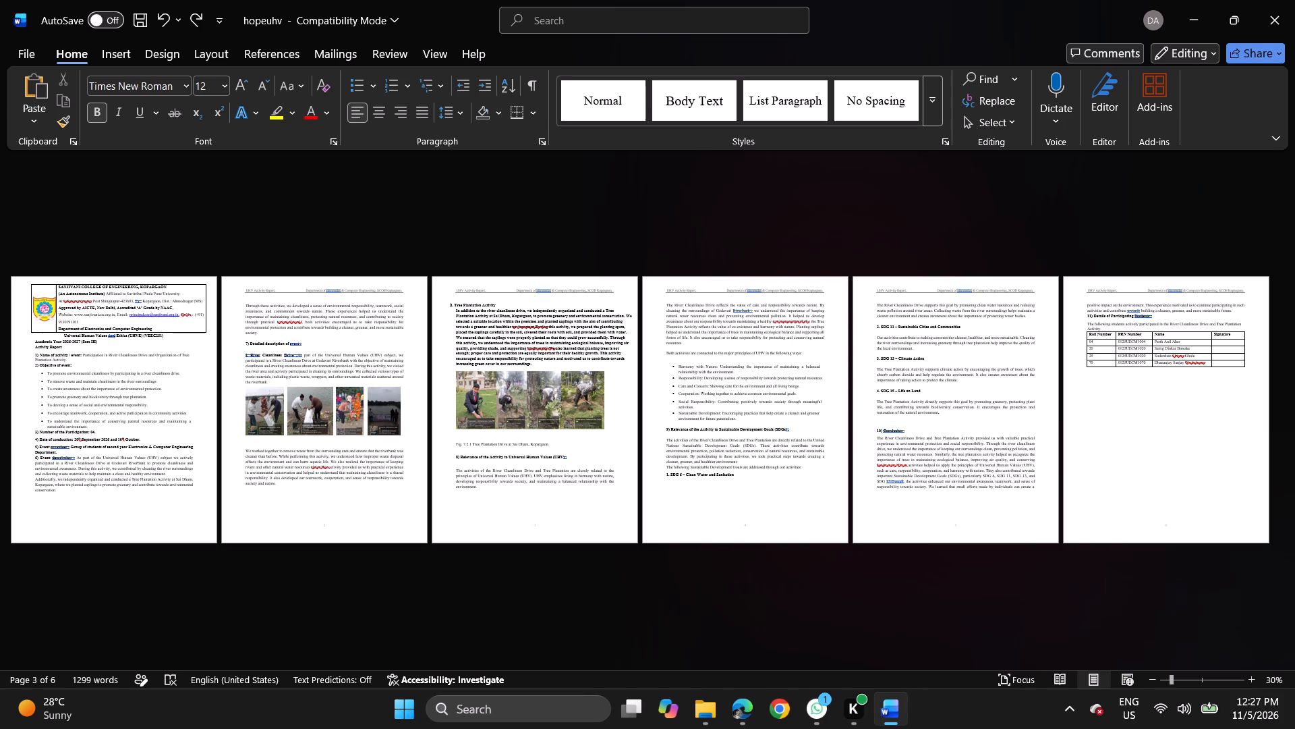
# Add spaces before the "ii. Tree Plantation Activity" heading to align it with the paragraph below.
pyautogui.keyDown('ctrl'); pyautogui.scroll(5, 194, 444); pyautogui.keyUp('ctrl')
pyautogui.scroll(-1, 194, 444)
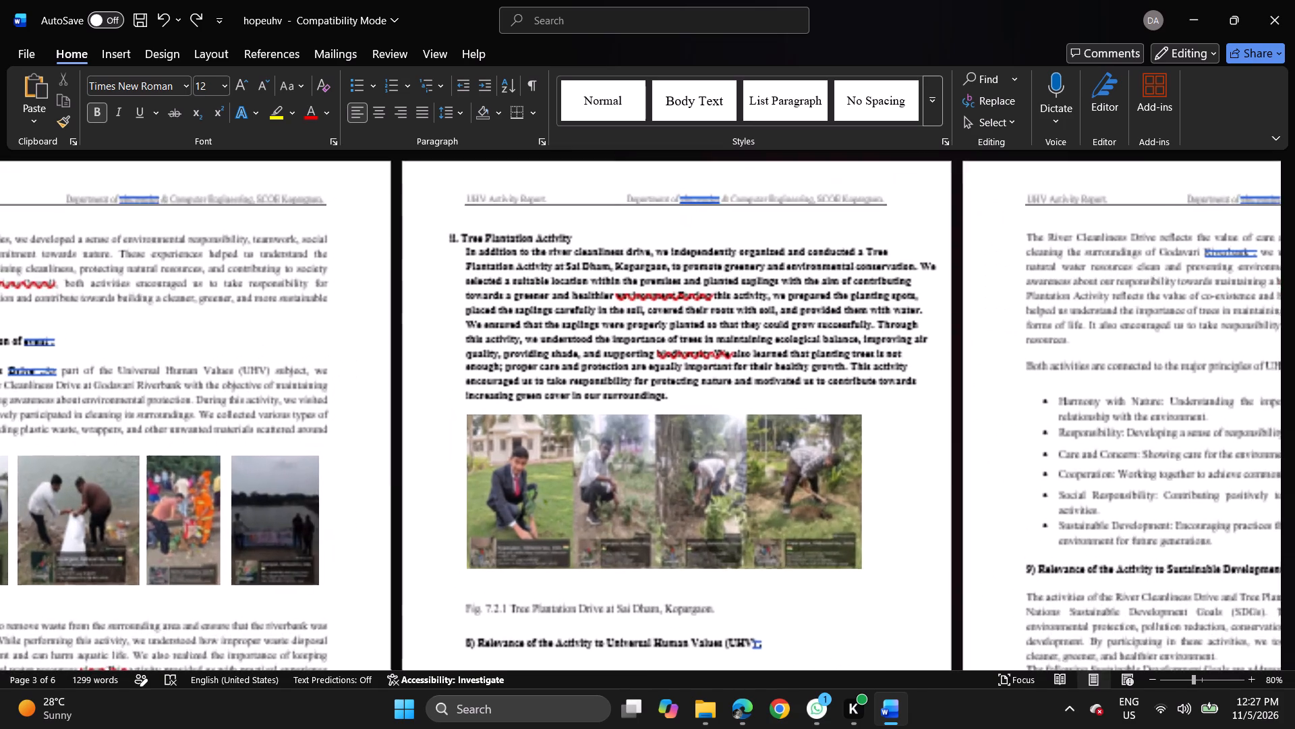
pyautogui.press('space')
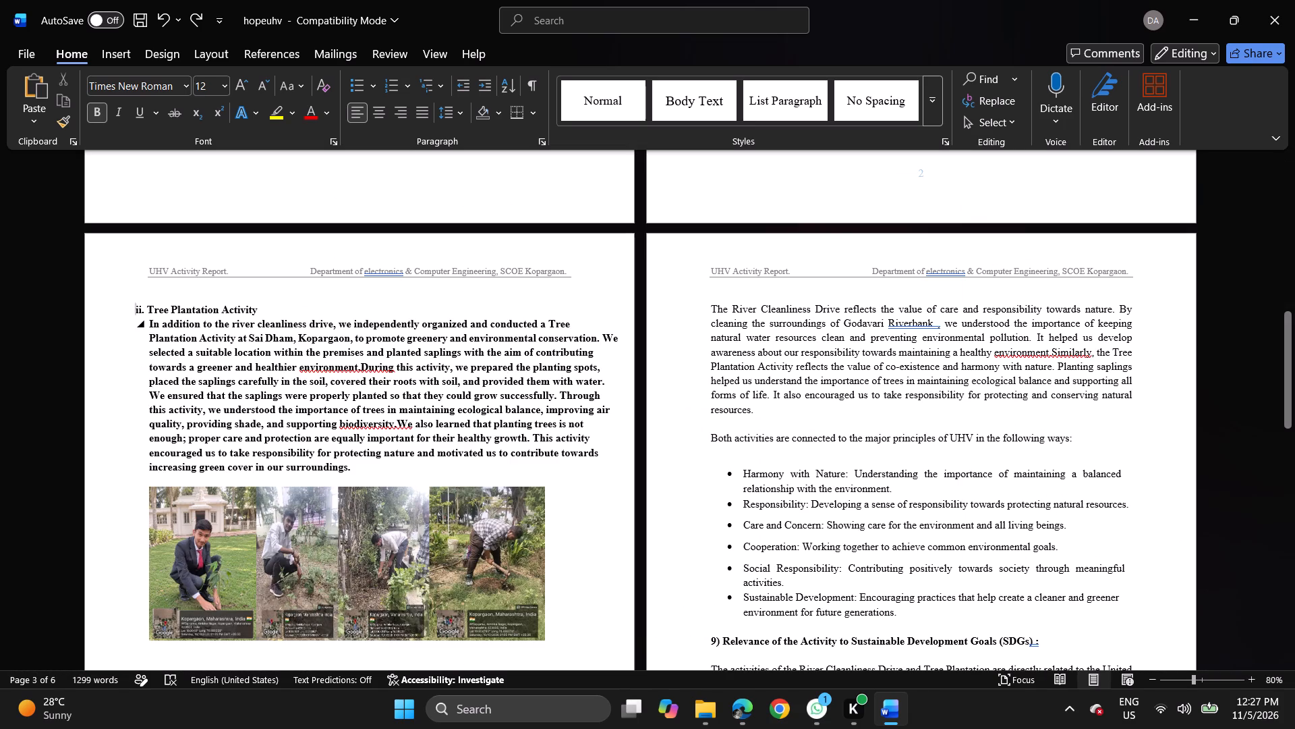
pyautogui.press('space')
pyautogui.press('space')
pyautogui.press('space')
pyautogui.press('space')
pyautogui.press('space')
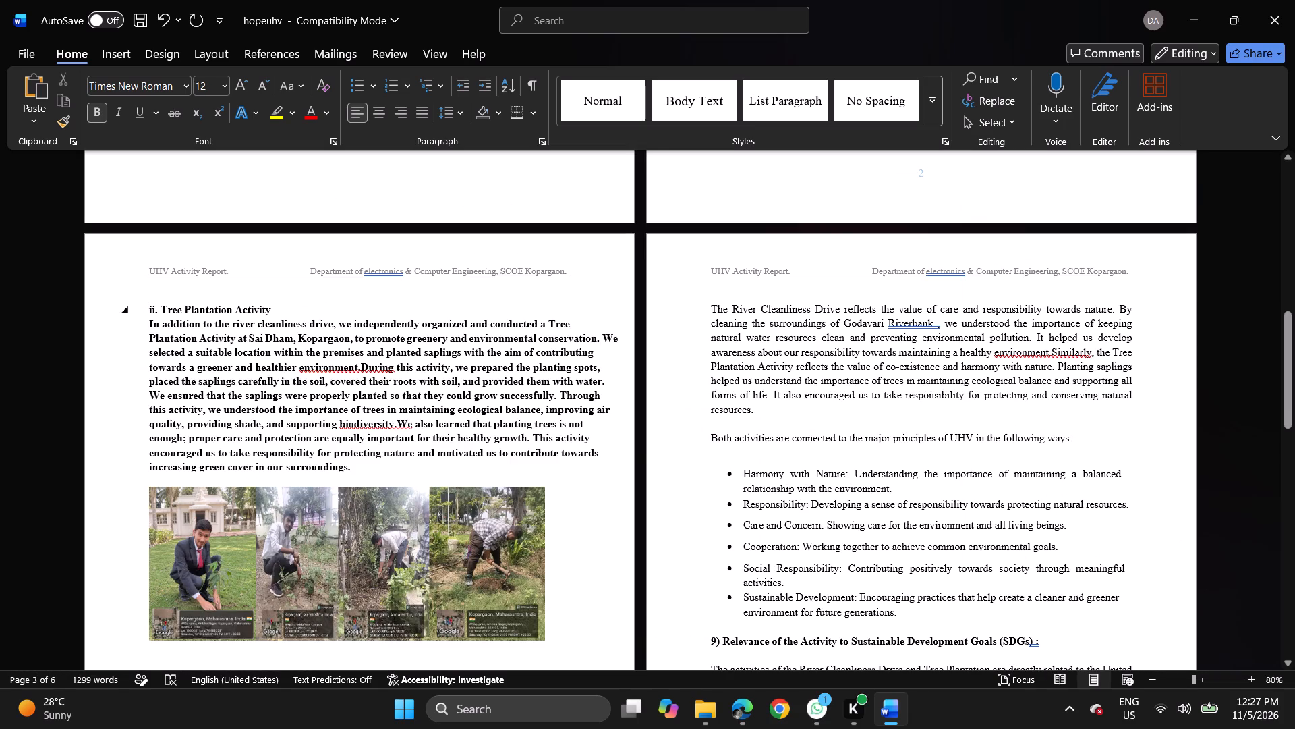
# Insert a blank line after the last paragraph on page 2, which ends with "society and nature.".
pyautogui.scroll(4, 198, 386)
pyautogui.scroll(-1, 198, 386)
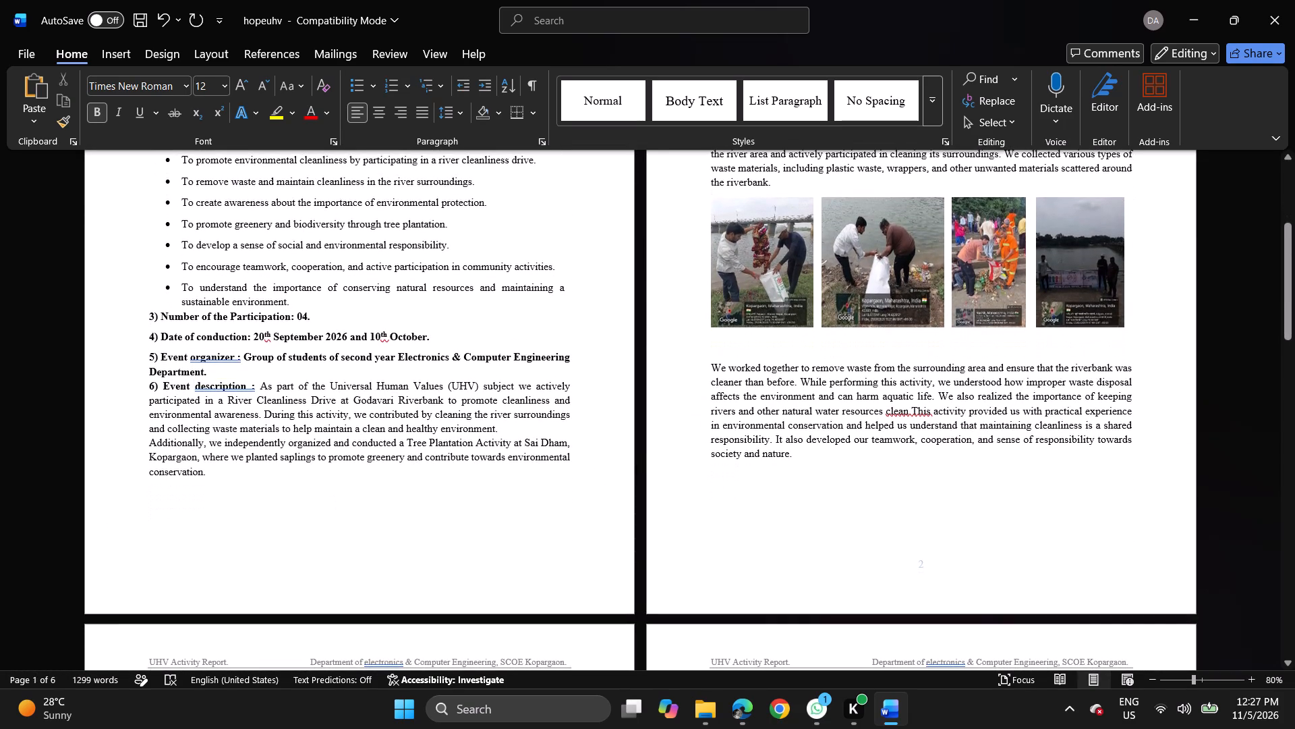
pyautogui.click(795, 460)
pyautogui.press('Return')
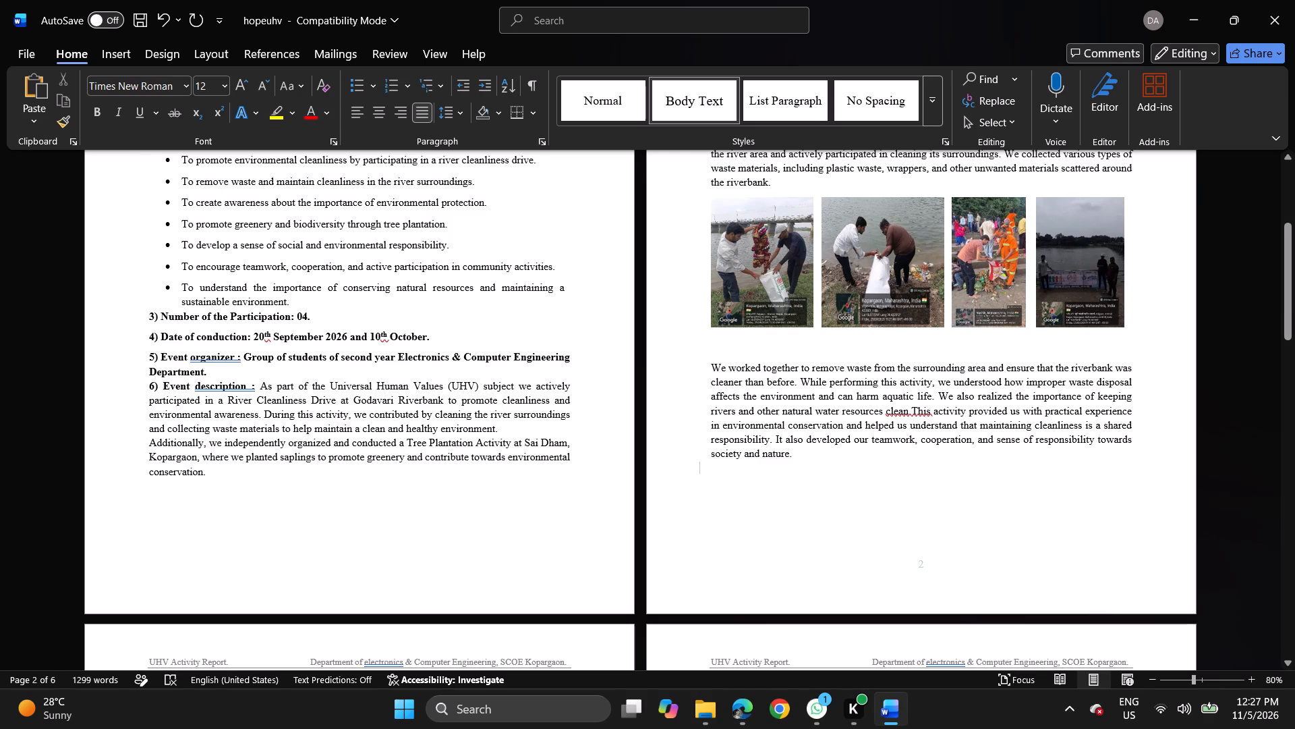
# Move the "Through these activities" paragraph from the top of page 2 to follow "conservation." at the end of page 1's Event description.
pyautogui.scroll(6, 760, 408)
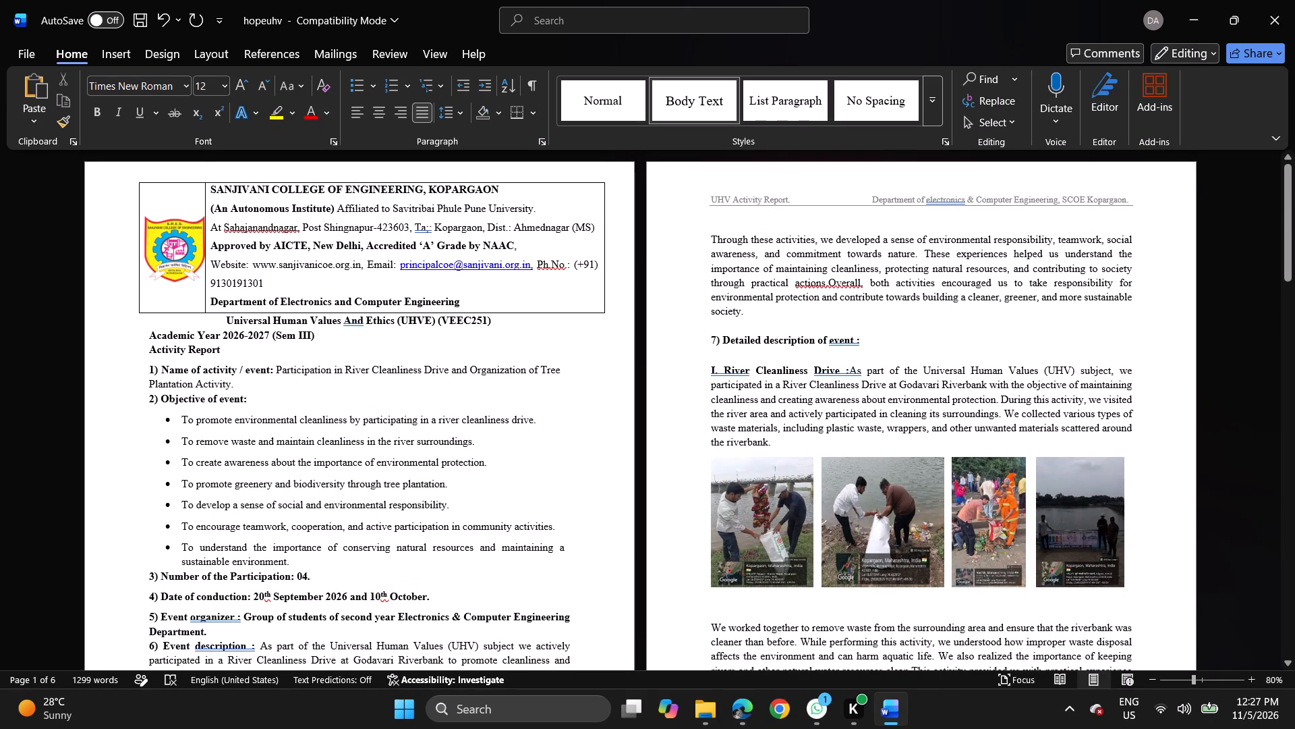
pyautogui.moveTo(712, 239); pyautogui.dragTo(742, 308)
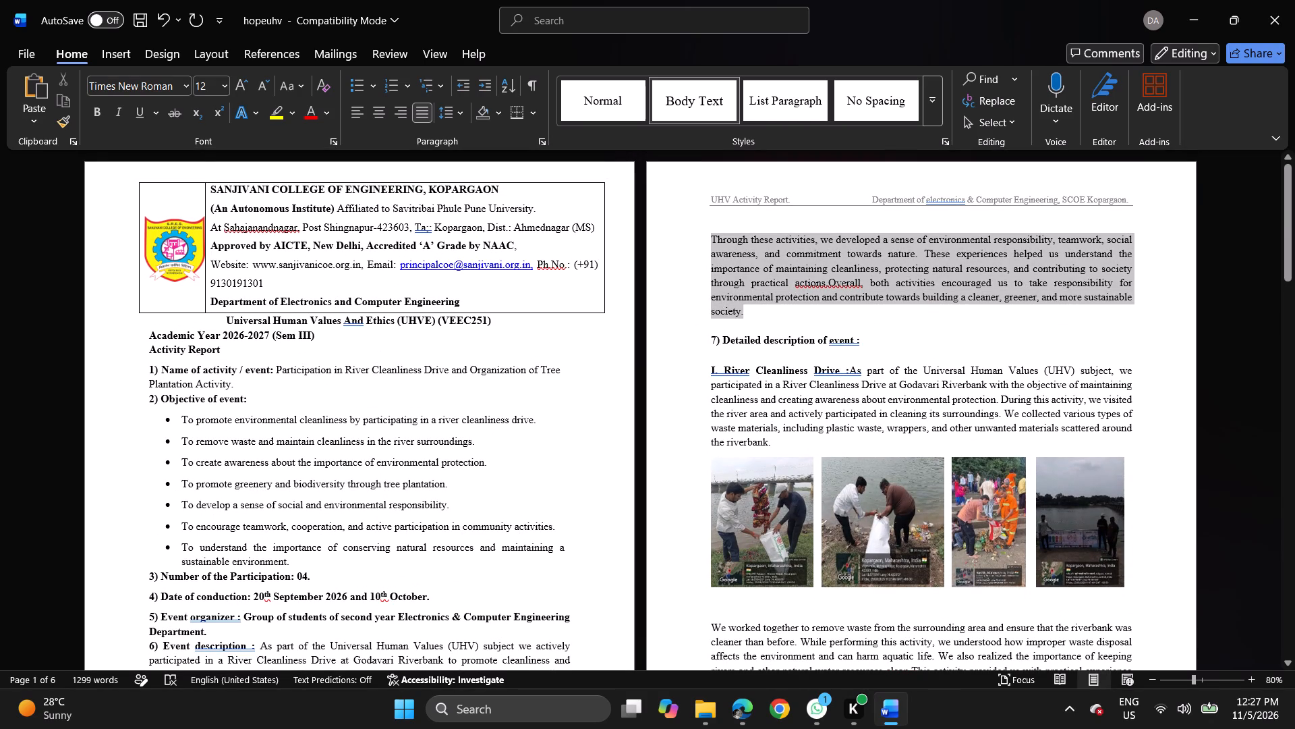
pyautogui.moveTo(742, 308); pyautogui.dragTo(742, 307)
pyautogui.scroll(-4, 592, 364)
pyautogui.scroll(2, 592, 364)
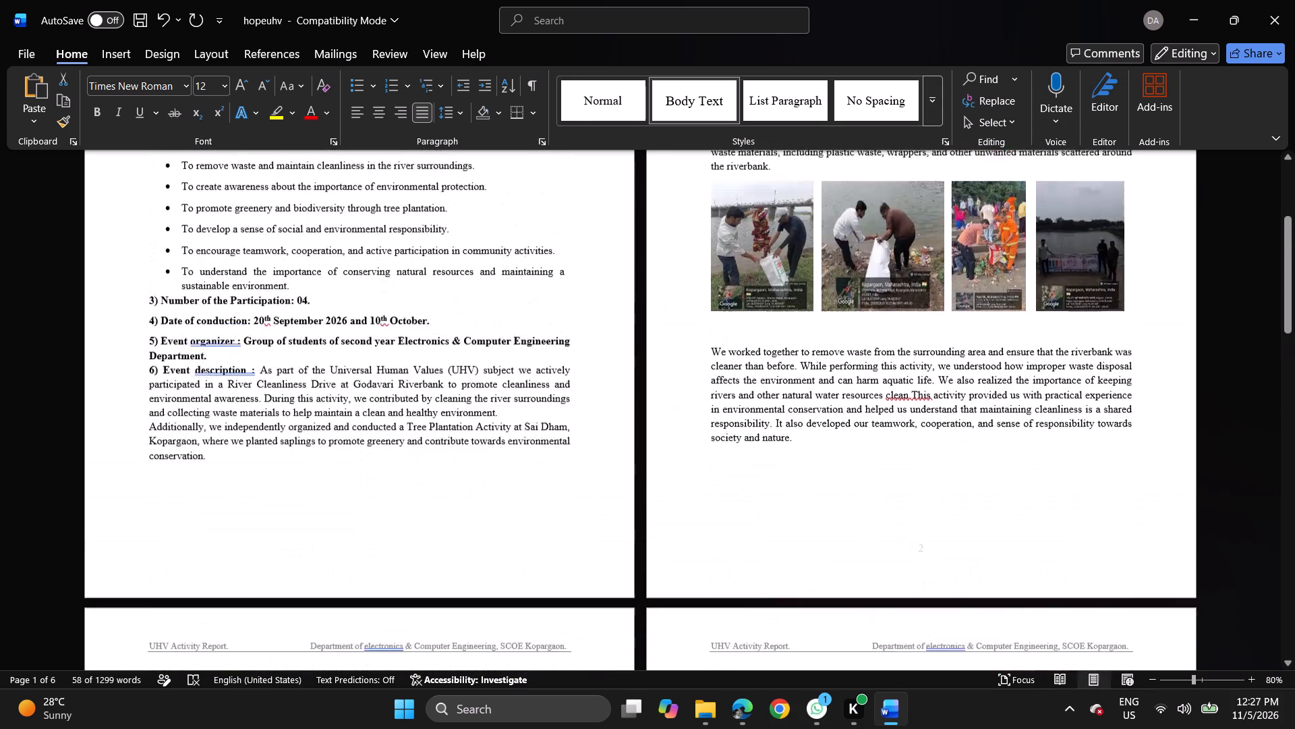
pyautogui.scroll(3, 592, 364)
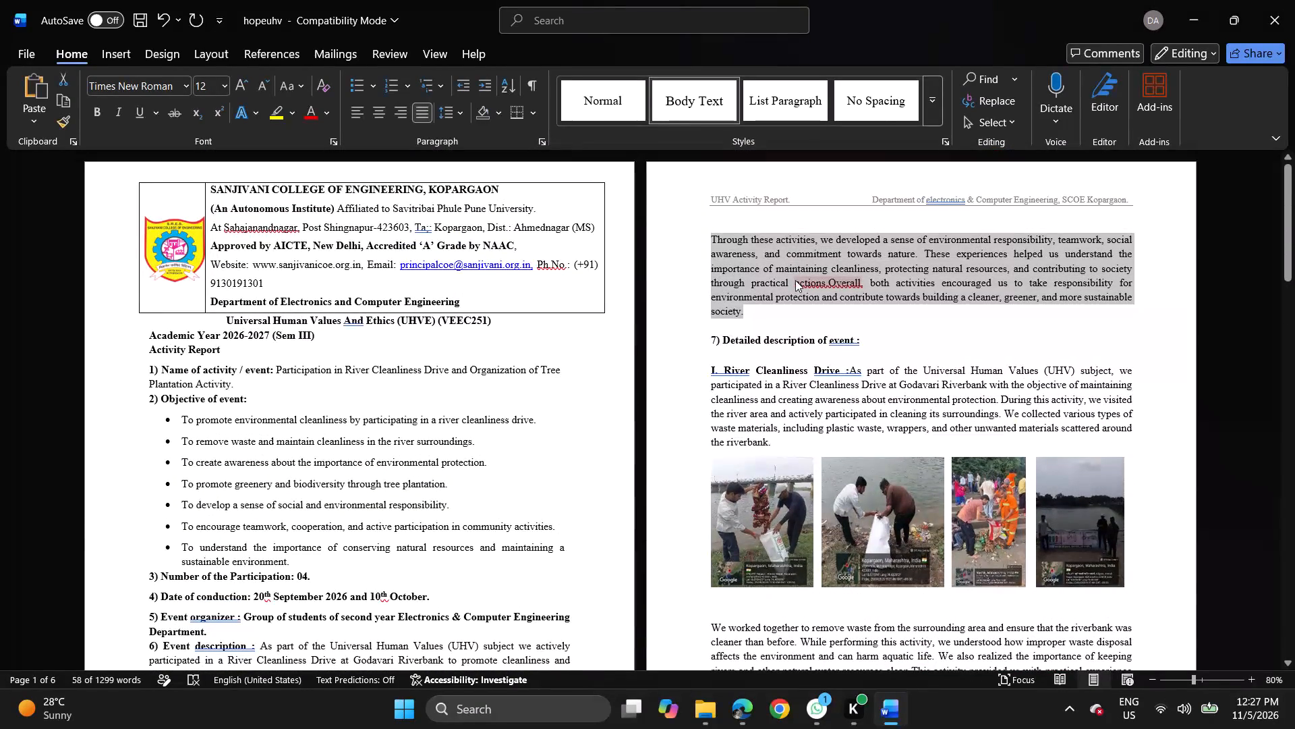
pyautogui.hscroll(-1, 795, 280)
pyautogui.rightClick(757, 260)
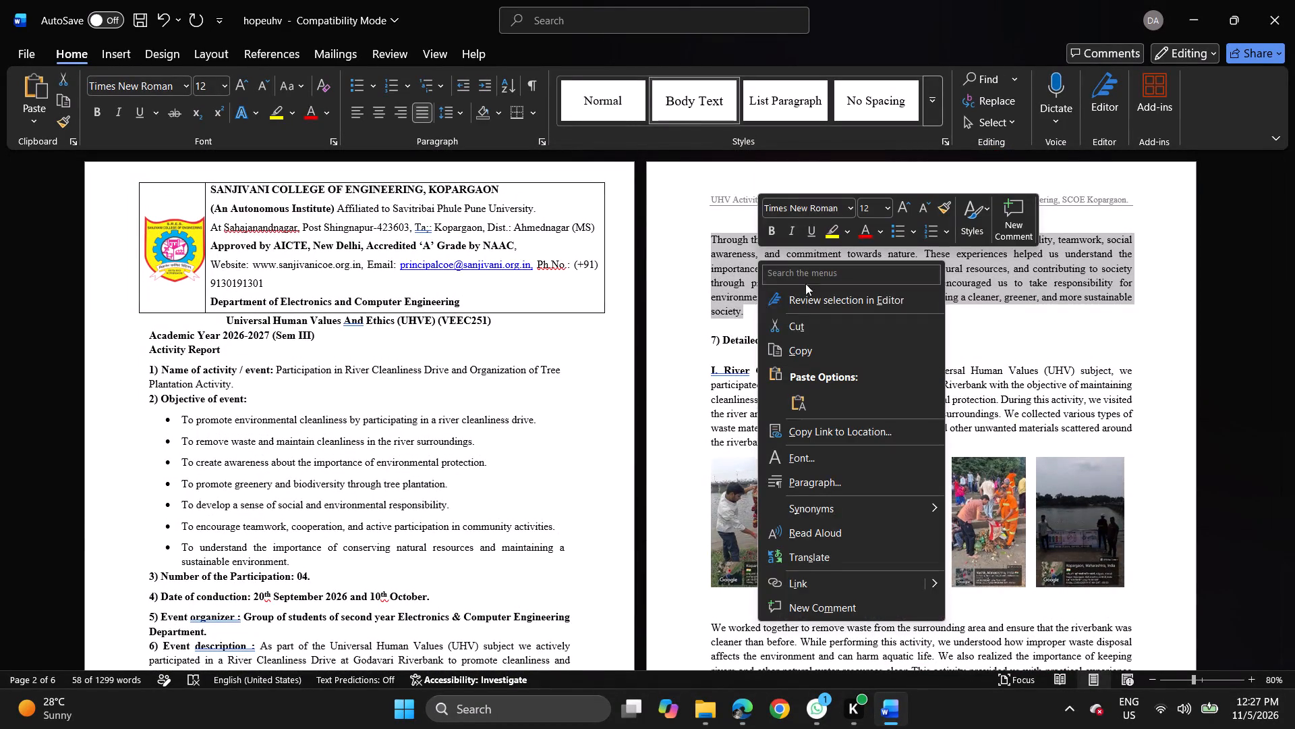
pyautogui.click(793, 326)
pyautogui.scroll(-4, 529, 445)
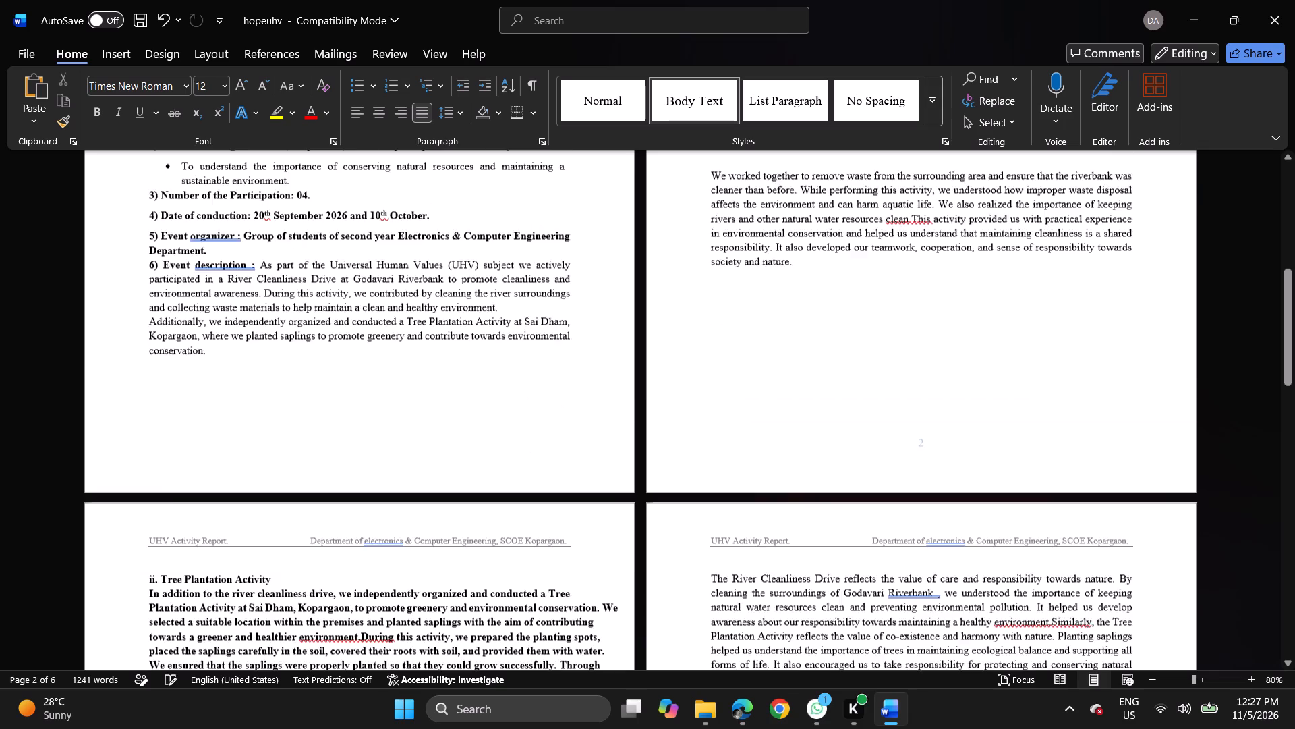
pyautogui.click(216, 199)
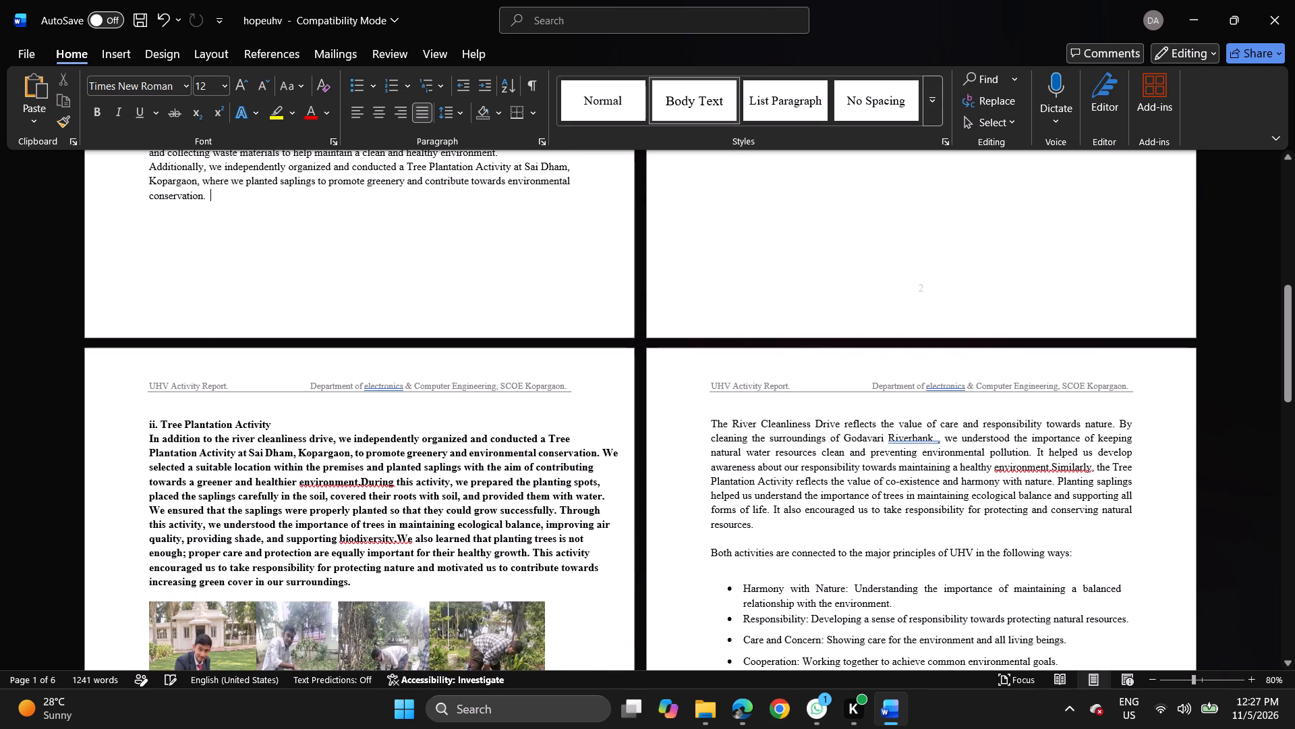
pyautogui.press('BackSpace')
pyautogui.hotkey('ctrl', 'v')
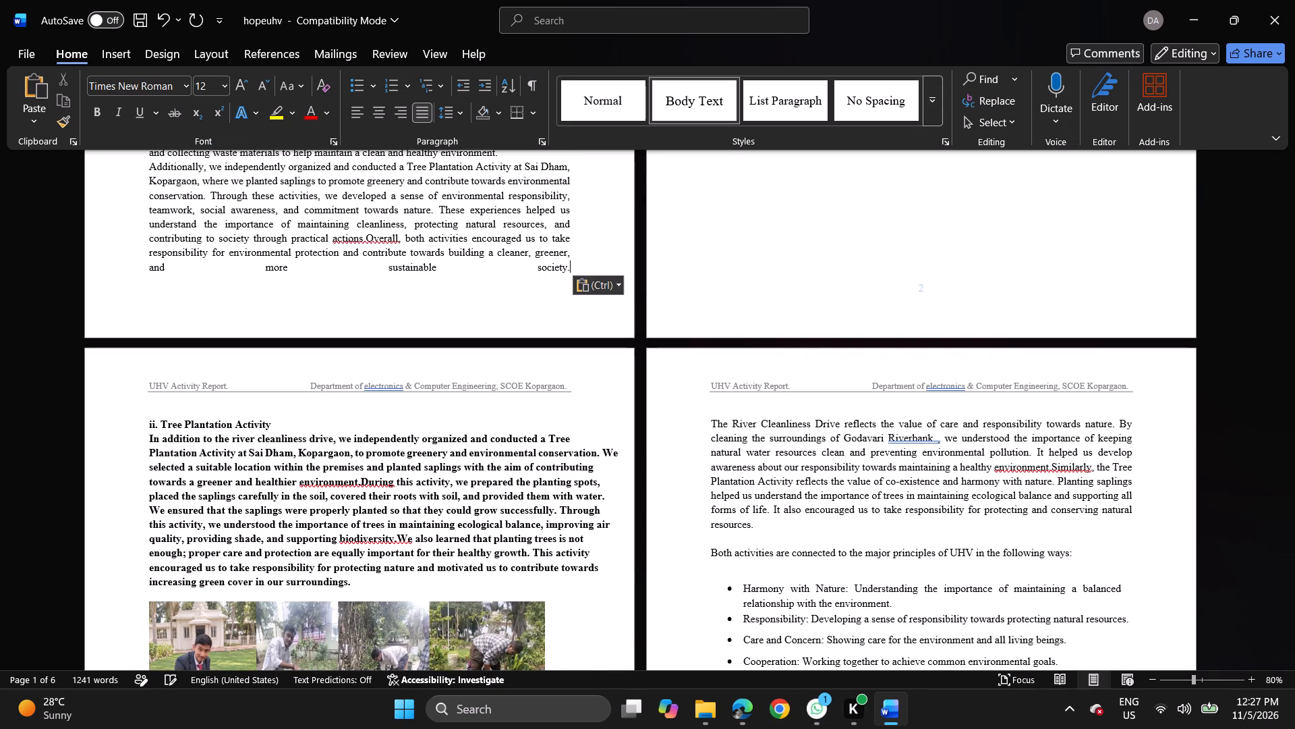
# Try to close the wide gaps in the Event description's last line by deleting the space before "and more sustainable society.".
pyautogui.scroll(1, 216, 199)
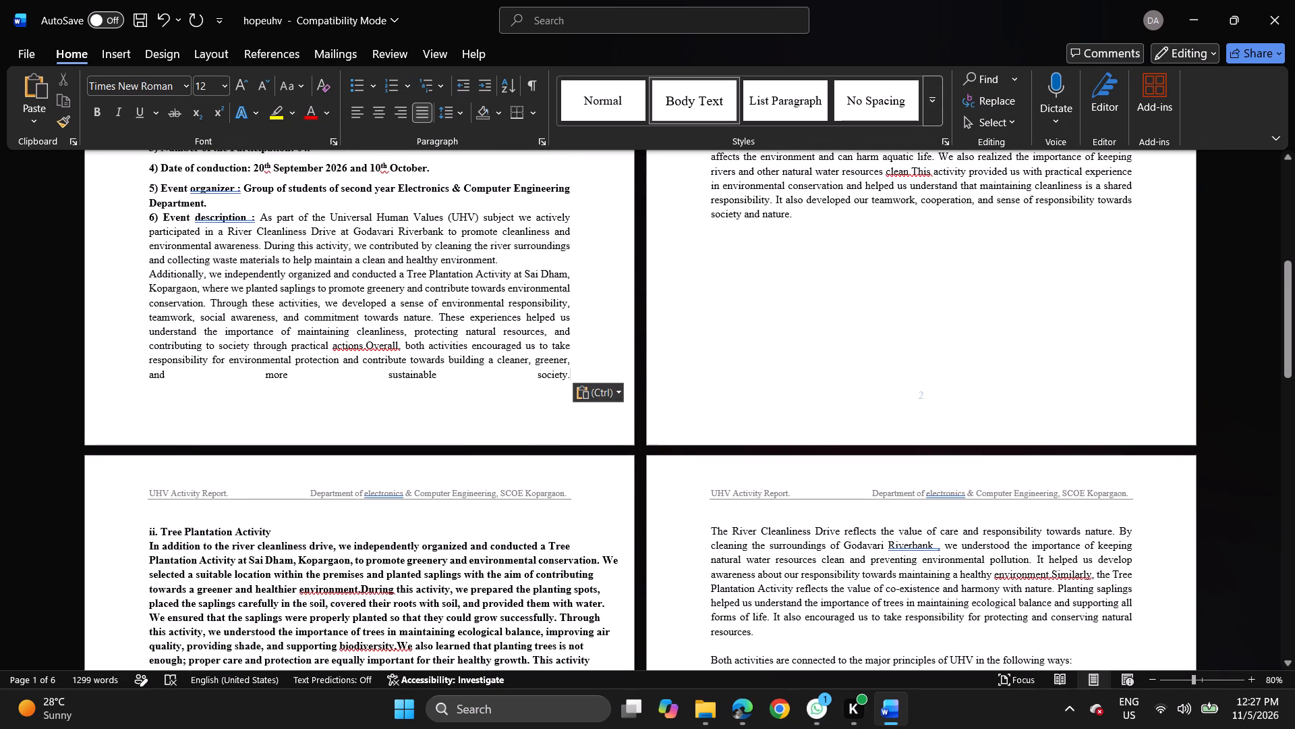
pyautogui.click(538, 376)
pyautogui.press('BackSpace')
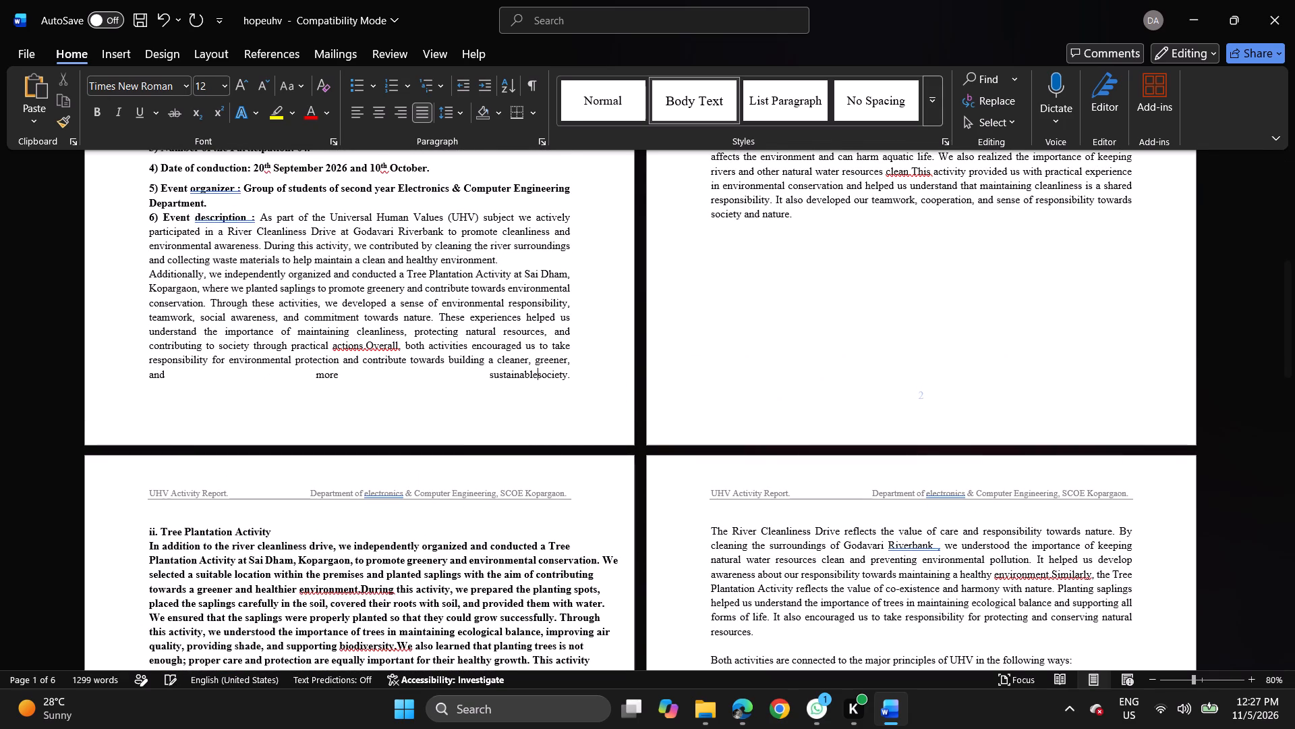
pyautogui.press('space')
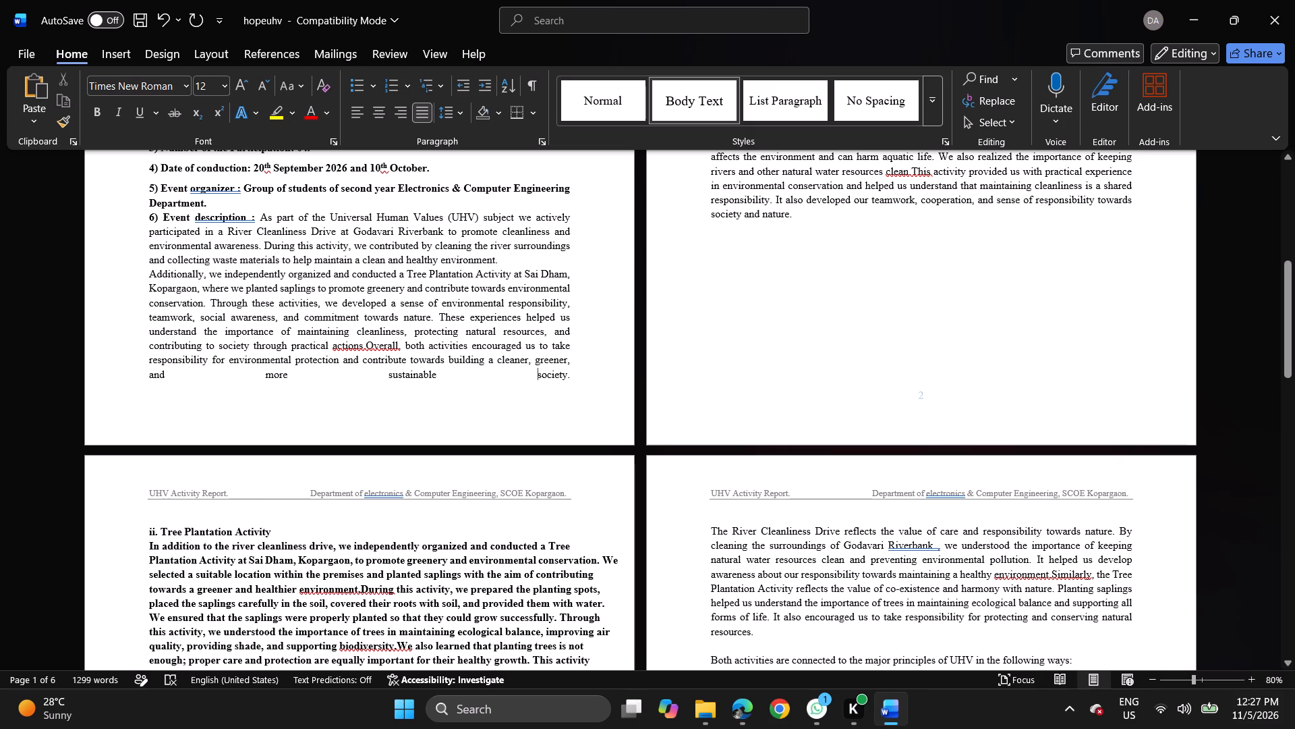
pyautogui.click(146, 381)
pyautogui.press('BackSpace')
pyautogui.press('BackSpace')
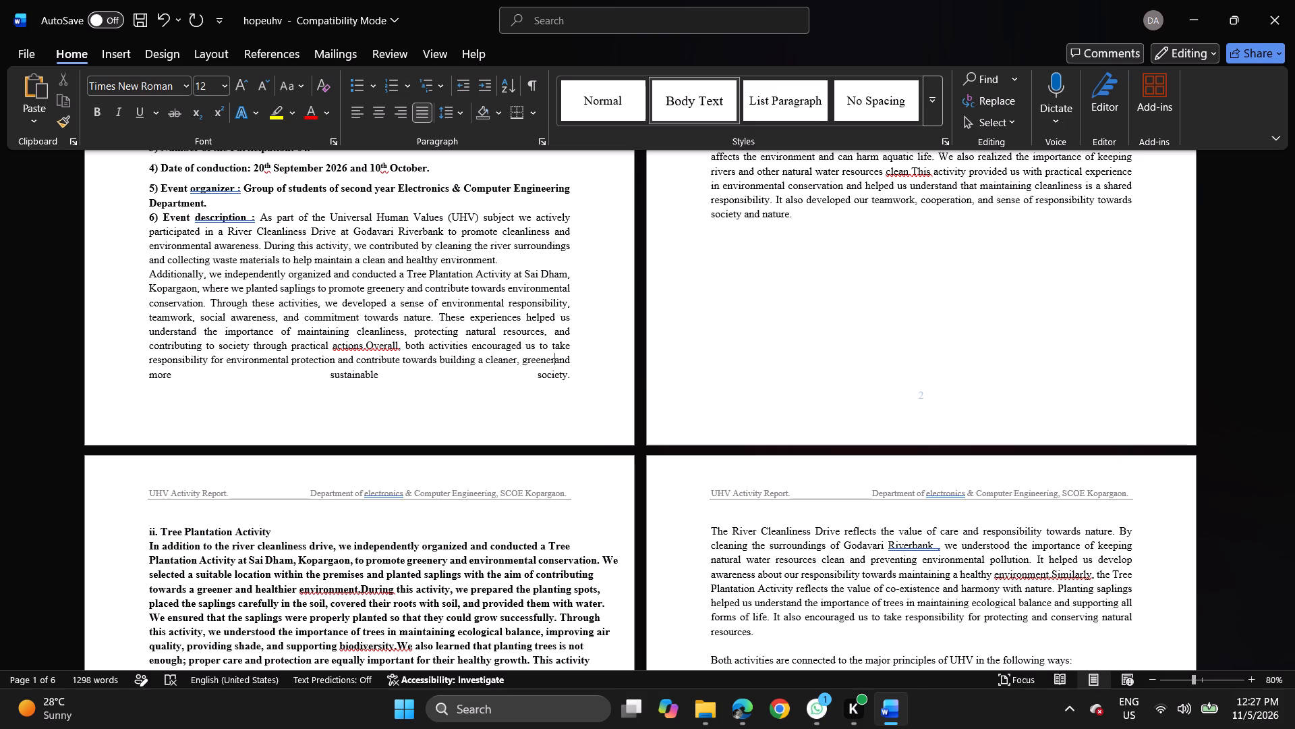
pyautogui.hotkey('ctrl', 'z')
pyautogui.hscroll(-1, 140, 383)
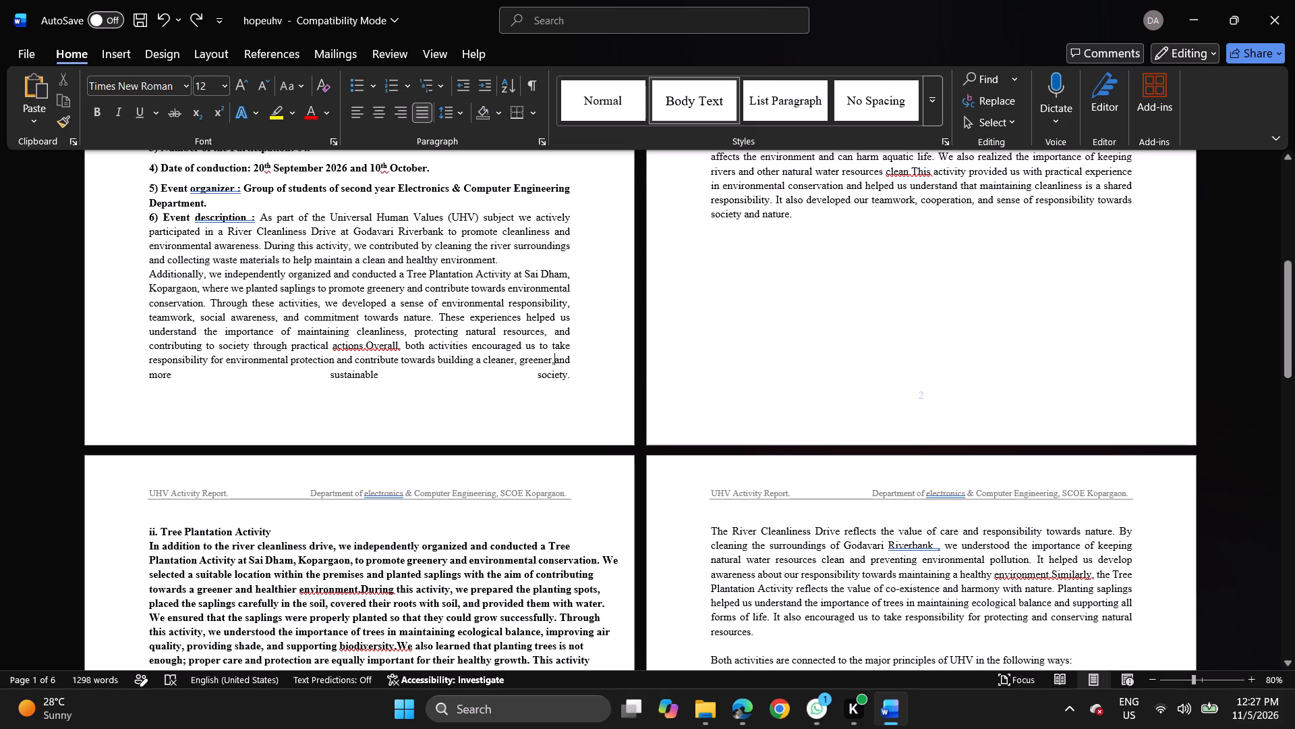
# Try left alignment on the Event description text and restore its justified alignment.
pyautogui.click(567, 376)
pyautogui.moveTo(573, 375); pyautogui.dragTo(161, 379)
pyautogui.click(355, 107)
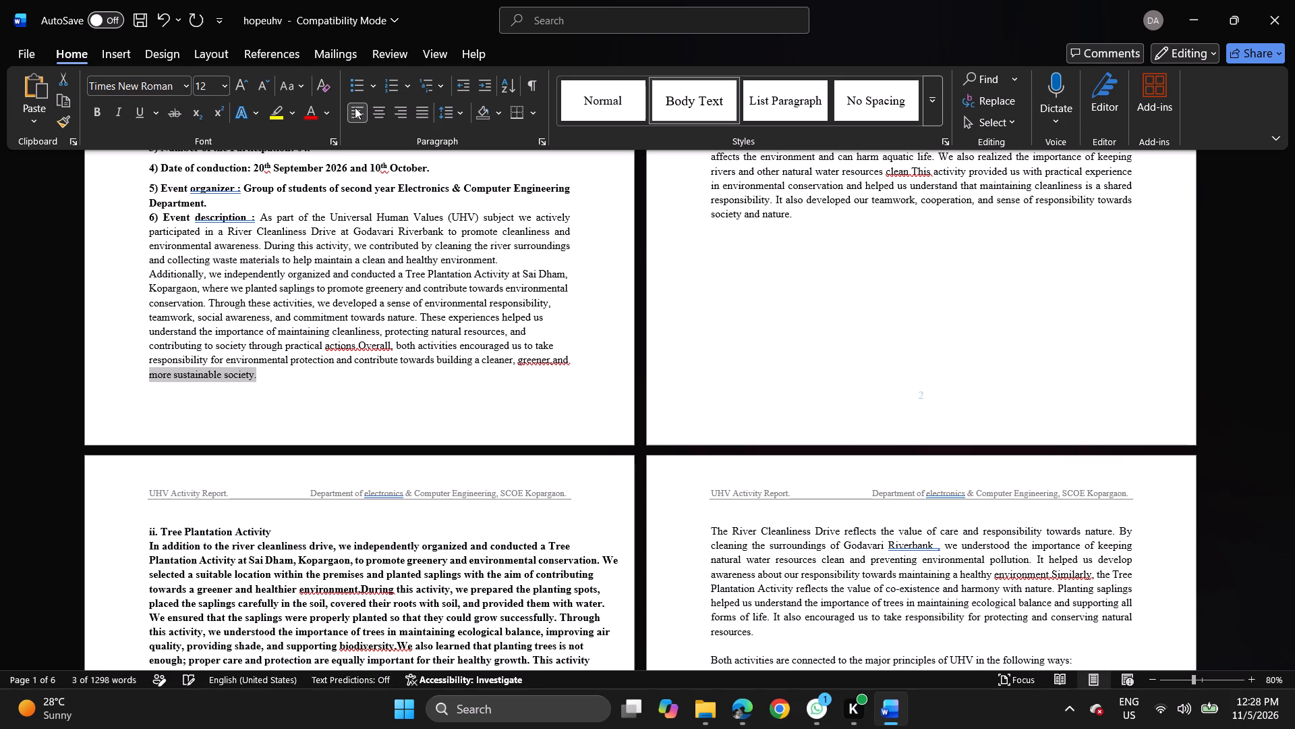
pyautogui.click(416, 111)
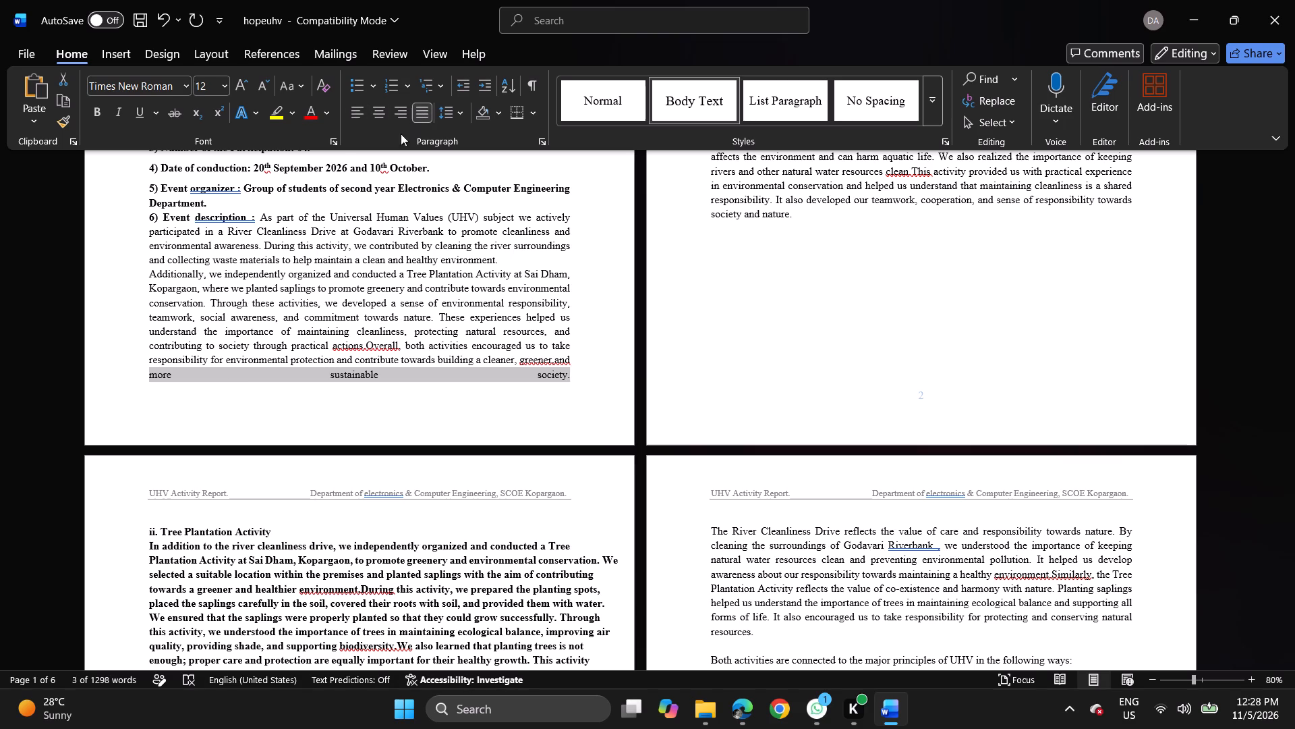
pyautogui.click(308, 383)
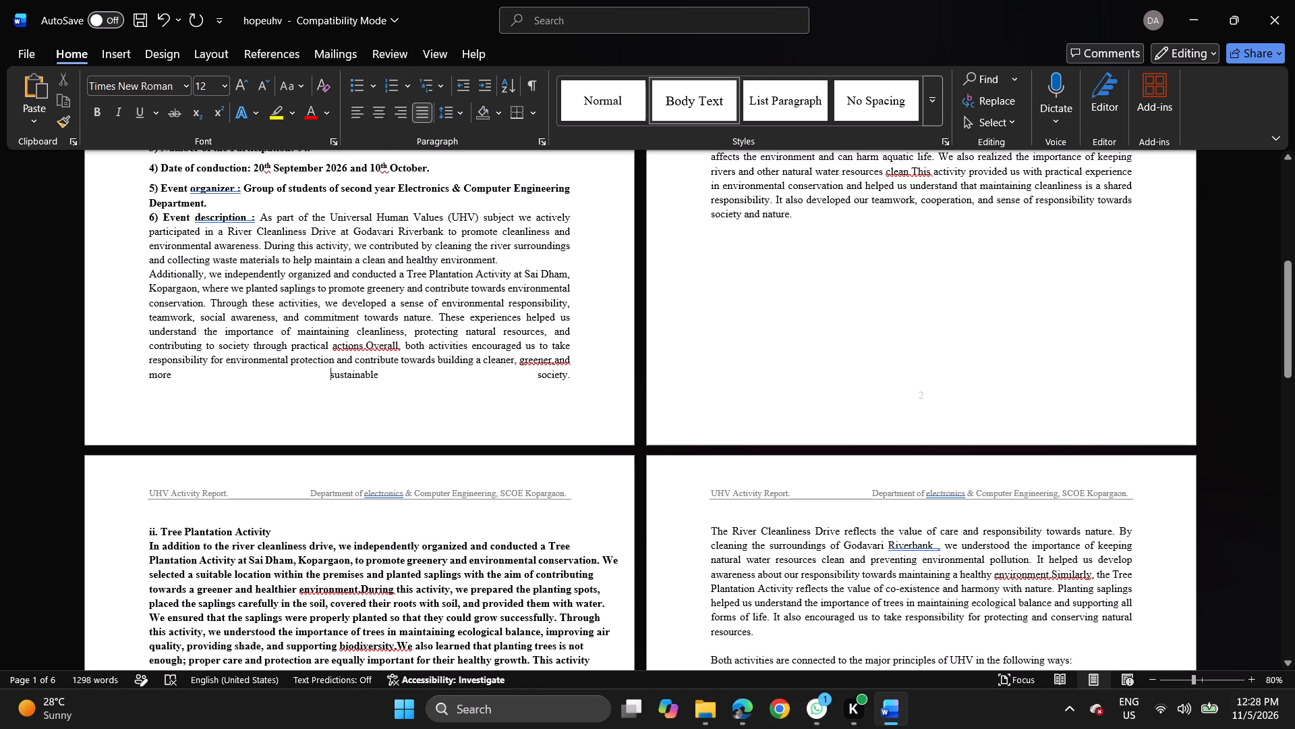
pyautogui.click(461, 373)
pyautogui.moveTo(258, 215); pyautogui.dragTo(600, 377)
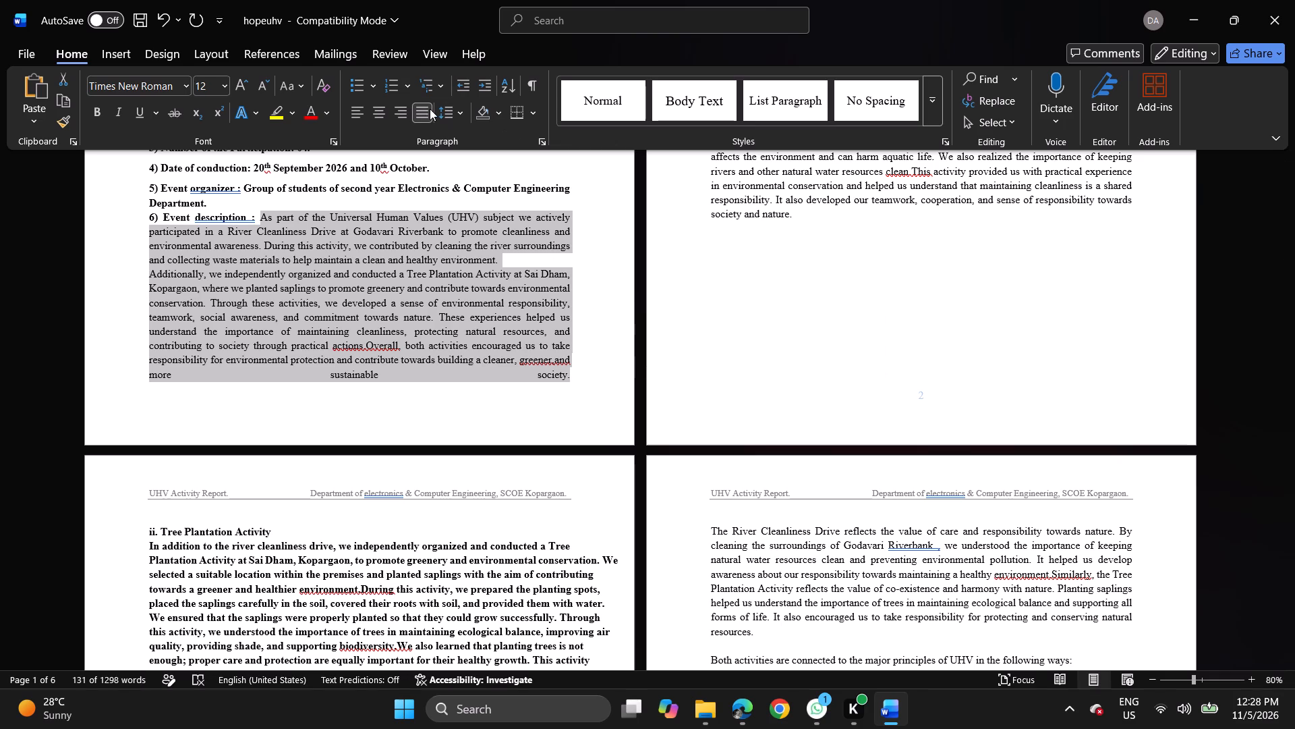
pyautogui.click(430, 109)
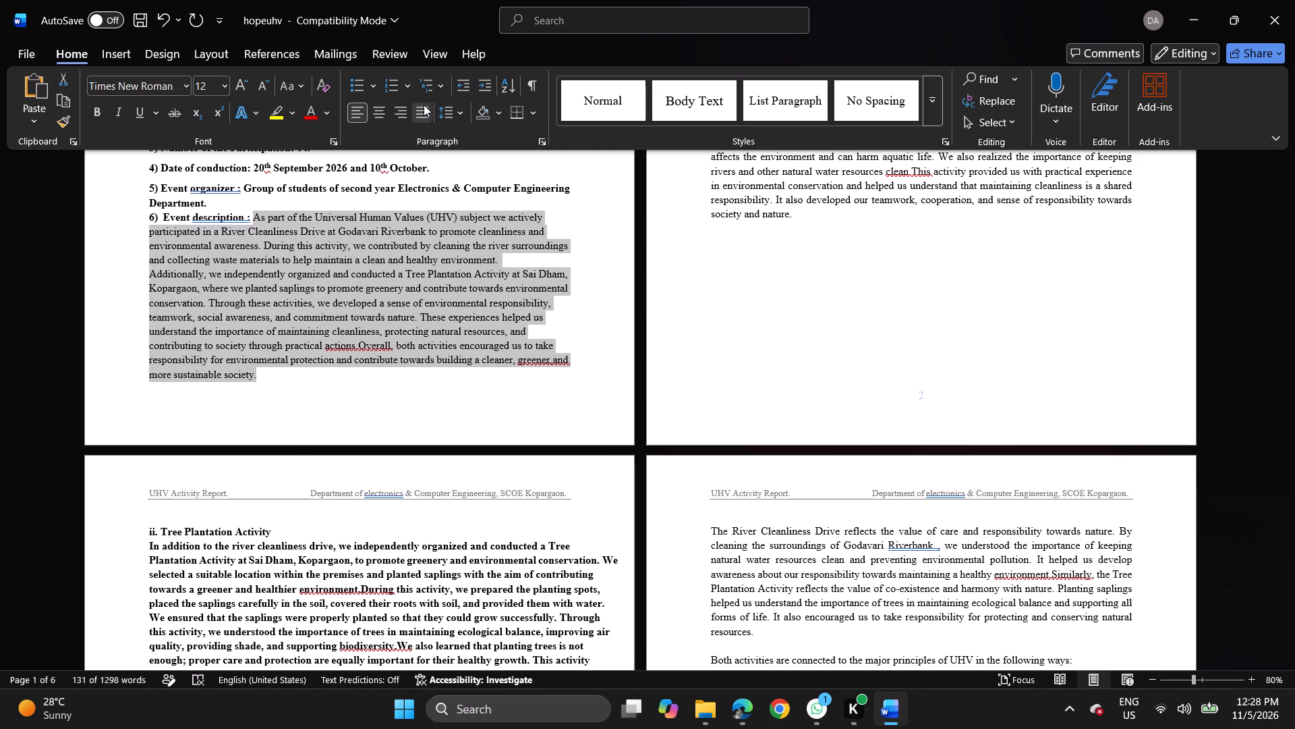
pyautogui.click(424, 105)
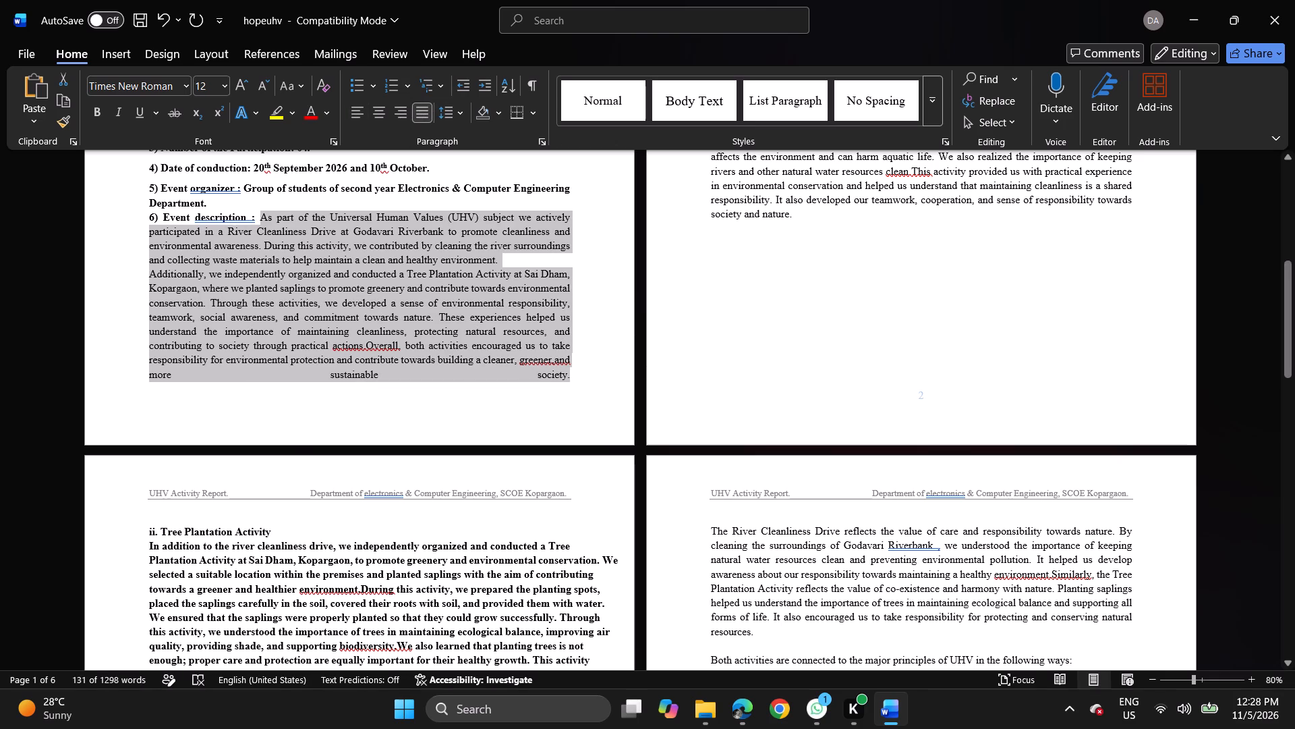
# Join the "Additionally, we independently organized" paragraph onto the end of the preceding Event description paragraph.
pyautogui.click(147, 271)
pyautogui.press('BackSpace')
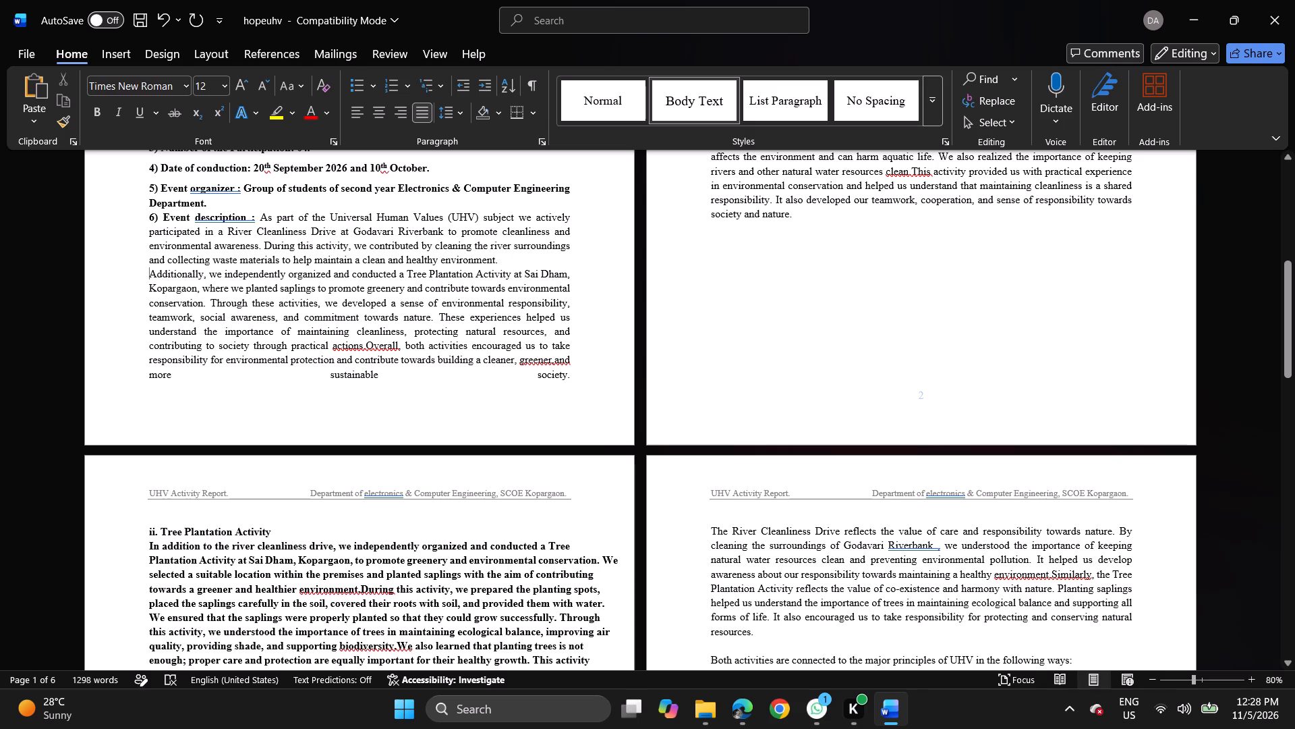
pyautogui.press('BackSpace')
pyautogui.press('BackSpace')
pyautogui.press('BackSpace')
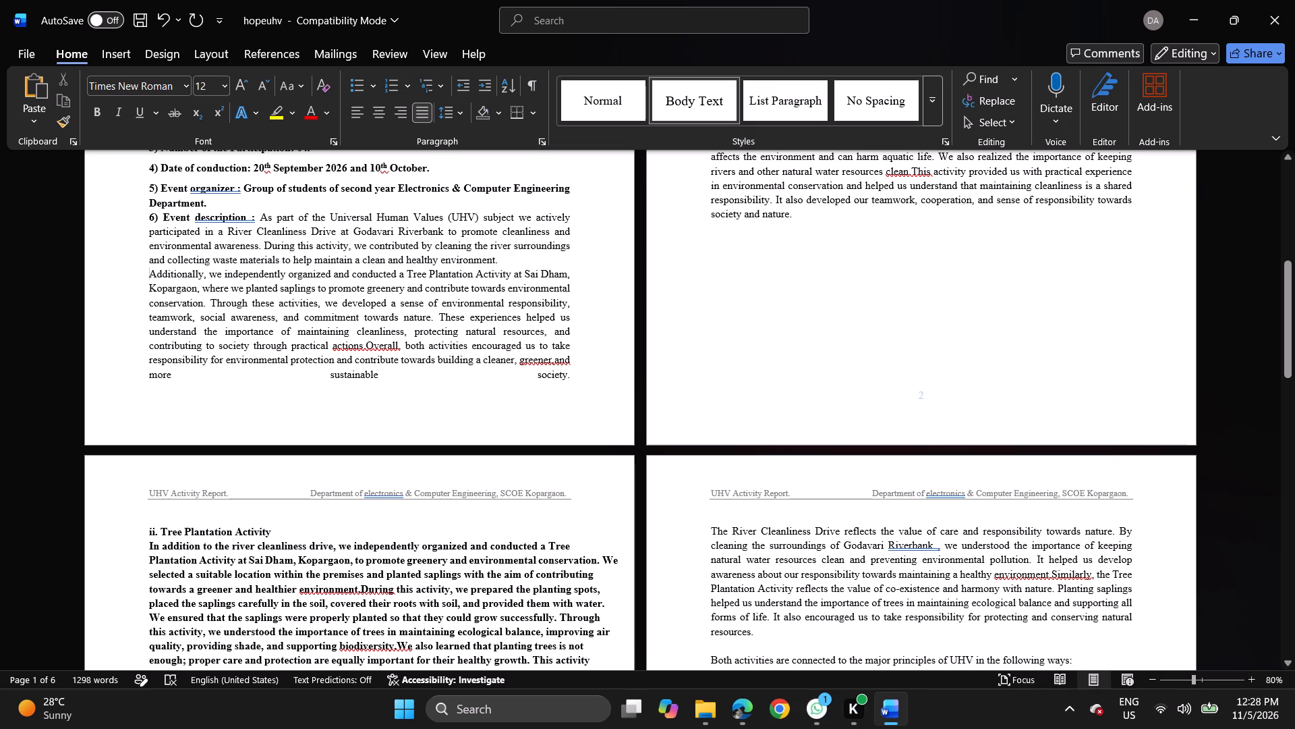
pyautogui.press('BackSpace')
pyautogui.click(154, 275)
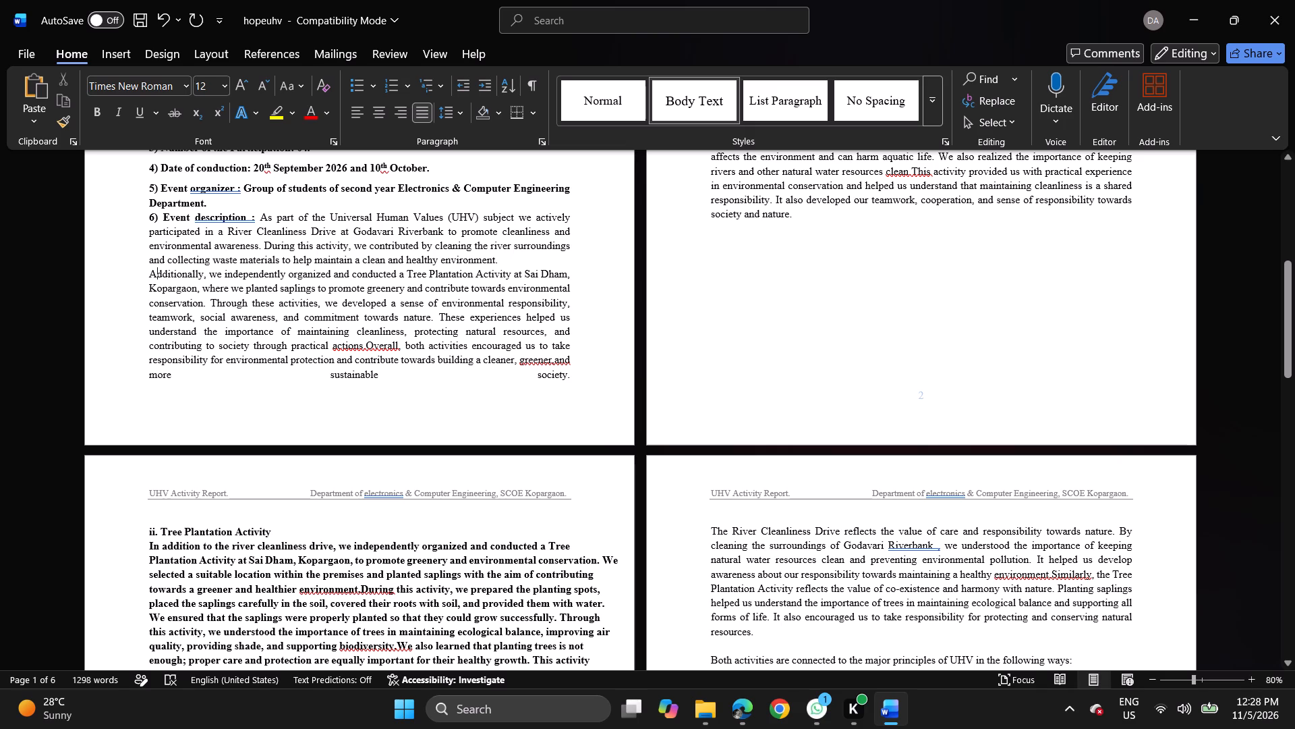
pyautogui.click(142, 286)
pyautogui.click(150, 273)
pyautogui.hotkey('ctrl', 'BackSpace')
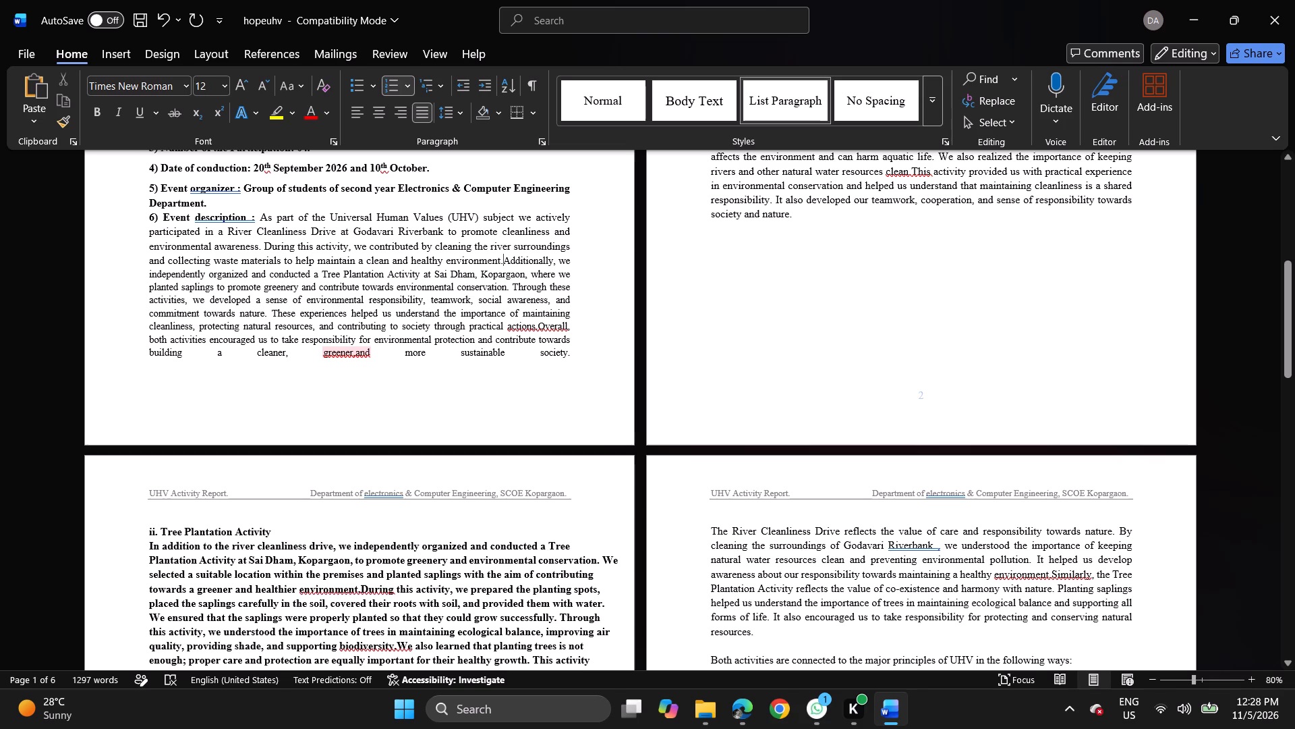
# Remove the number and the empty lines before the "Detailed description of event" heading so it starts at the top of page 2.
pyautogui.scroll(2, 364, 346)
pyautogui.scroll(2, 724, 331)
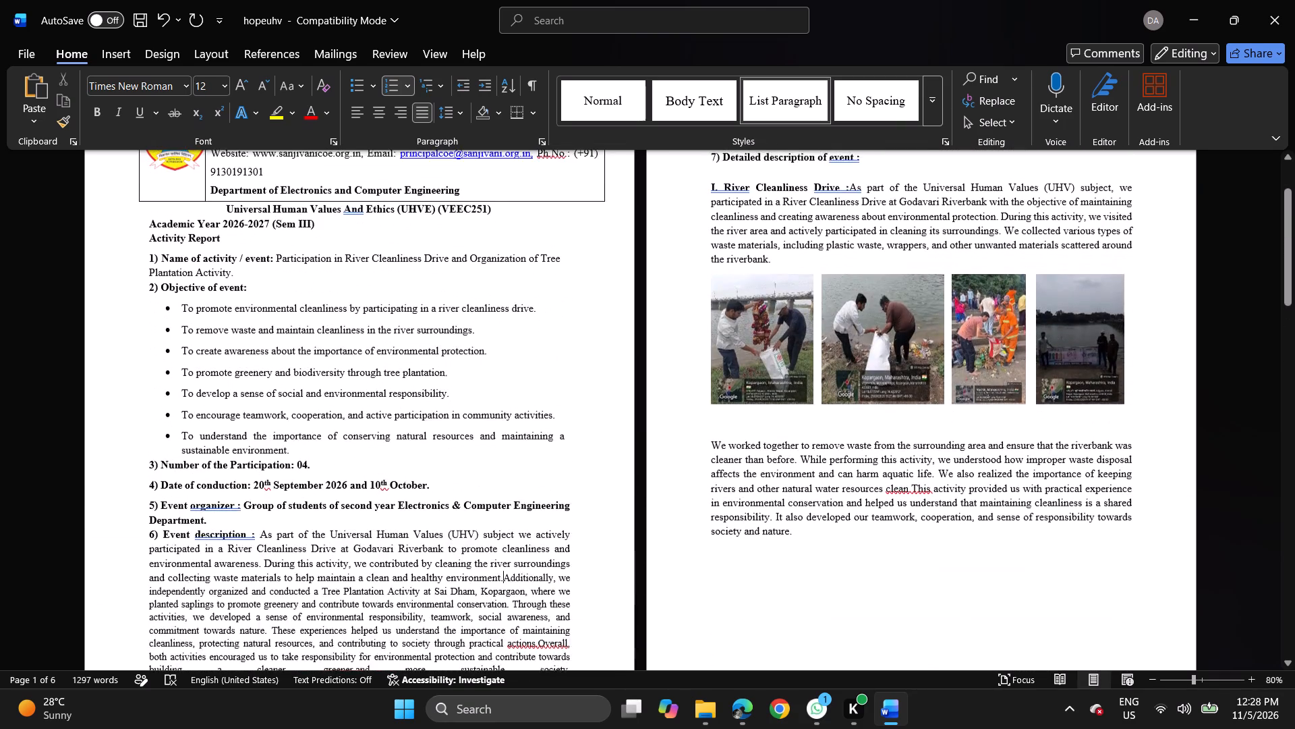
pyautogui.scroll(1, 724, 331)
pyautogui.click(710, 269)
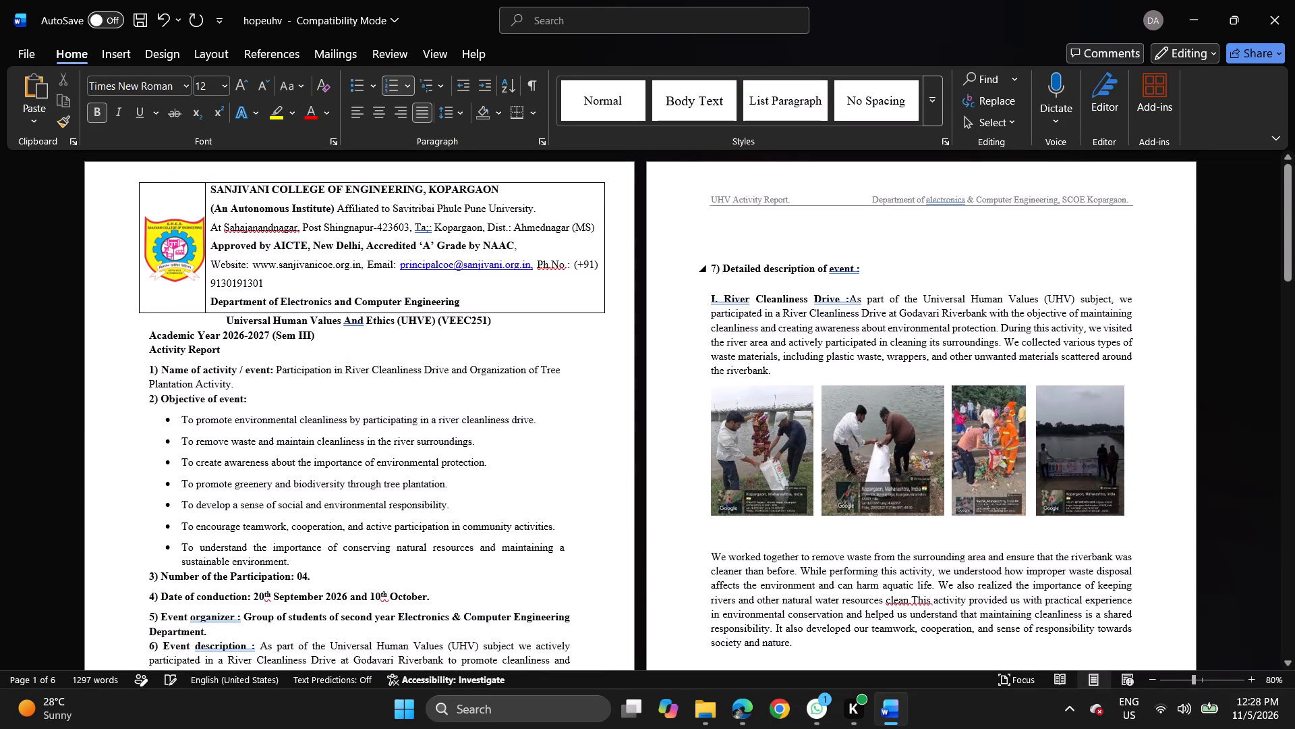
pyautogui.press('Left')
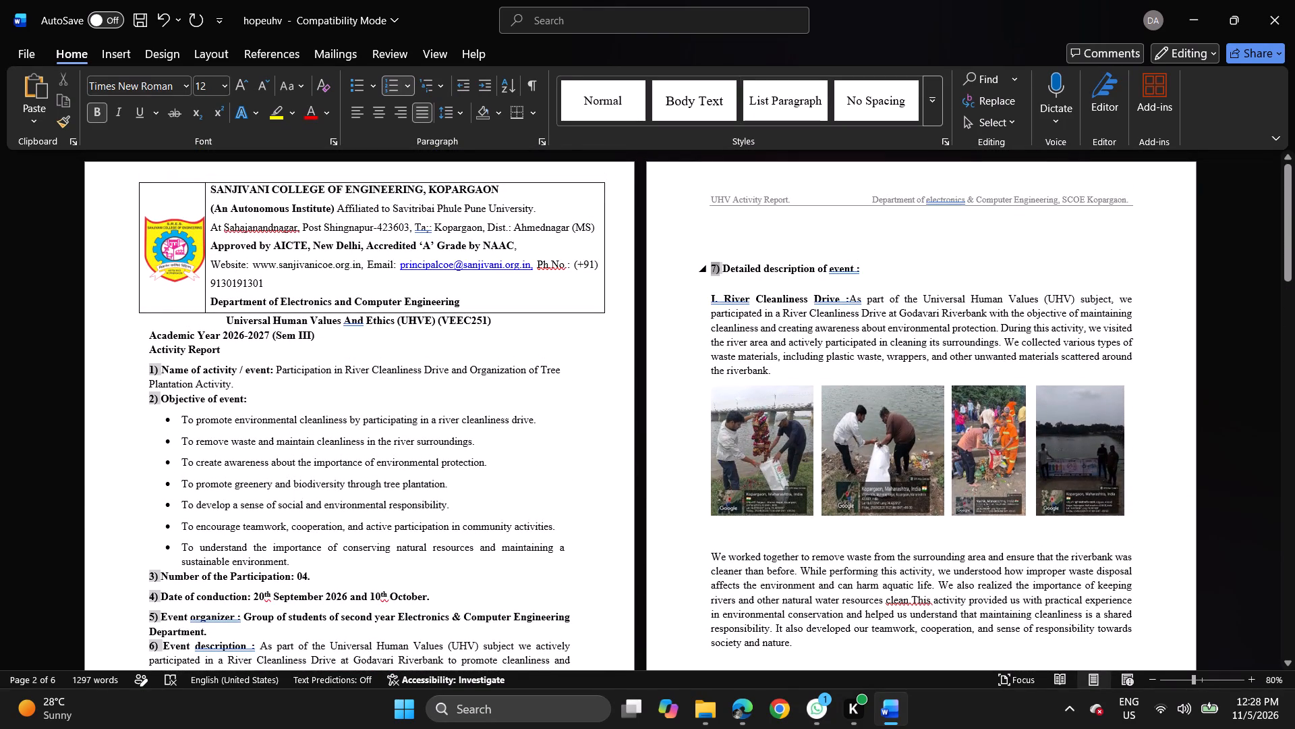
pyautogui.press('BackSpace')
pyautogui.press('BackSpace')
pyautogui.press('BackSpace')
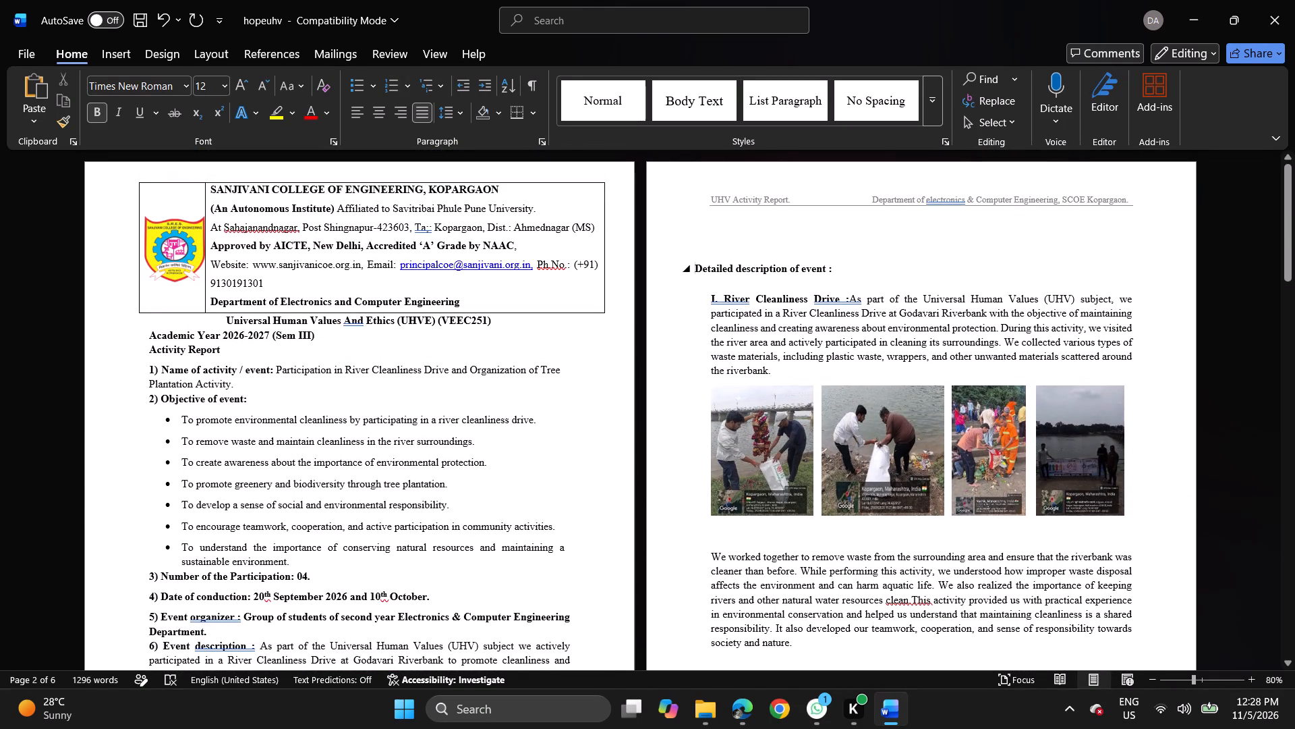
pyautogui.press('BackSpace')
pyautogui.press('BackSpace')
pyautogui.press('BackSpace')
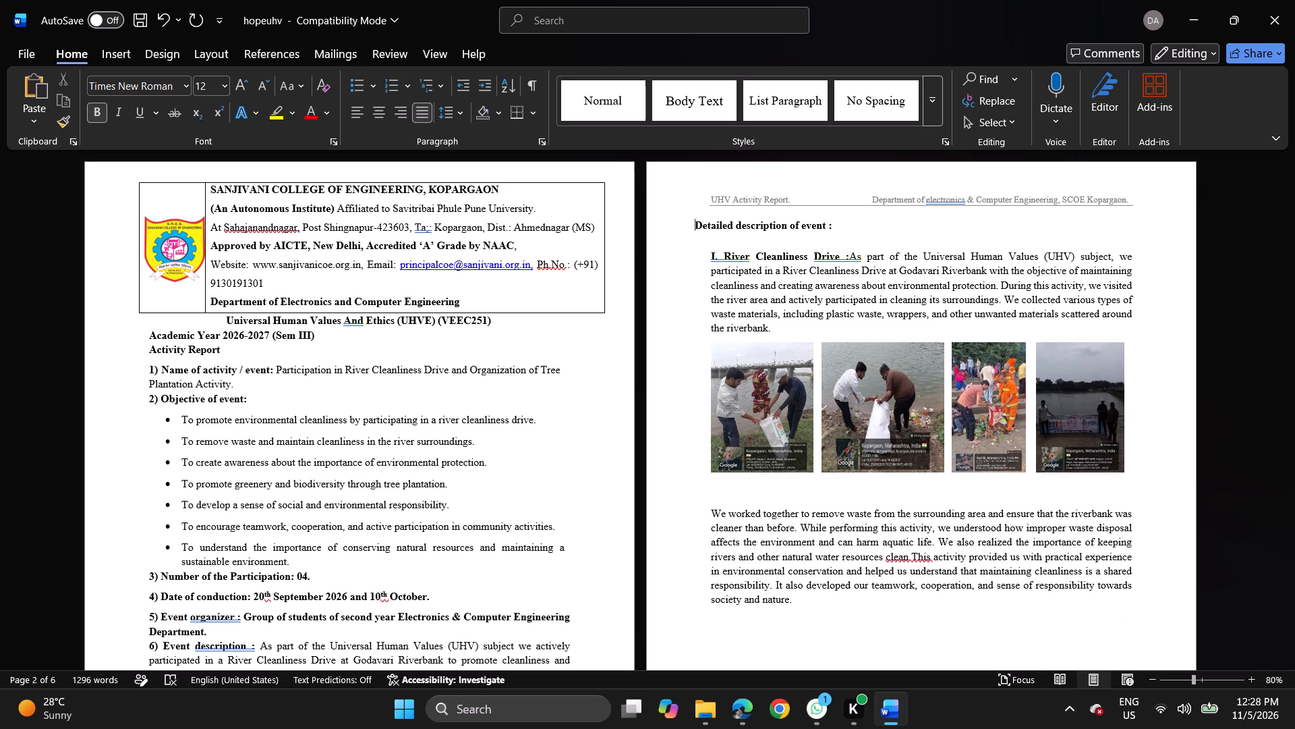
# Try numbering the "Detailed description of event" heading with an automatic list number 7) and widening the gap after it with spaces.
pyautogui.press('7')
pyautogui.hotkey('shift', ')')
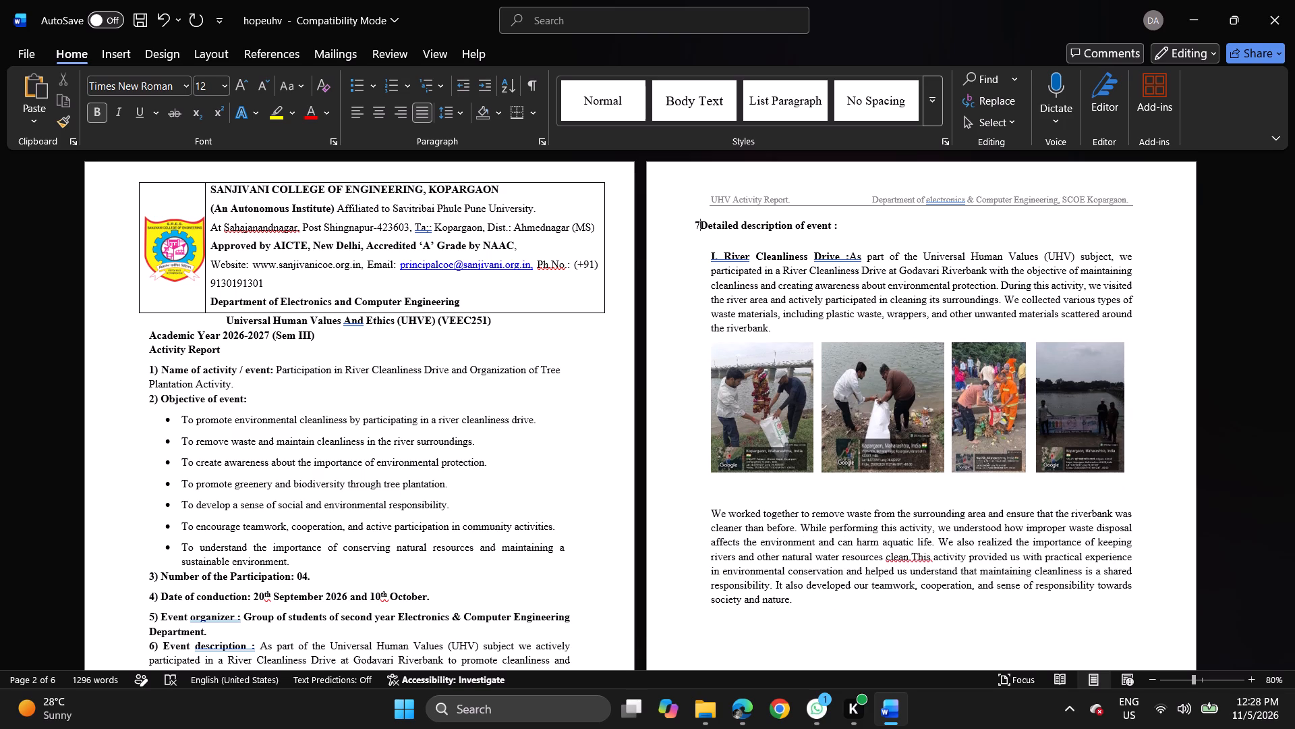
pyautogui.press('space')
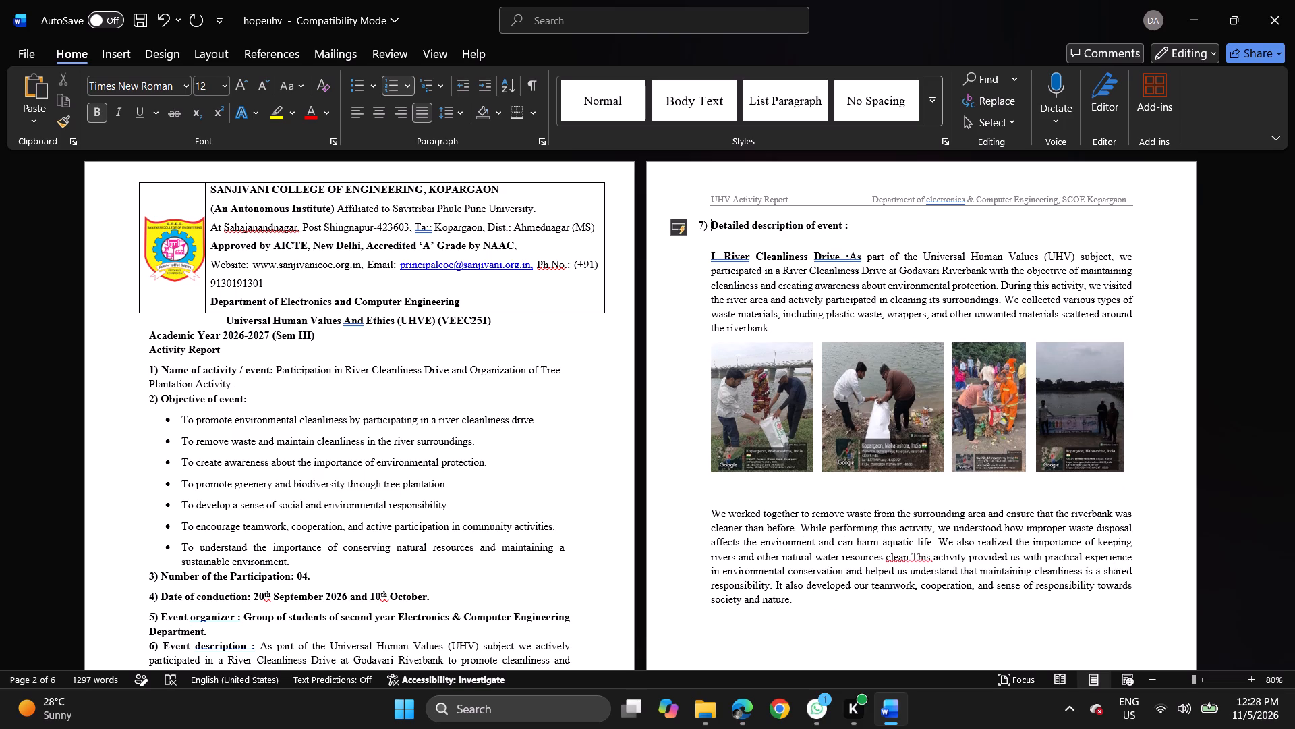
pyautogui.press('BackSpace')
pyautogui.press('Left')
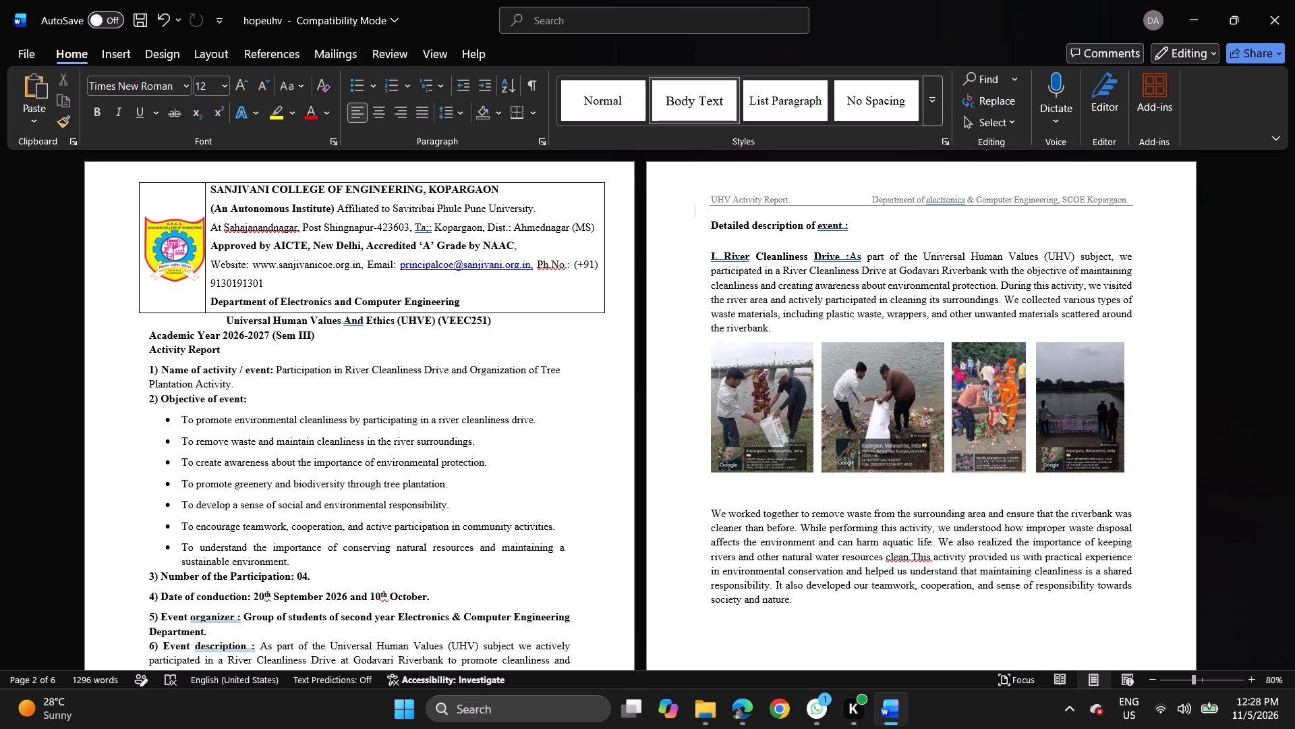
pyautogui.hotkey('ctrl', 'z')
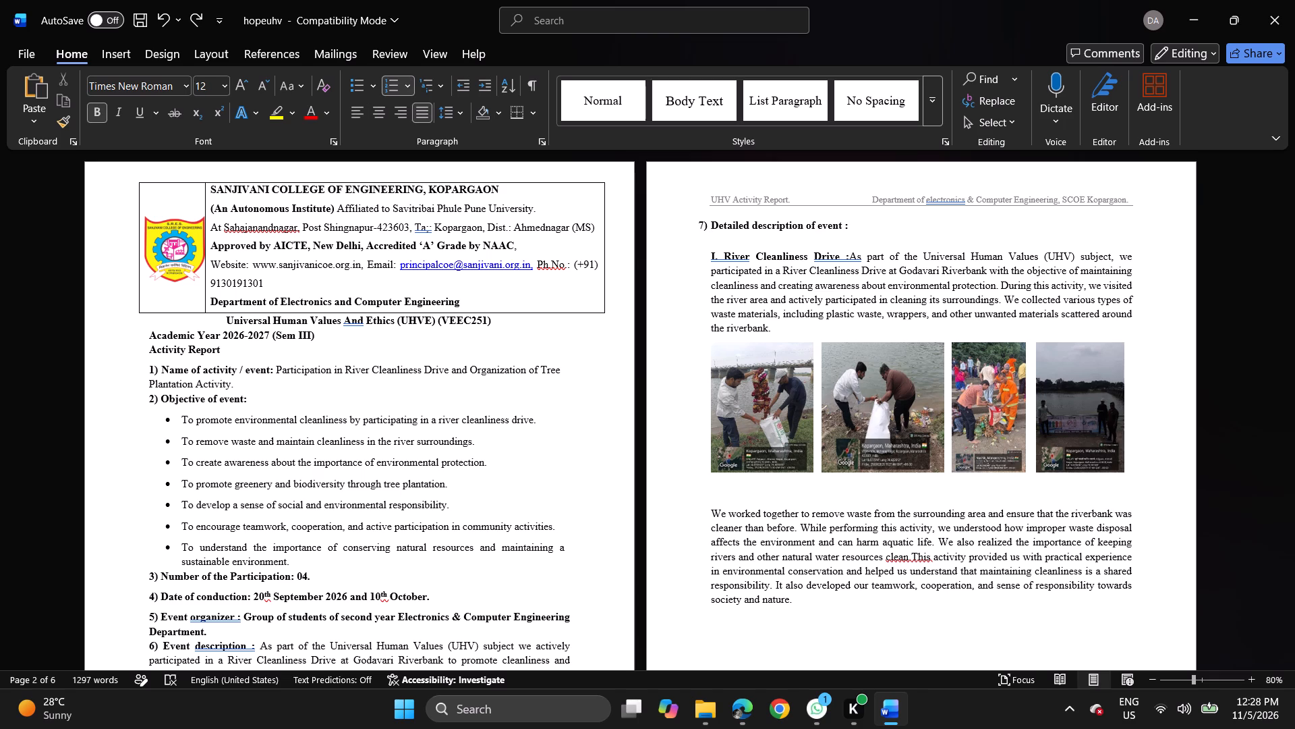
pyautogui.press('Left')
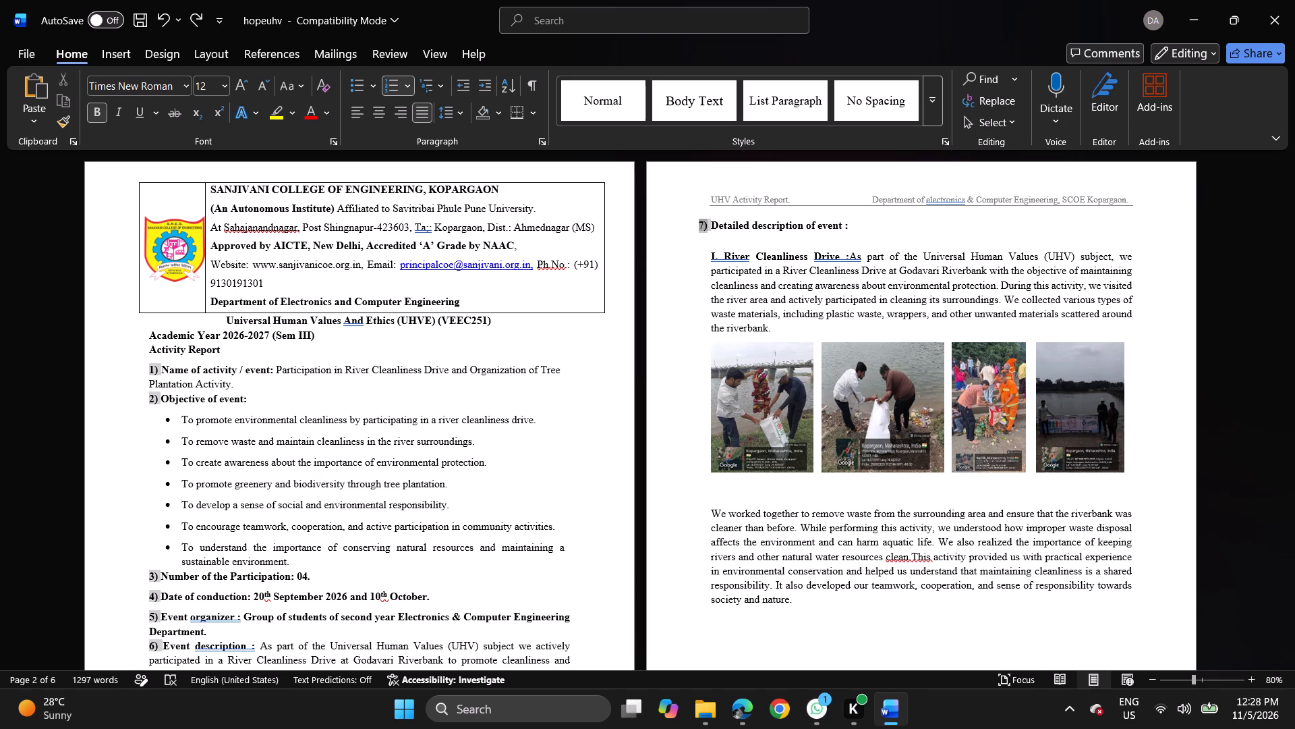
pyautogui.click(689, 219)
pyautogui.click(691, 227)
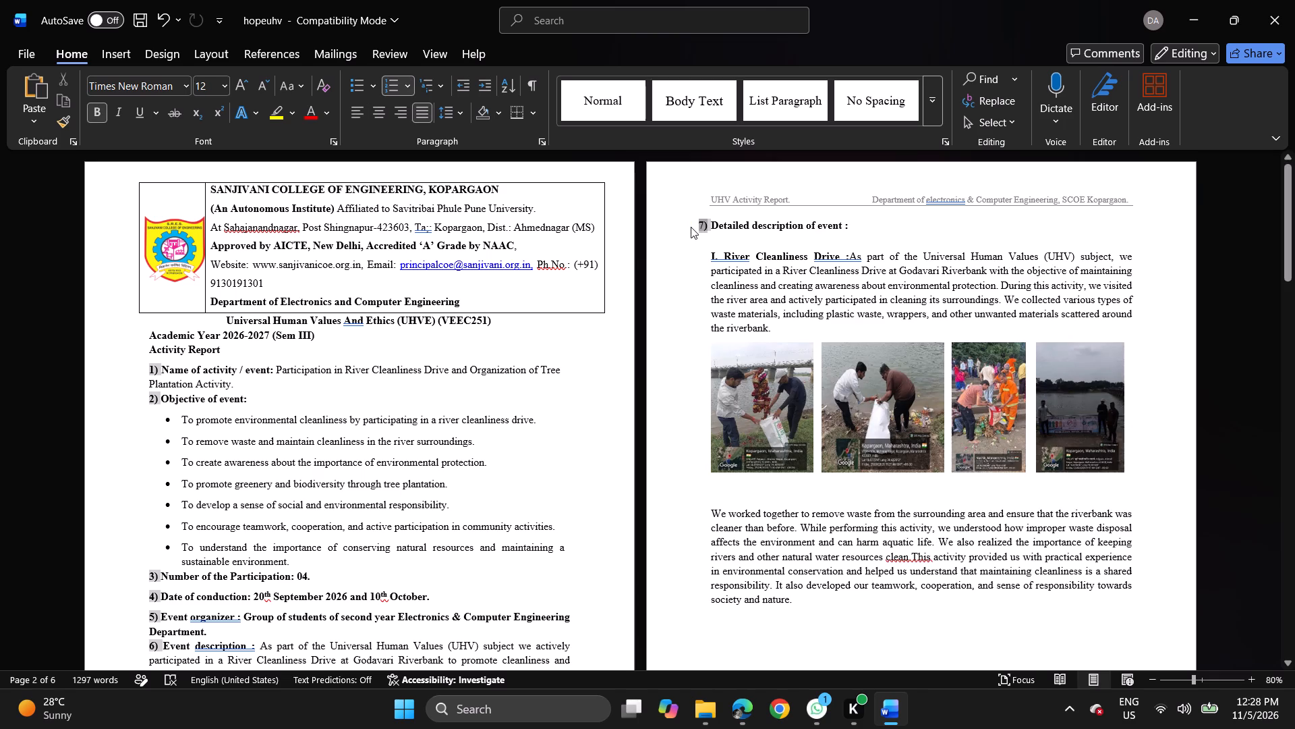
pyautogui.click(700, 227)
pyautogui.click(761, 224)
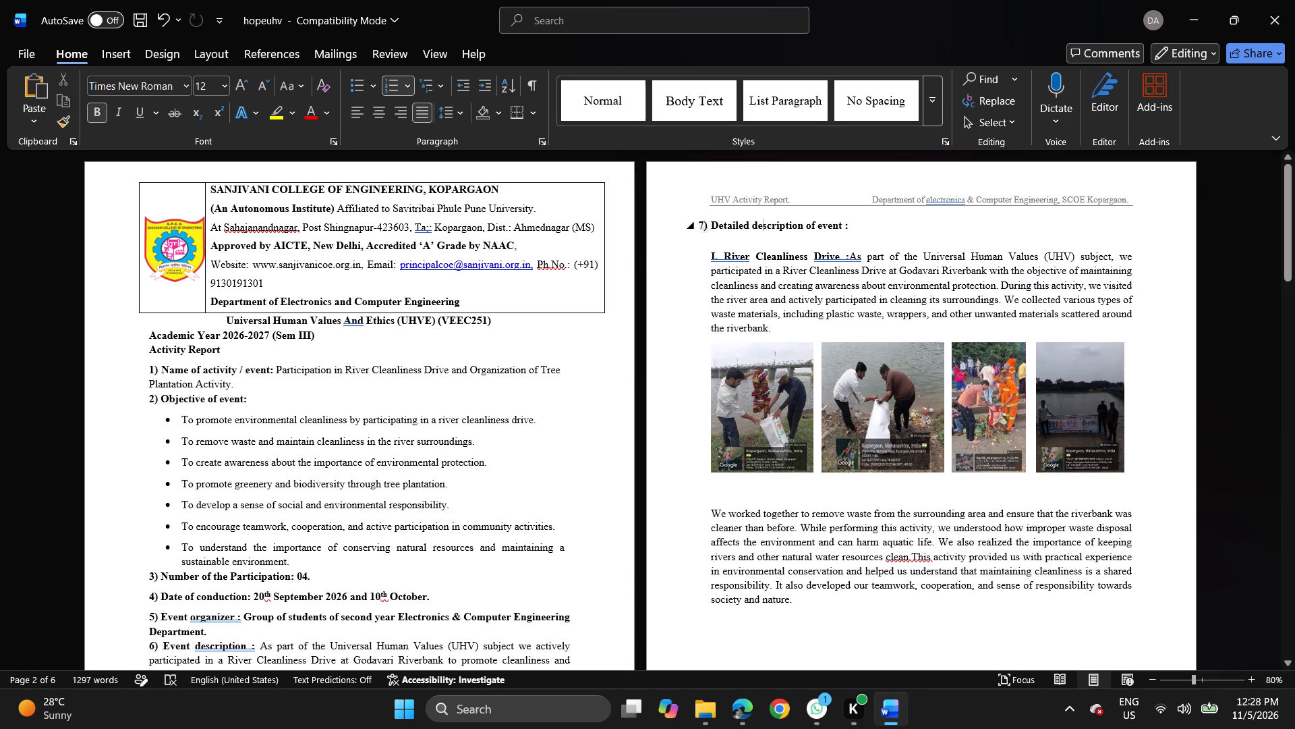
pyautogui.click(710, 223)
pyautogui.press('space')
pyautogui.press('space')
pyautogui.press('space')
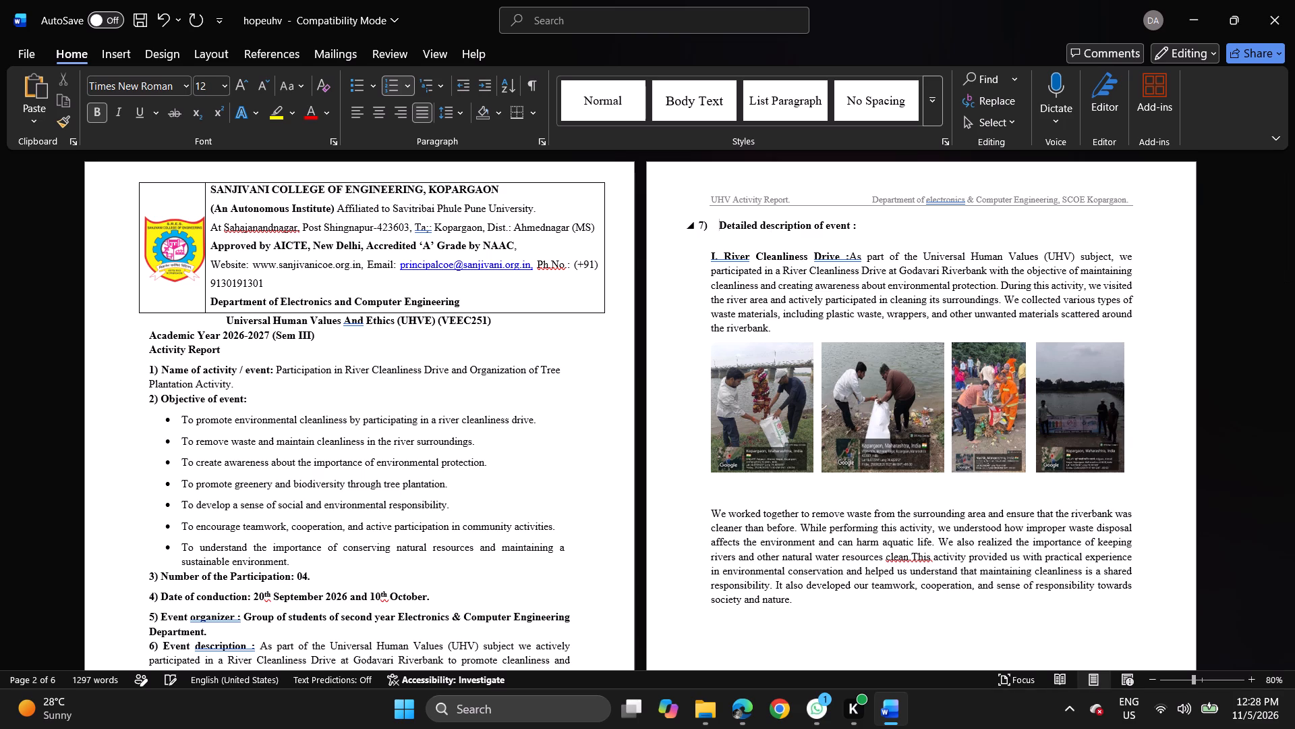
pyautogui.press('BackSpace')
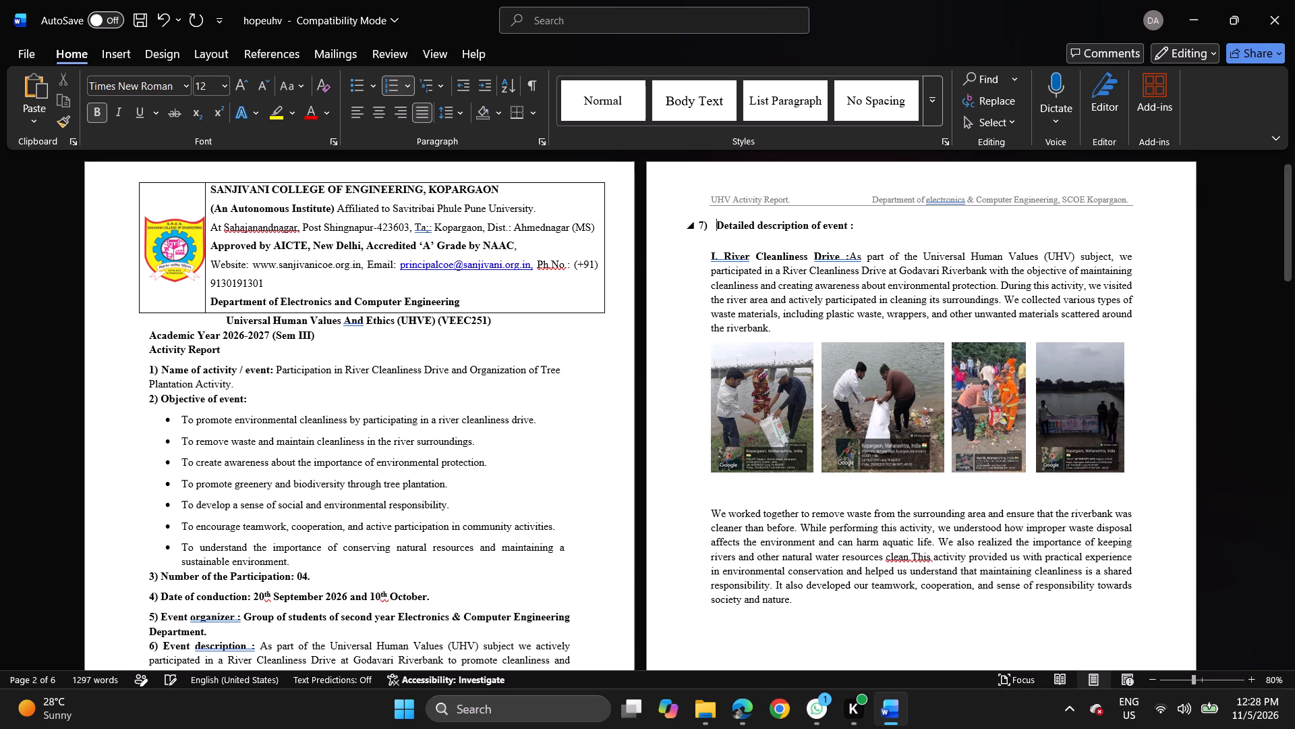
# Number the "Detailed description of event" heading with a plain-text 7) and remove its automatic list number and leading space.
pyautogui.press('7')
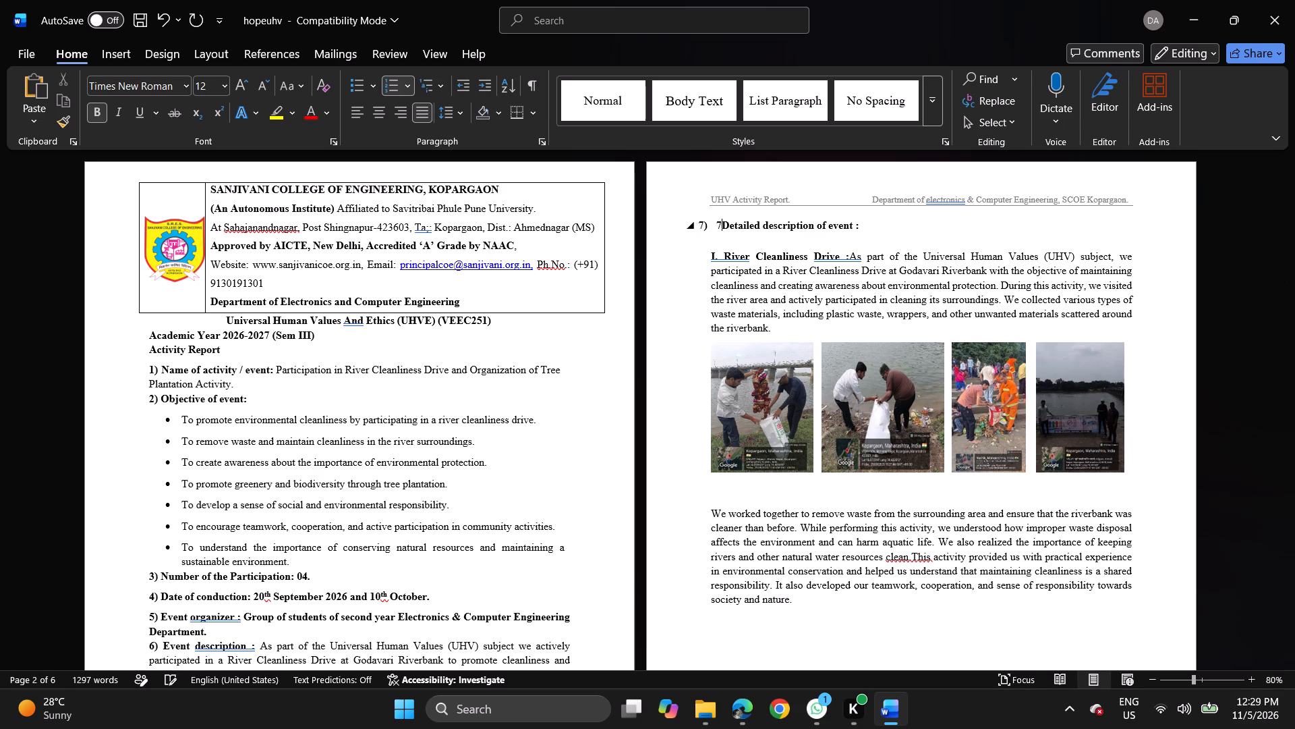
pyautogui.press('BackSpace')
pyautogui.press('BackSpace')
pyautogui.press('7')
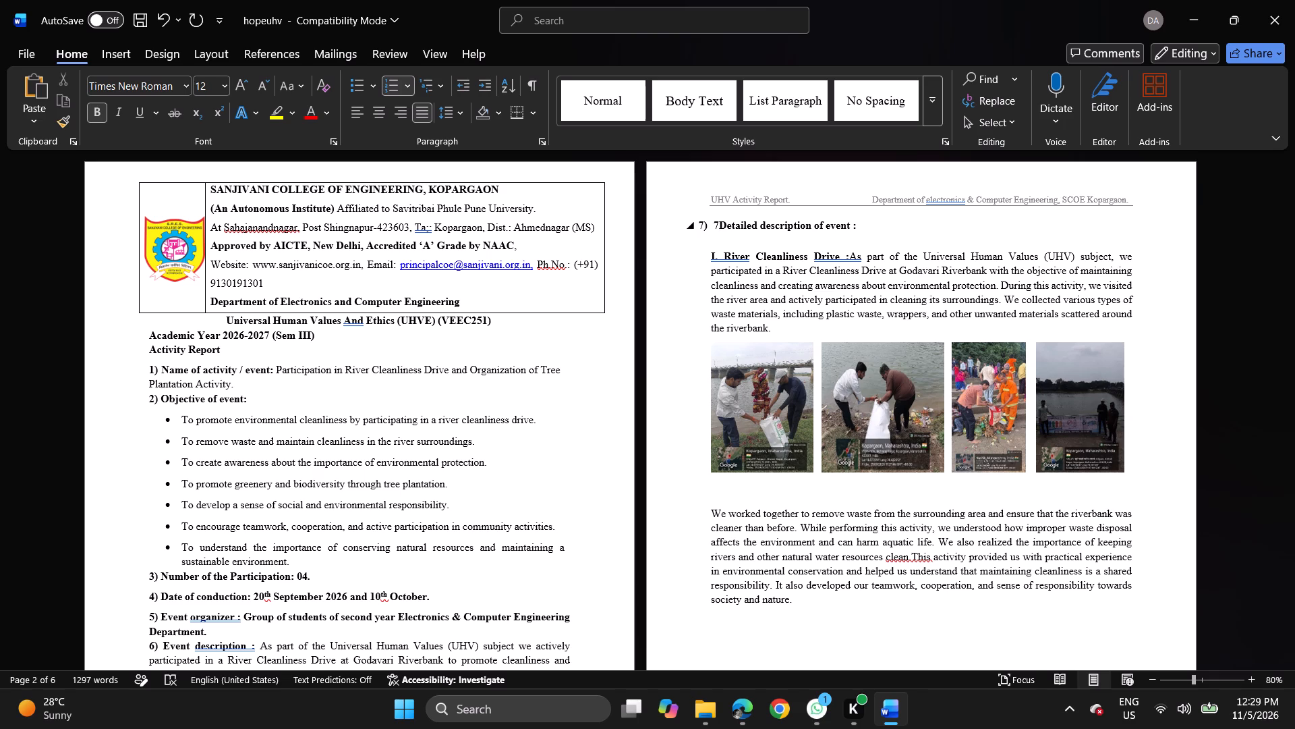
pyautogui.hotkey('shift', ')')
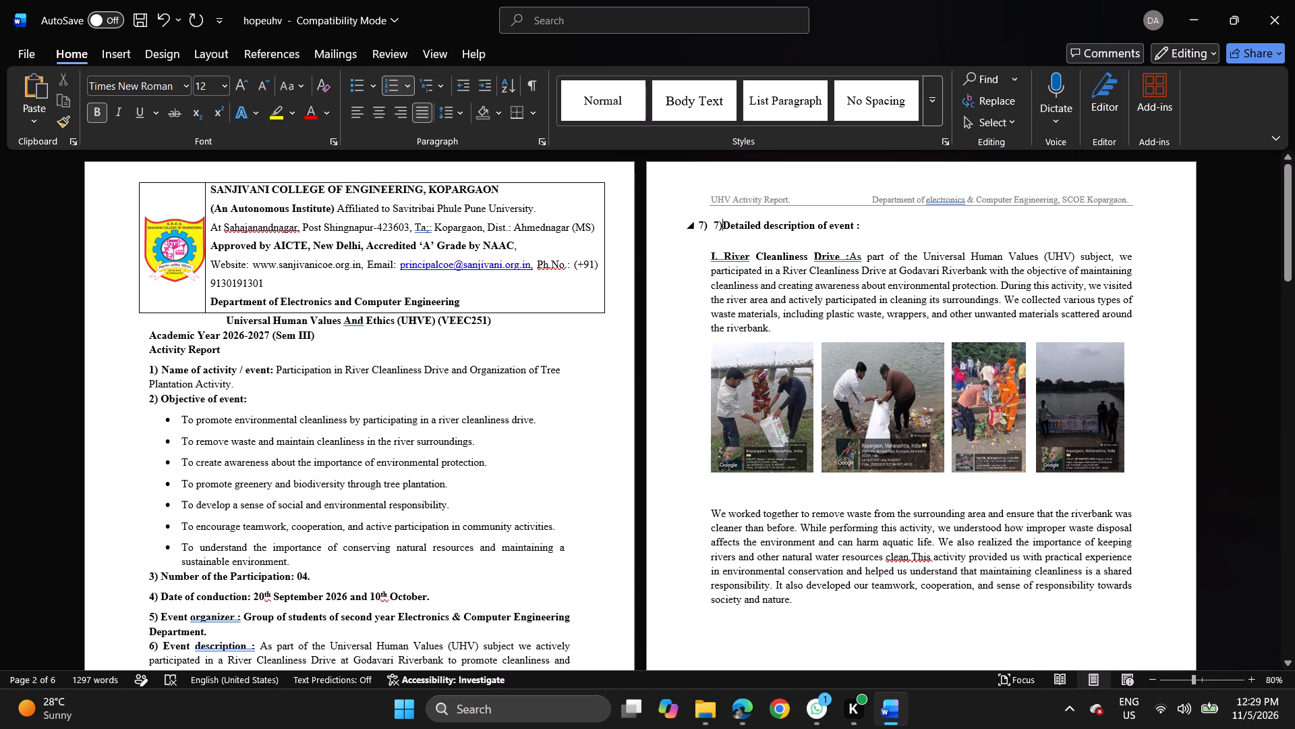
pyautogui.click(716, 225)
pyautogui.press('Left')
pyautogui.press('BackSpace')
pyautogui.press('BackSpace')
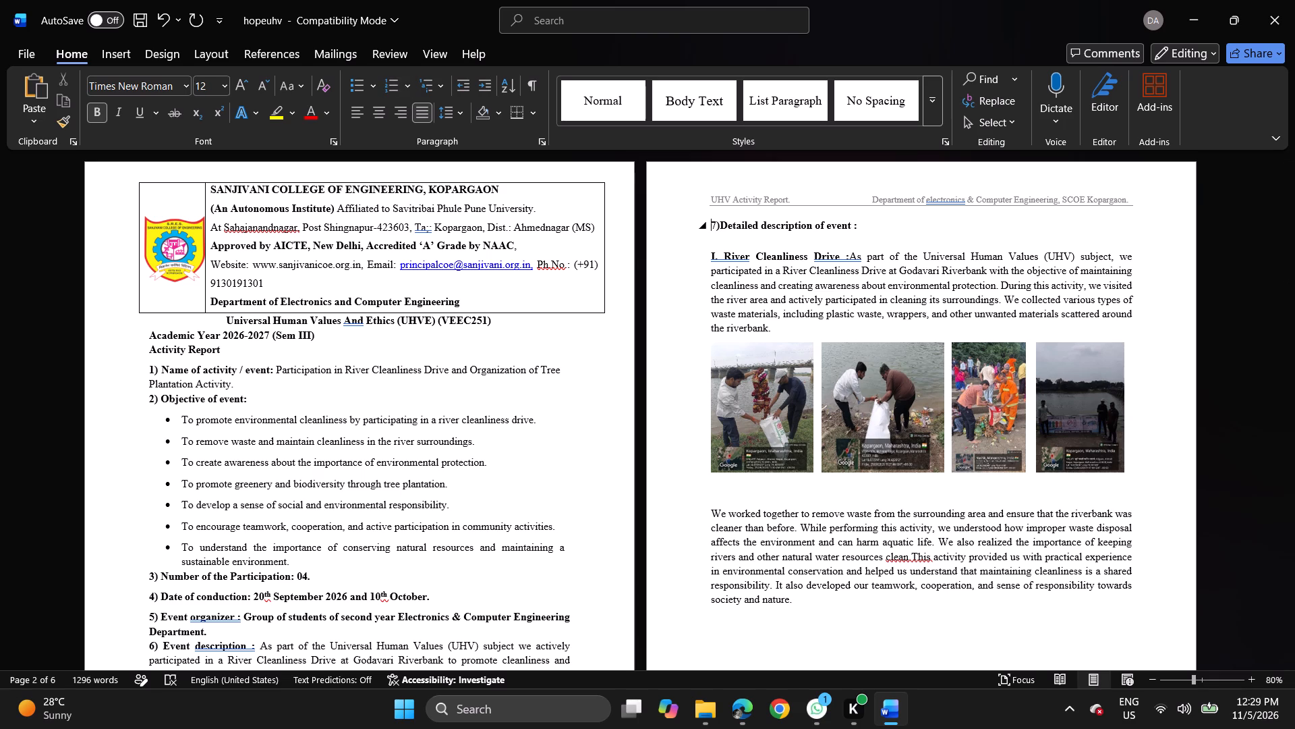
# Remove the empty line between the "Detailed description of event" heading and the River Cleanliness Drive paragraph, keeping them on separate lines.
pyautogui.click(707, 256)
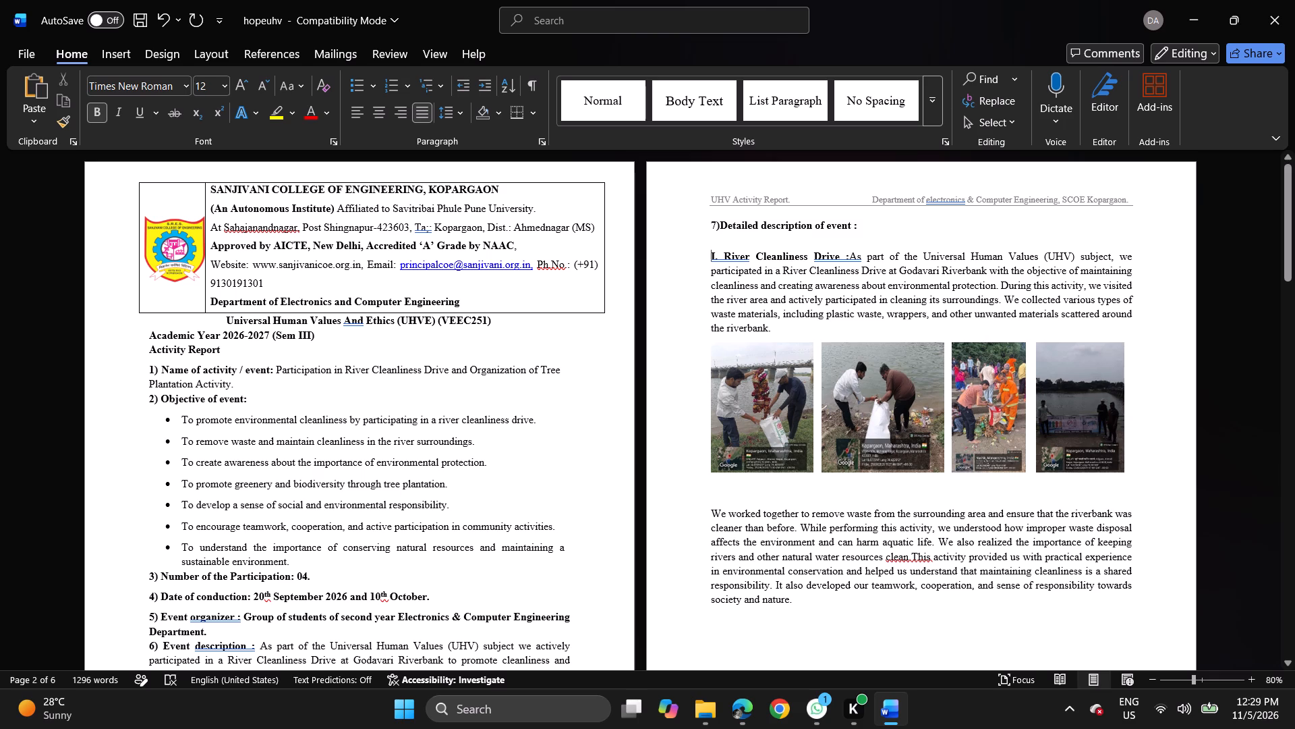
pyautogui.press('BackSpace')
pyautogui.press('BackSpace')
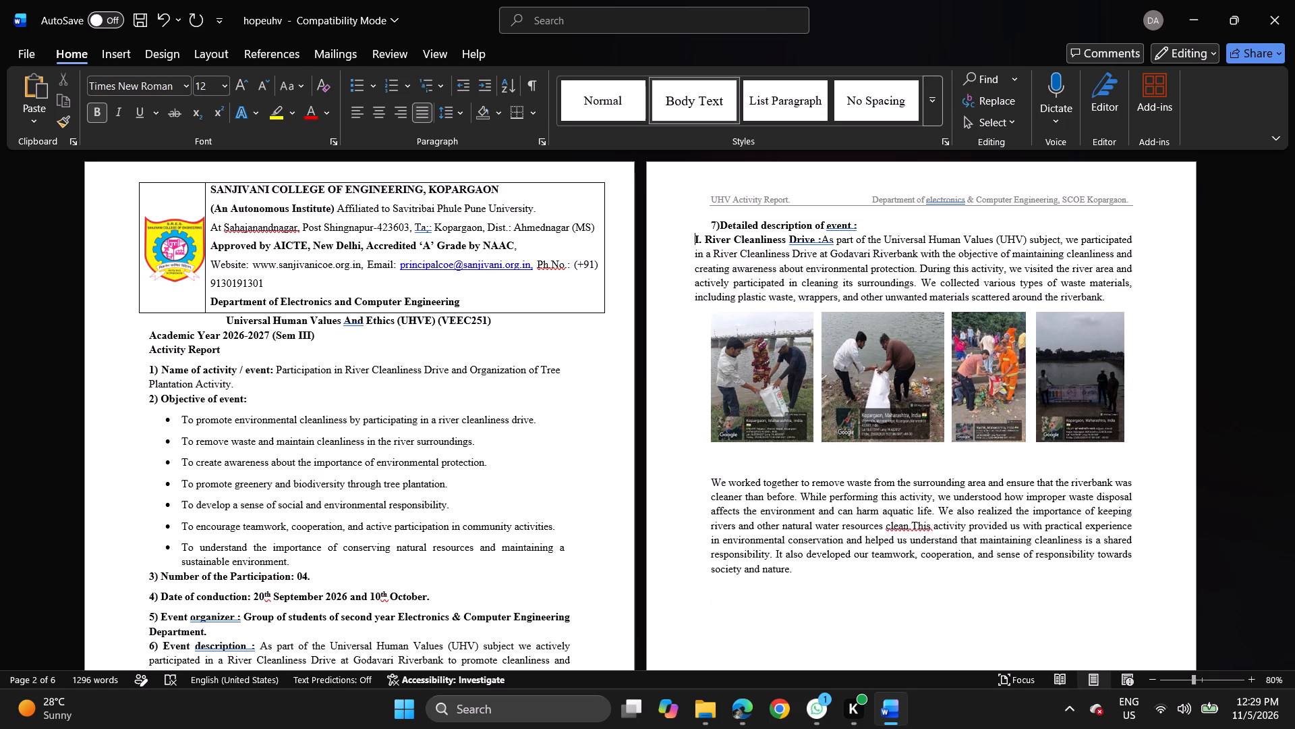
pyautogui.press('BackSpace')
pyautogui.press('Return')
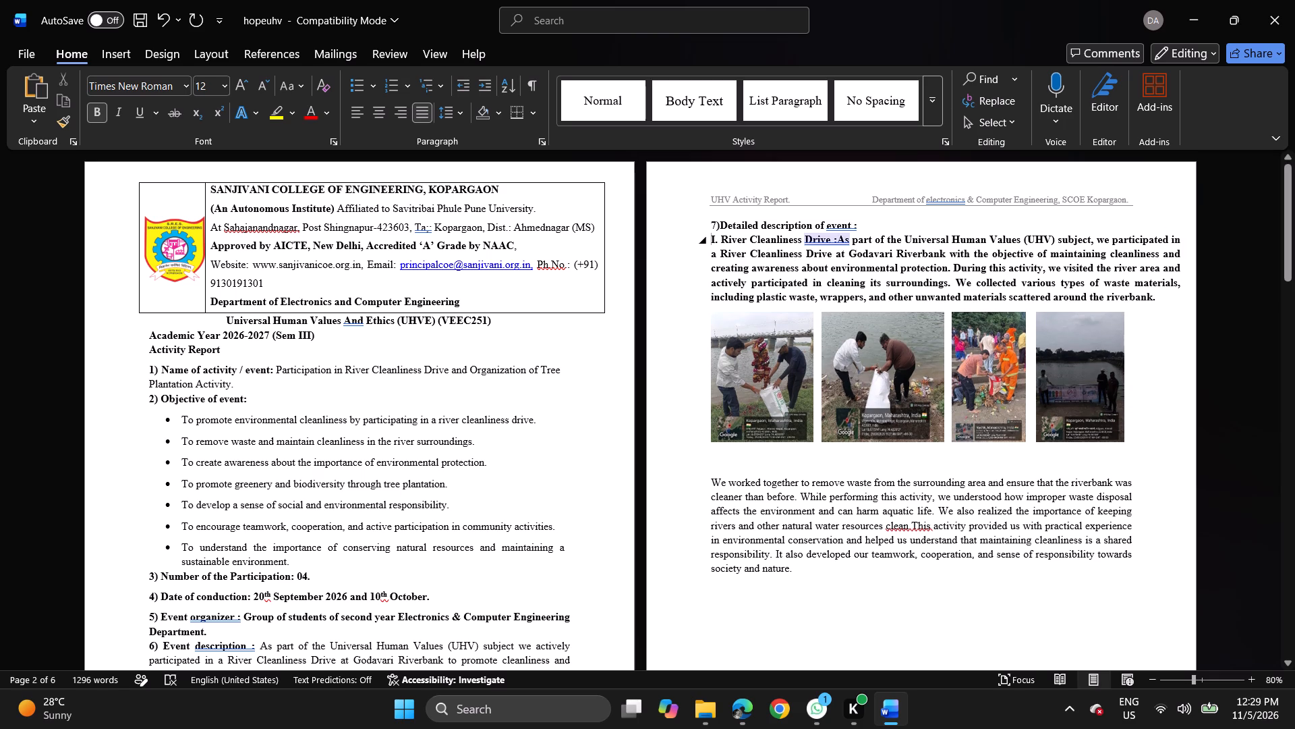
# Remove bold from the River Cleanliness Drive paragraph's body text, from "As part of" to "riverbank.".
pyautogui.moveTo(837, 238); pyautogui.dragTo(1141, 296)
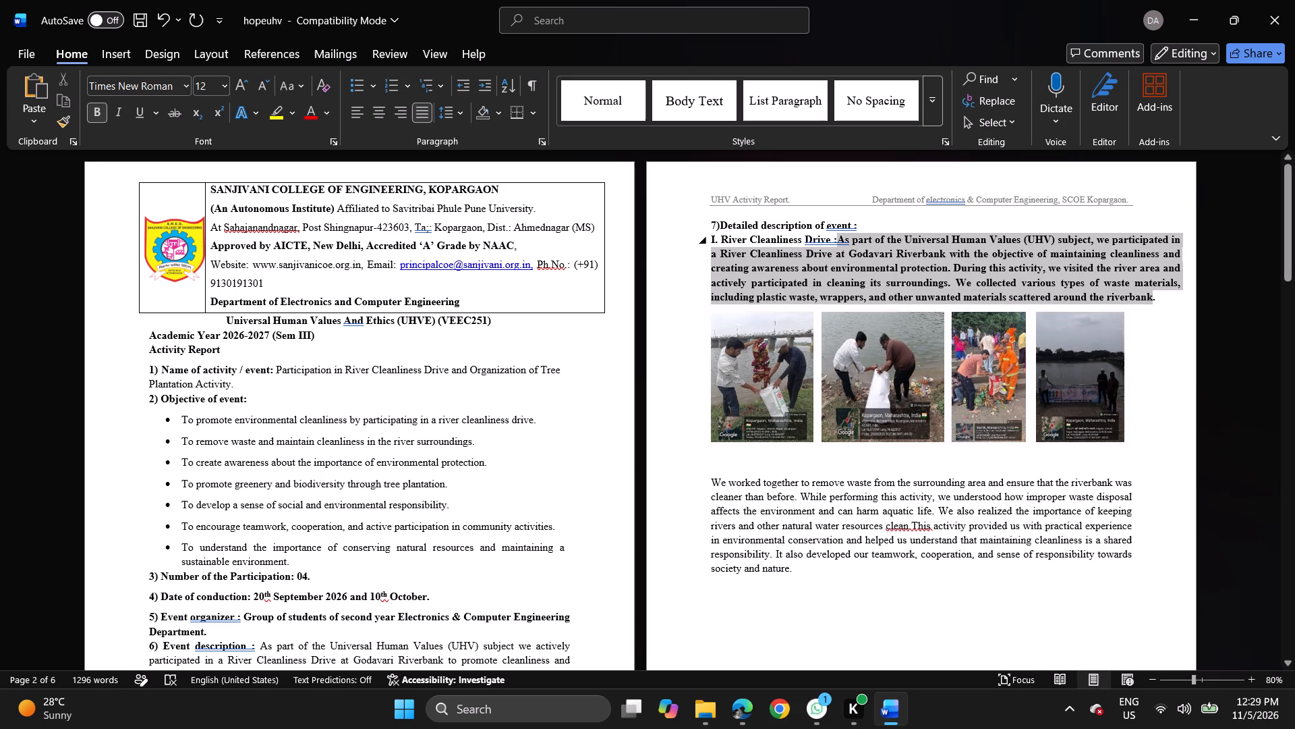
pyautogui.moveTo(1141, 296); pyautogui.dragTo(1165, 298)
pyautogui.click(1020, 265)
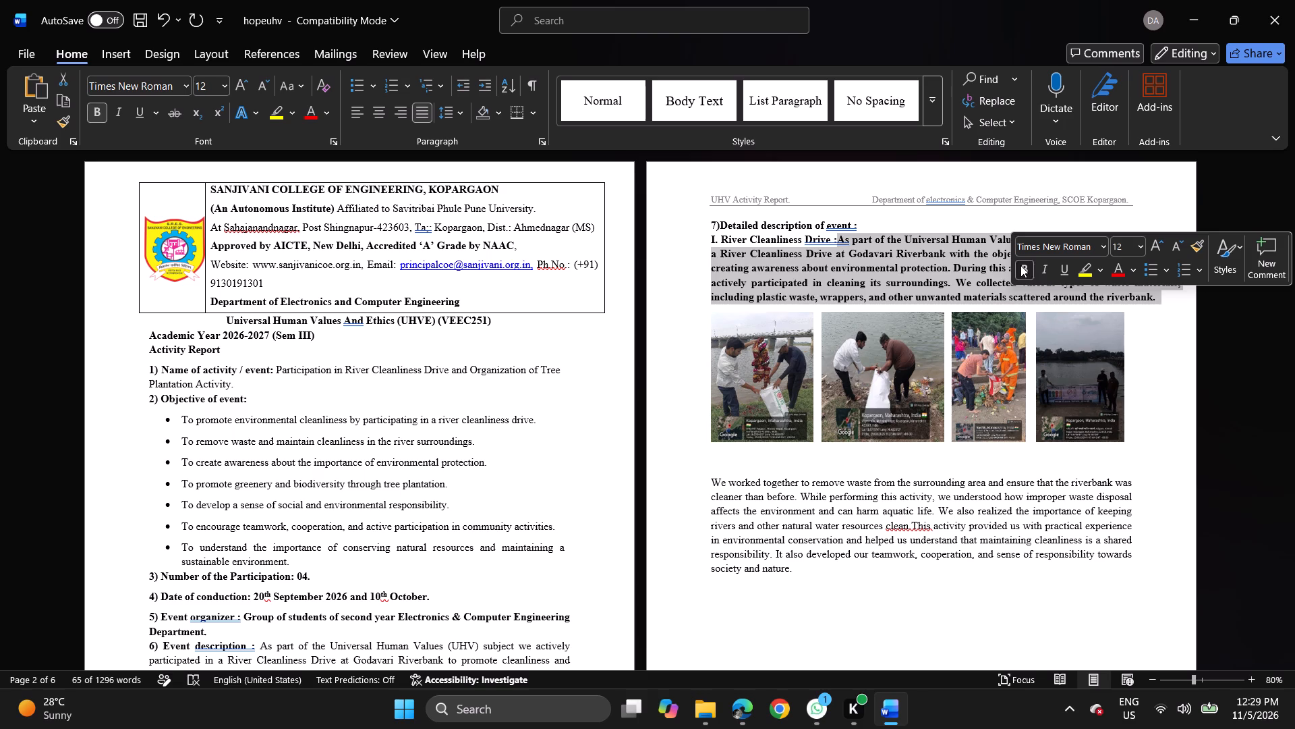
# Tighten the gap between the river cleanup photos and the "We worked together" paragraph to one small empty line.
pyautogui.click(712, 475)
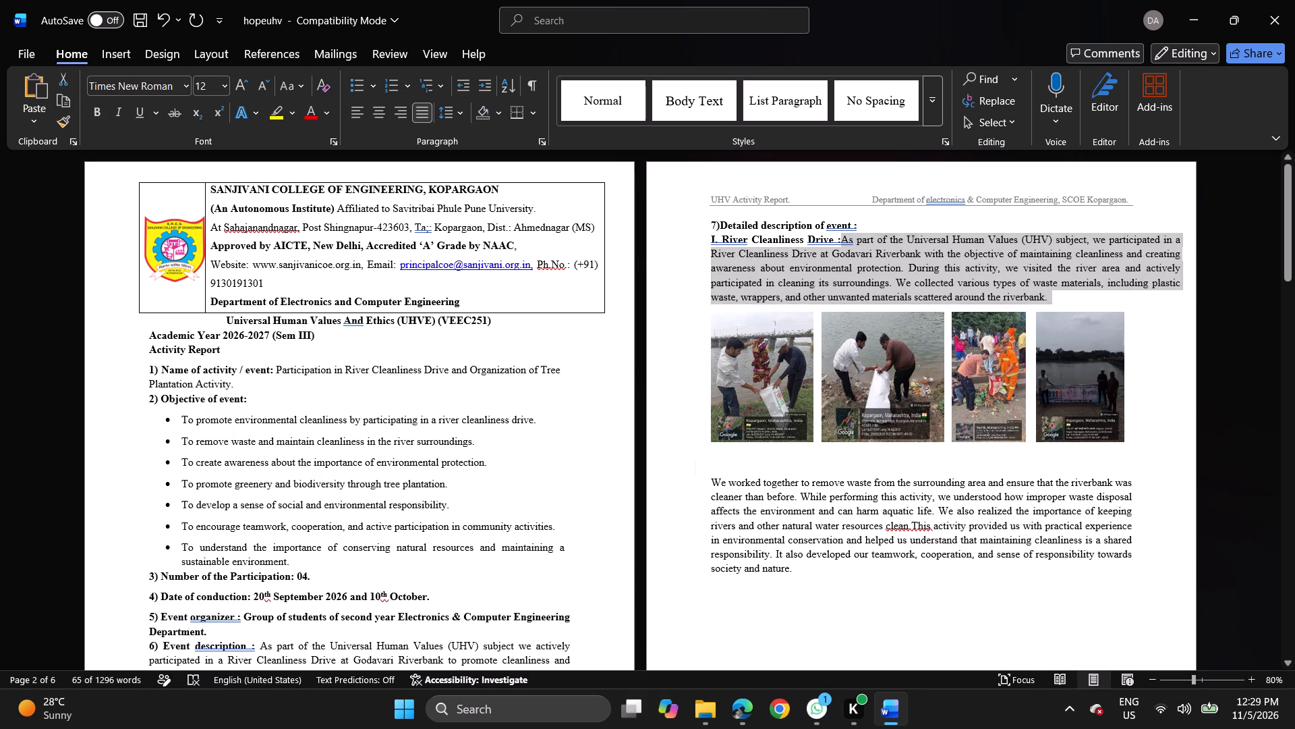
pyautogui.press('BackSpace')
pyautogui.press('BackSpace')
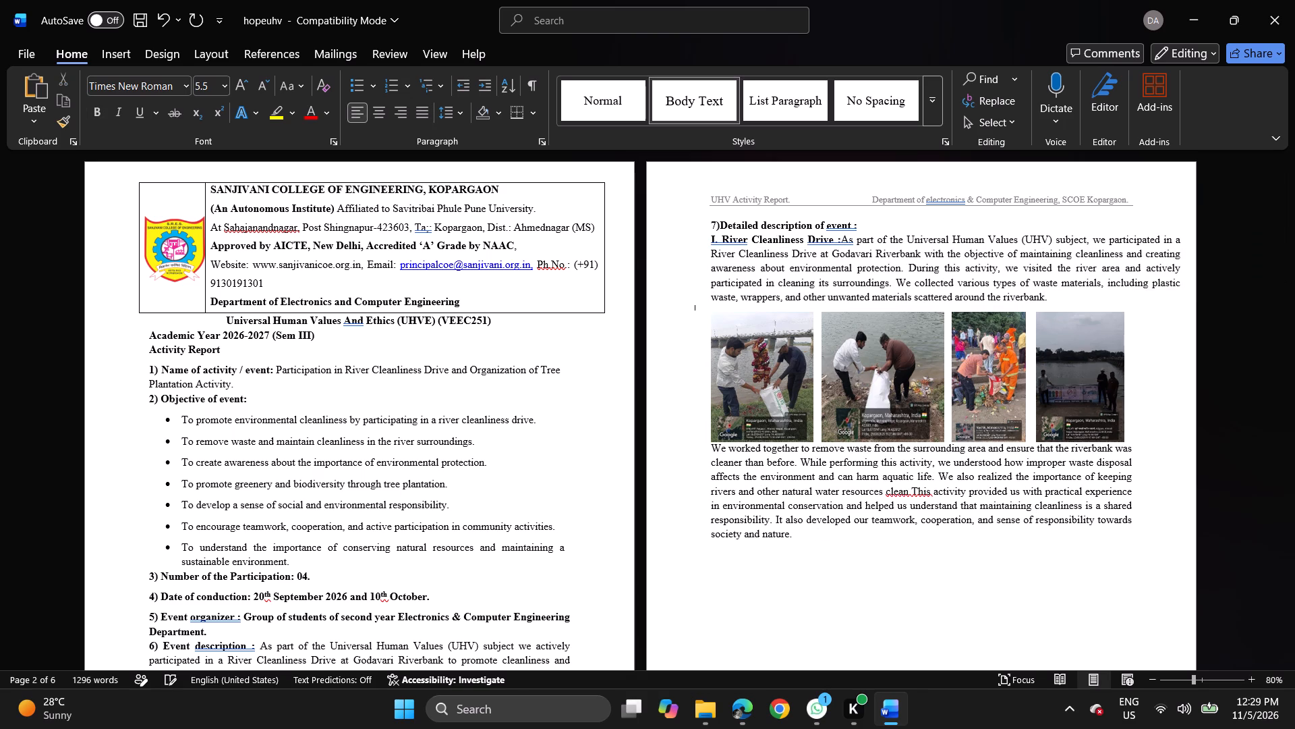
pyautogui.press('Return')
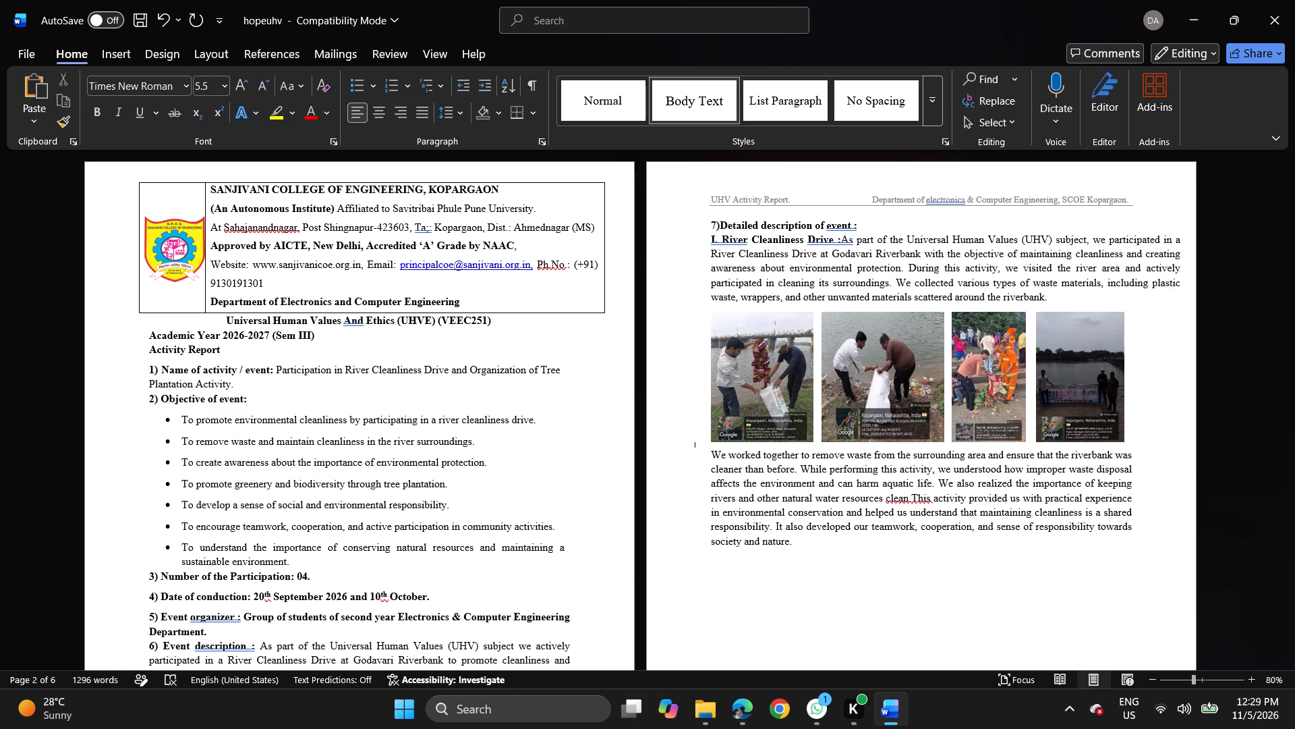
# Remove bold from the body paragraph under the "ii. Tree Plantation Activity" heading on page 3.
pyautogui.scroll(-3, 793, 431)
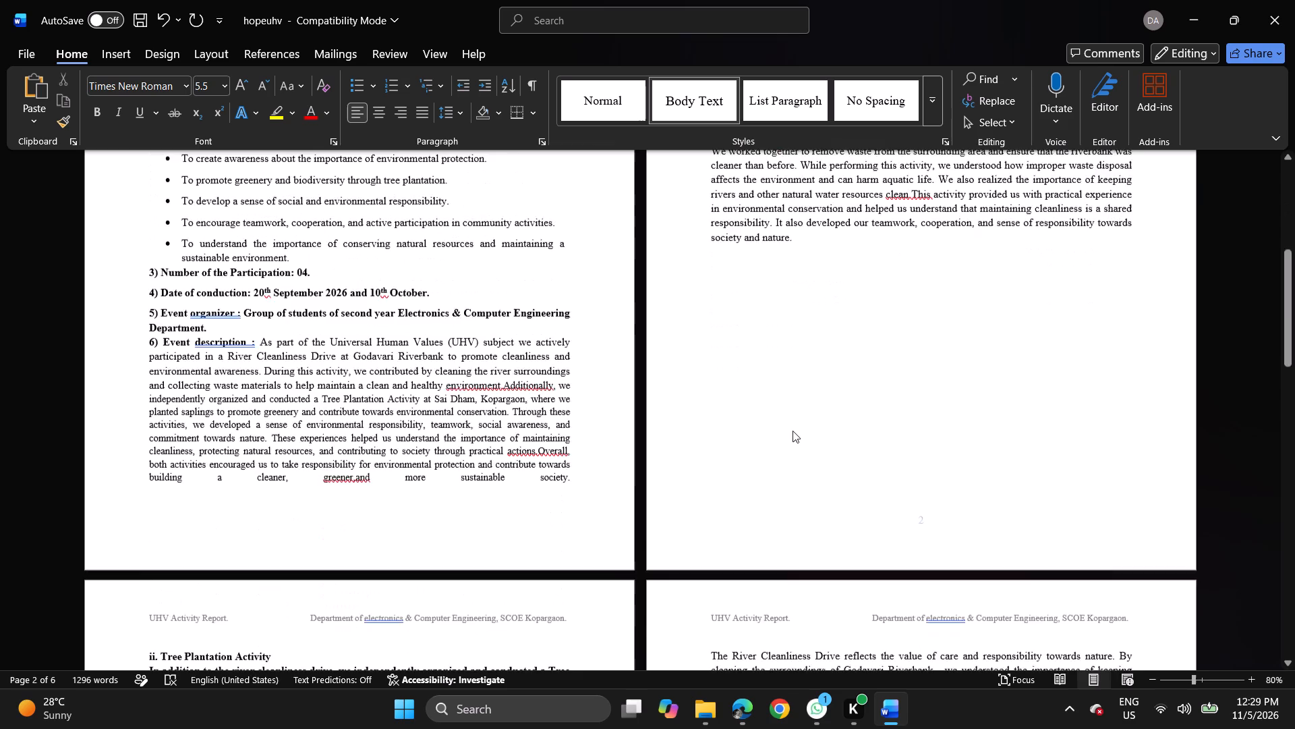
pyautogui.scroll(-3, 793, 431)
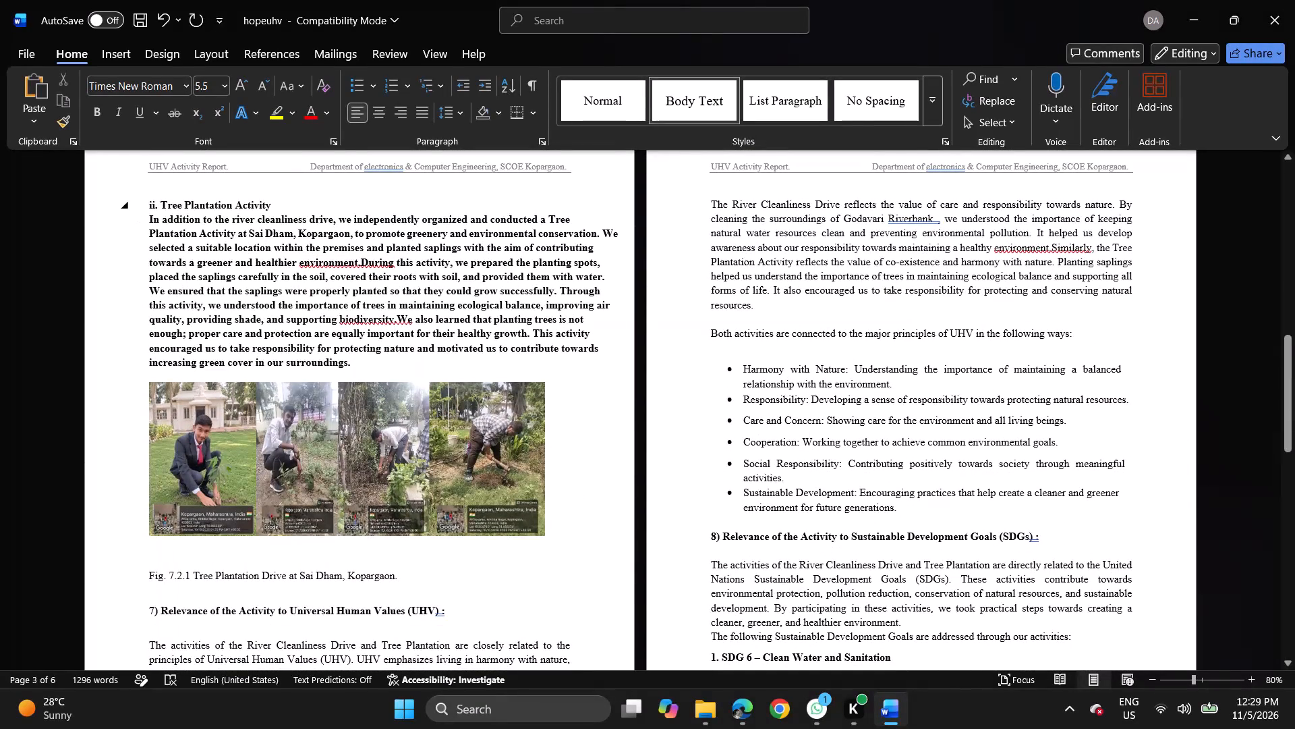
pyautogui.moveTo(150, 219); pyautogui.dragTo(360, 364)
pyautogui.click(376, 337)
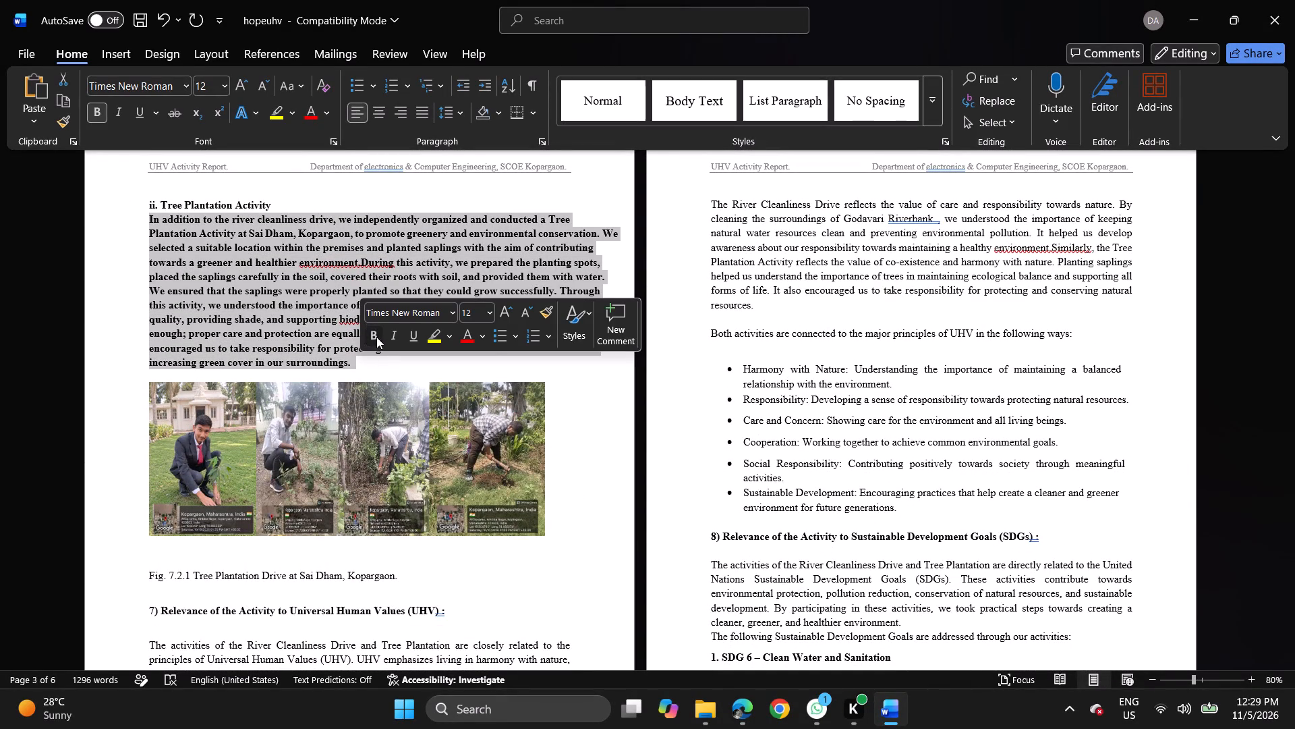
# Delete the extra empty lines above the Fig. 7.2.1 caption and around the "Relevance of the Activity to Universal Human Values (UHV)" heading.
pyautogui.scroll(-1, 76, 401)
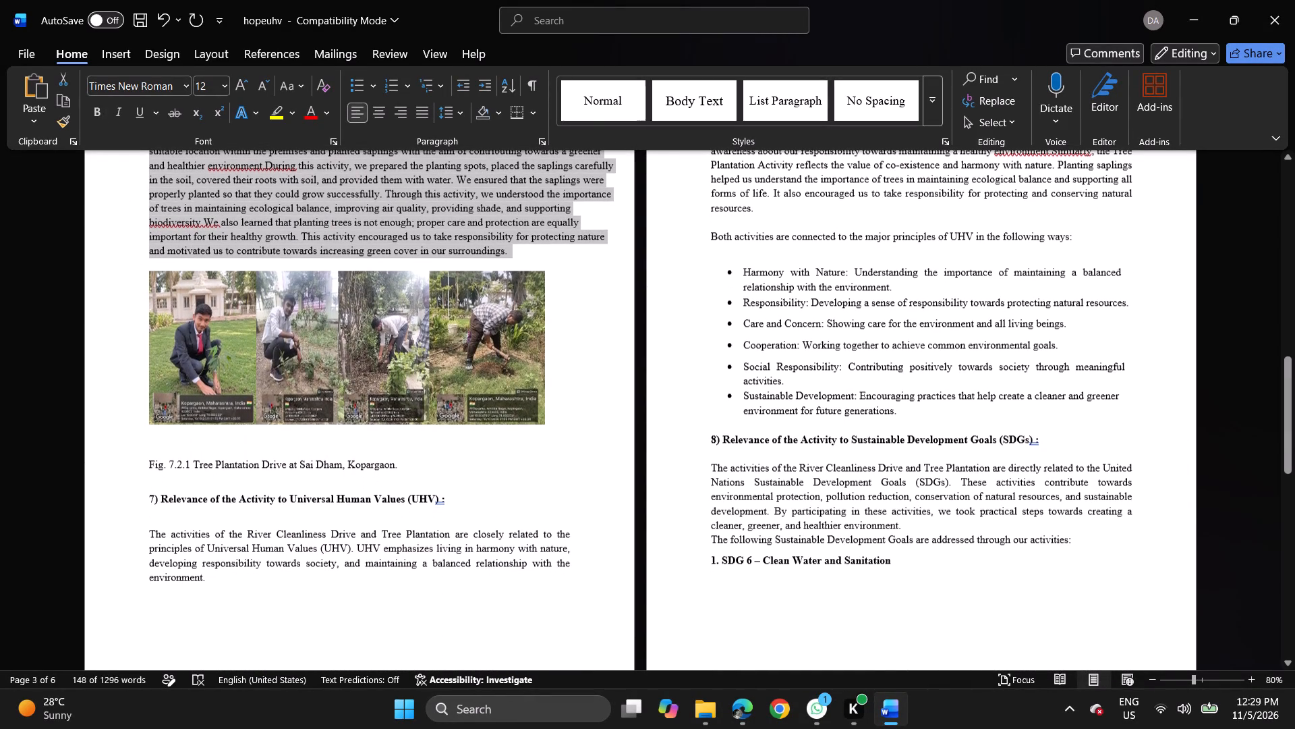
pyautogui.click(156, 454)
pyautogui.press('BackSpace')
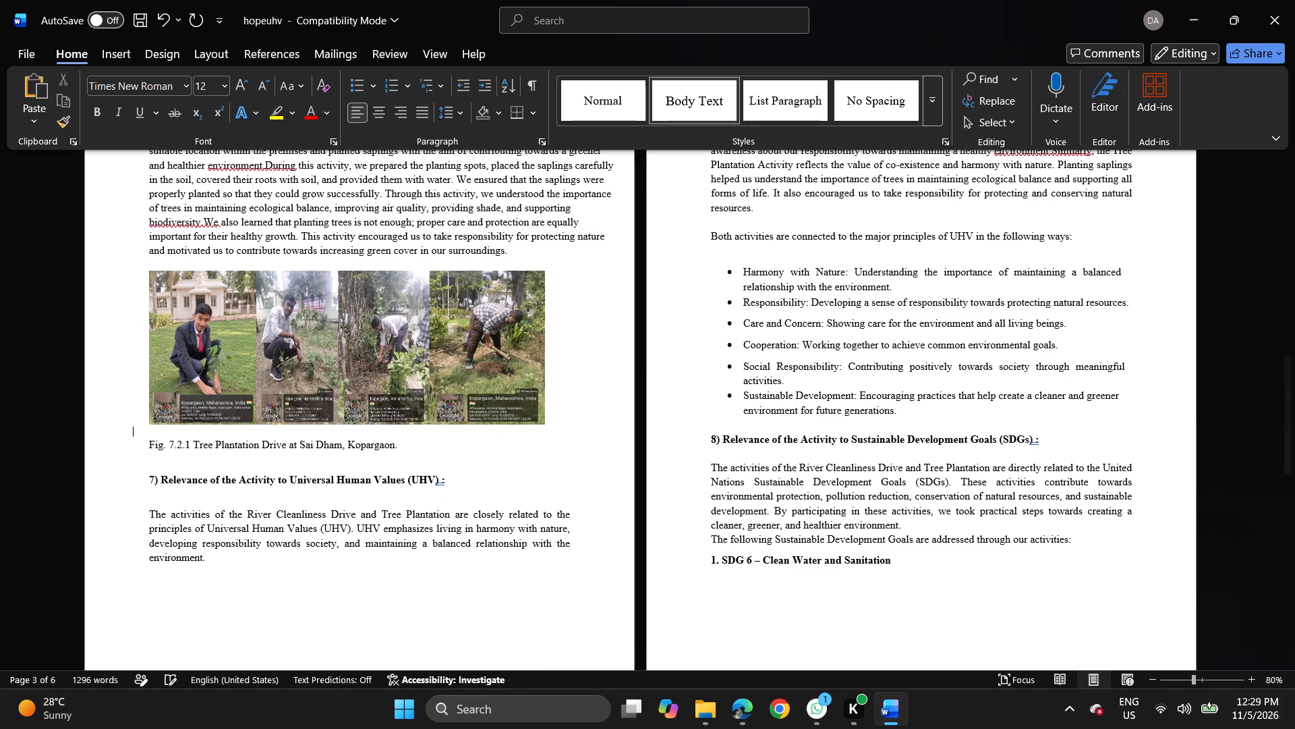
pyautogui.click(155, 493)
pyautogui.press('BackSpace')
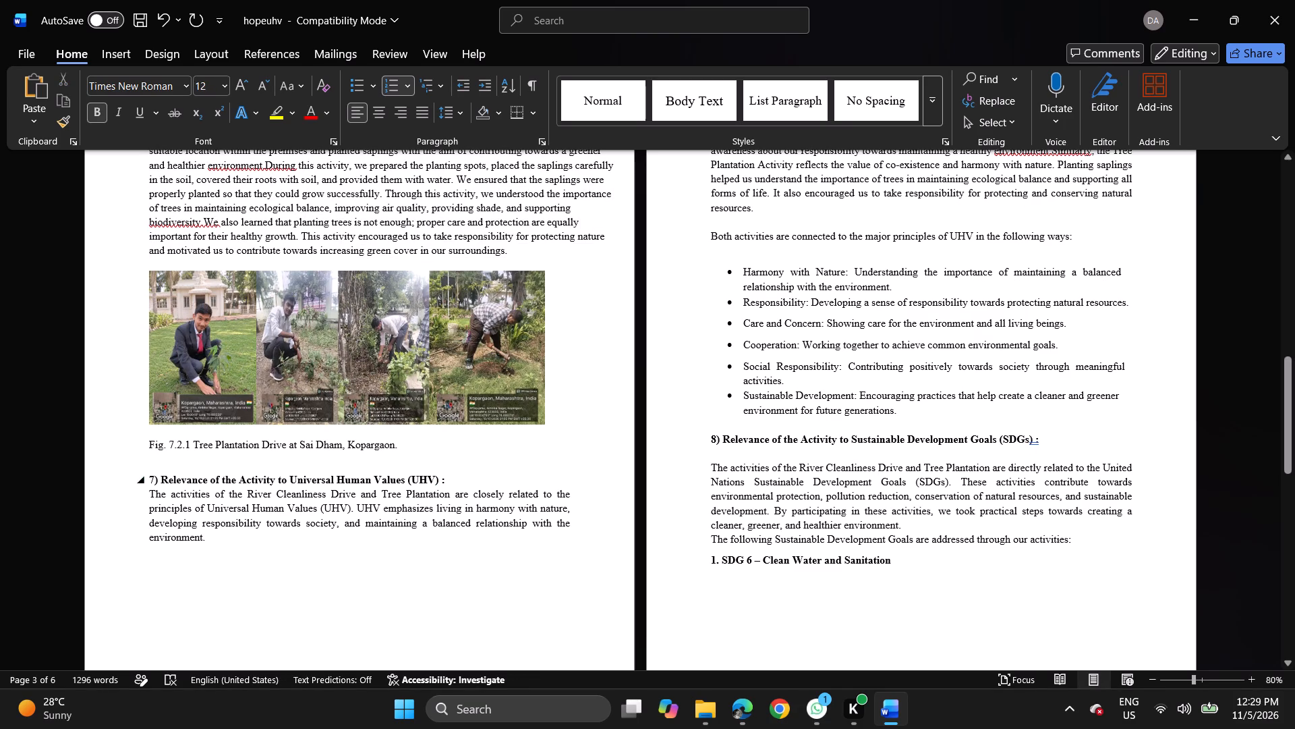
pyautogui.click(159, 464)
pyautogui.press('BackSpace')
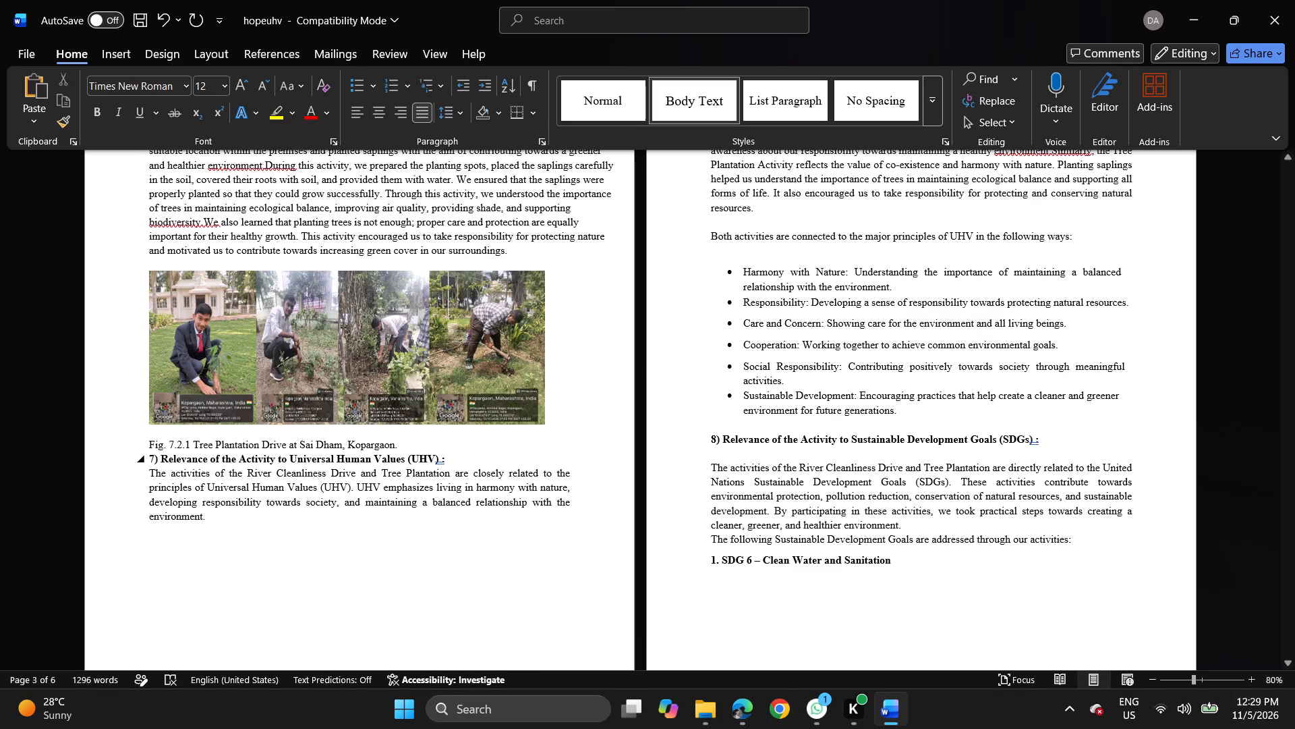
# Cut the "ii. Tree Plantation Activity" heading and its paragraph from page 3 and delete the leftover empty lines above the photos.
pyautogui.scroll(5, 468, 382)
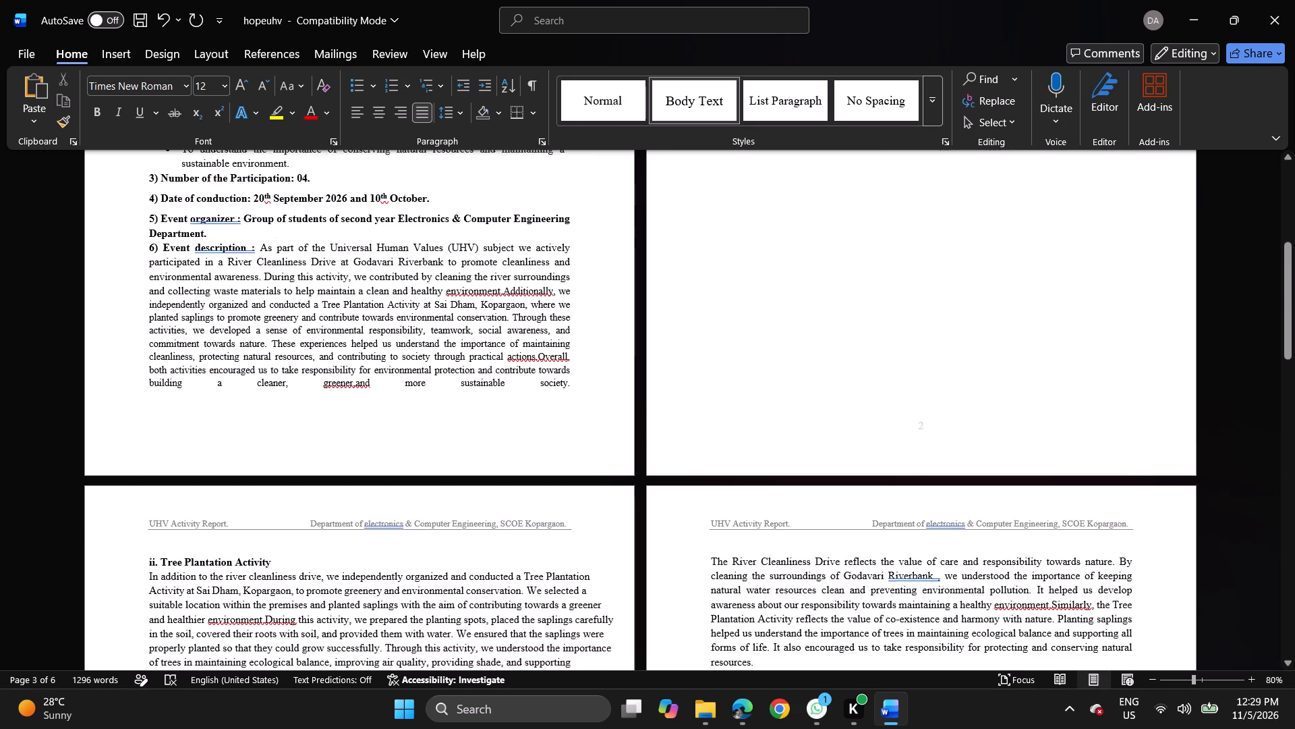
pyautogui.scroll(-1, 273, 528)
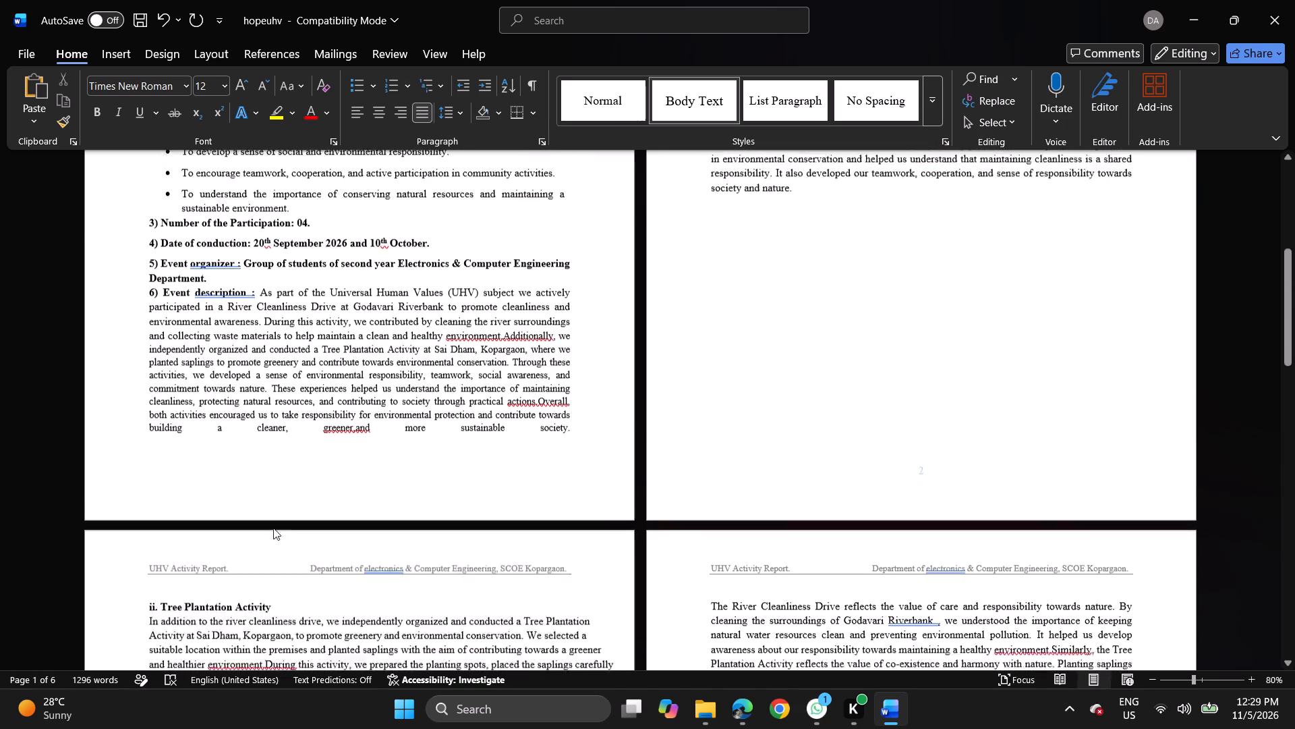
pyautogui.scroll(-1, 273, 528)
pyautogui.click(147, 514)
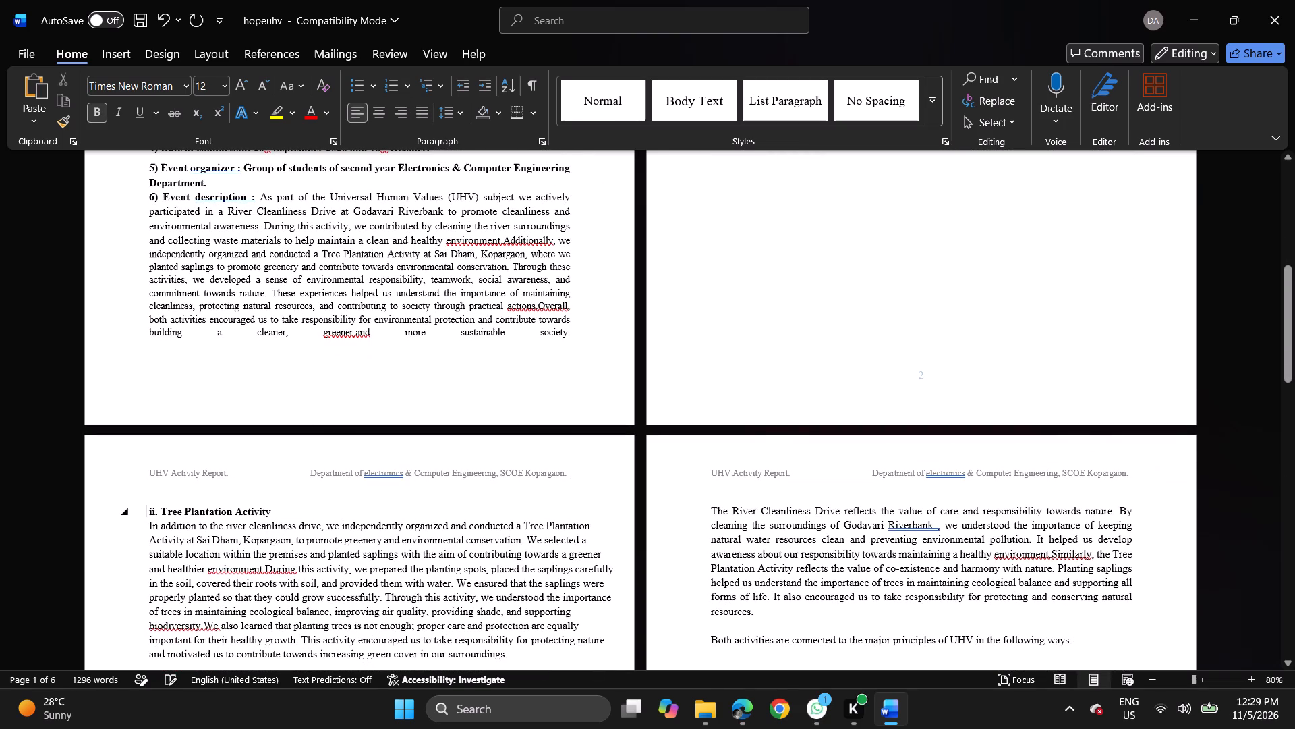
pyautogui.moveTo(147, 514); pyautogui.dragTo(519, 527)
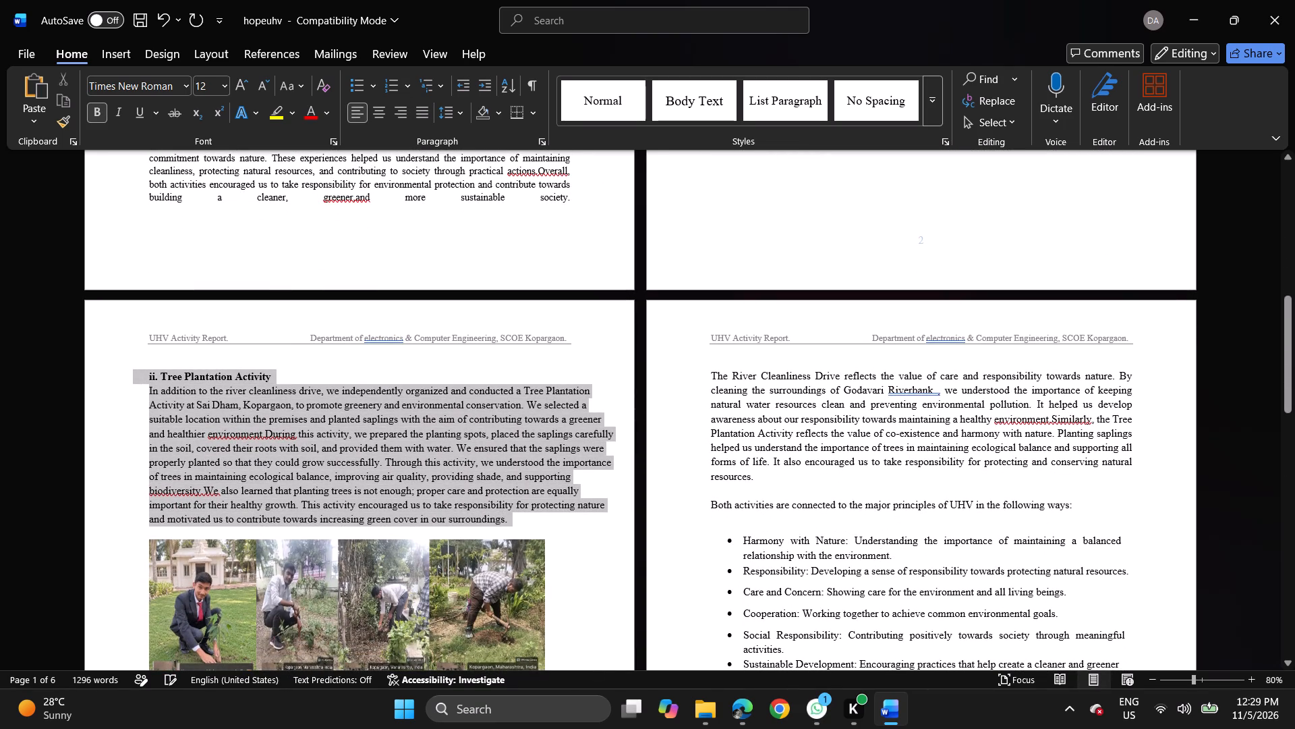
pyautogui.moveTo(519, 527); pyautogui.dragTo(509, 523)
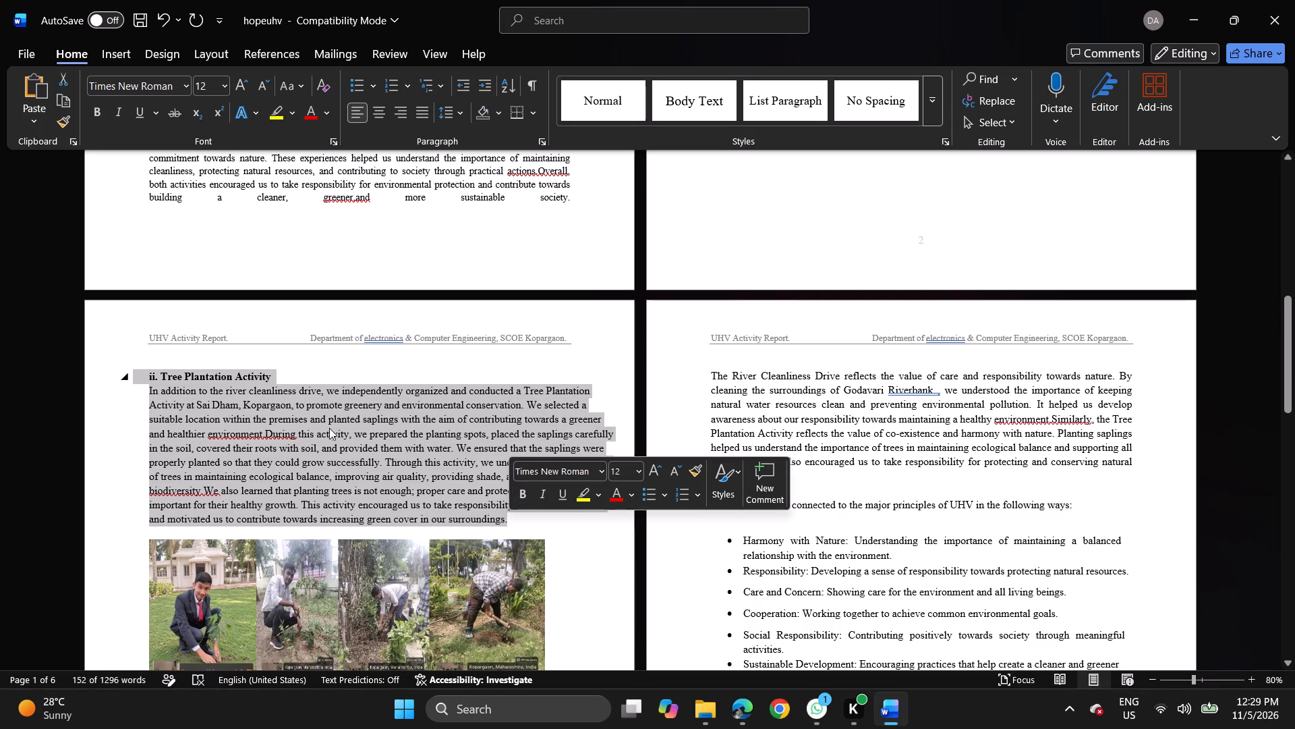
pyautogui.rightClick(326, 434)
pyautogui.click(374, 115)
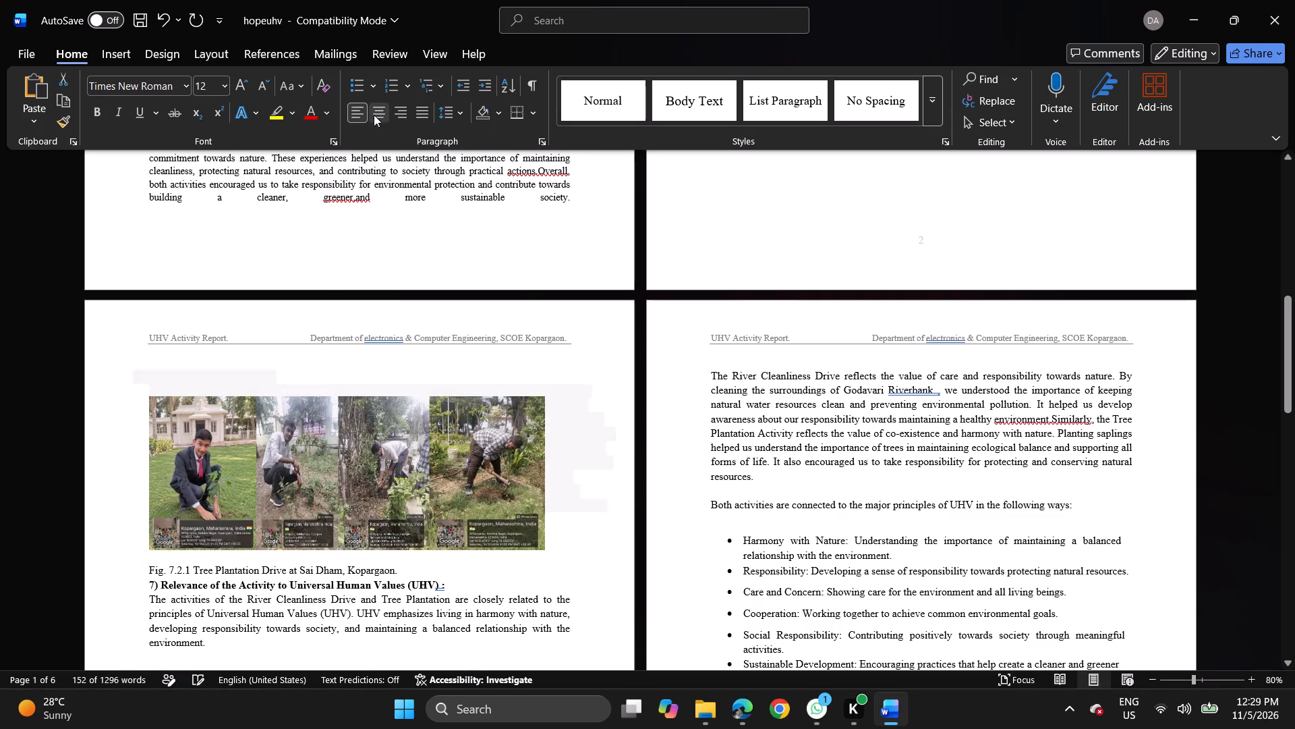
pyautogui.press('BackSpace')
pyautogui.press('BackSpace')
pyautogui.press('BackSpace')
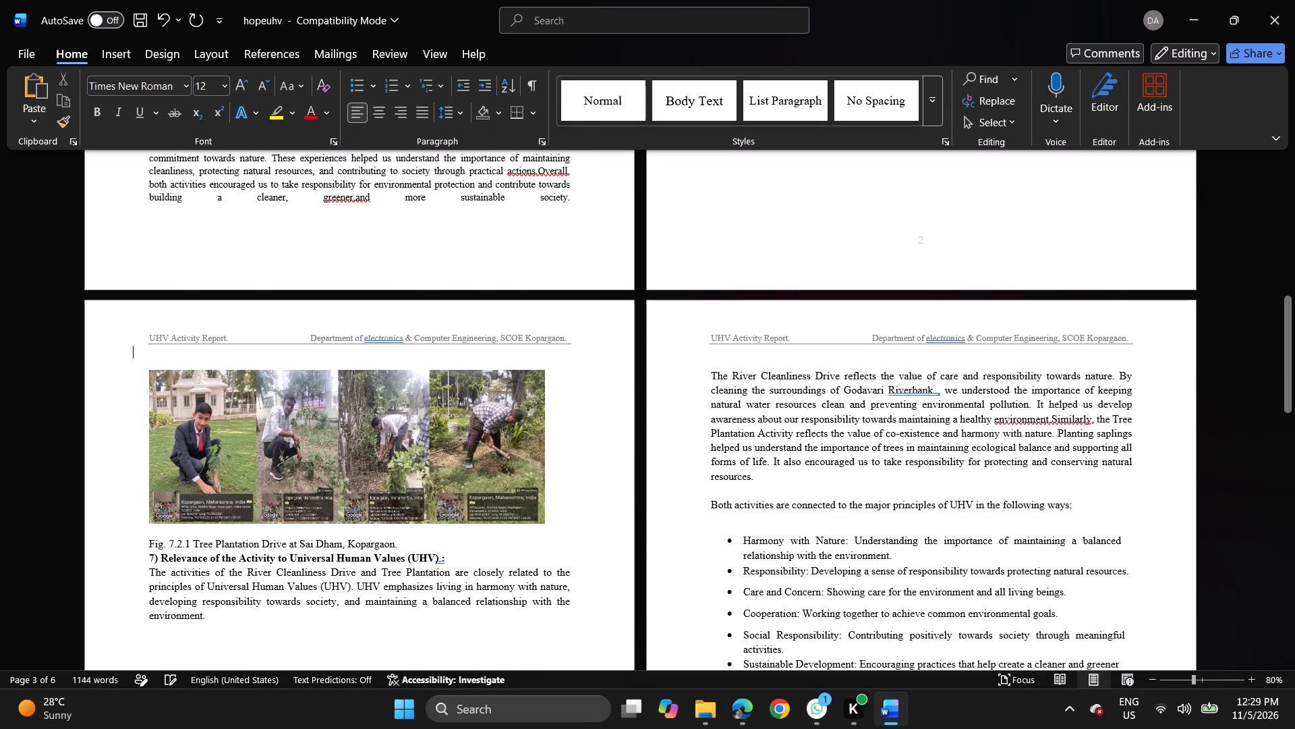
pyautogui.press('BackSpace')
# Paste the cut Tree Plantation section on page 2, on a new line below the "We worked together" paragraph.
pyautogui.scroll(1, 351, 351)
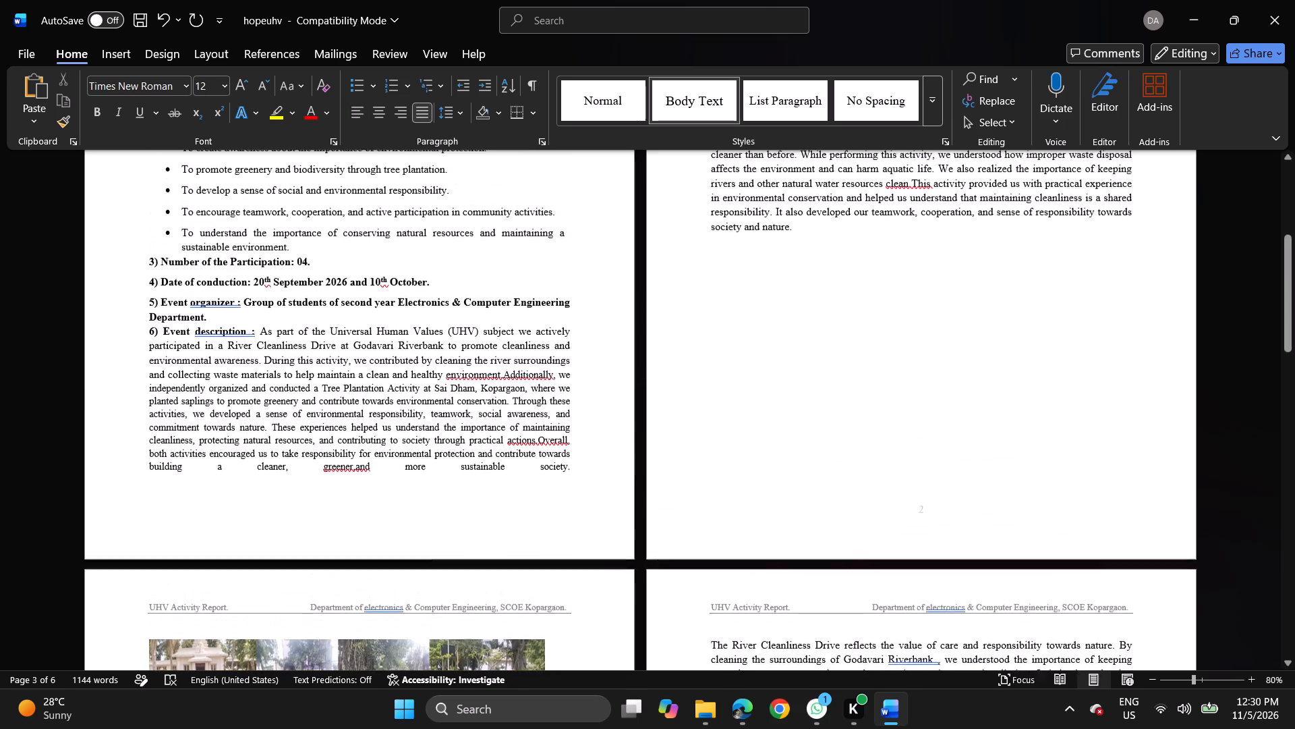
pyautogui.scroll(1, 351, 351)
pyautogui.press('Return')
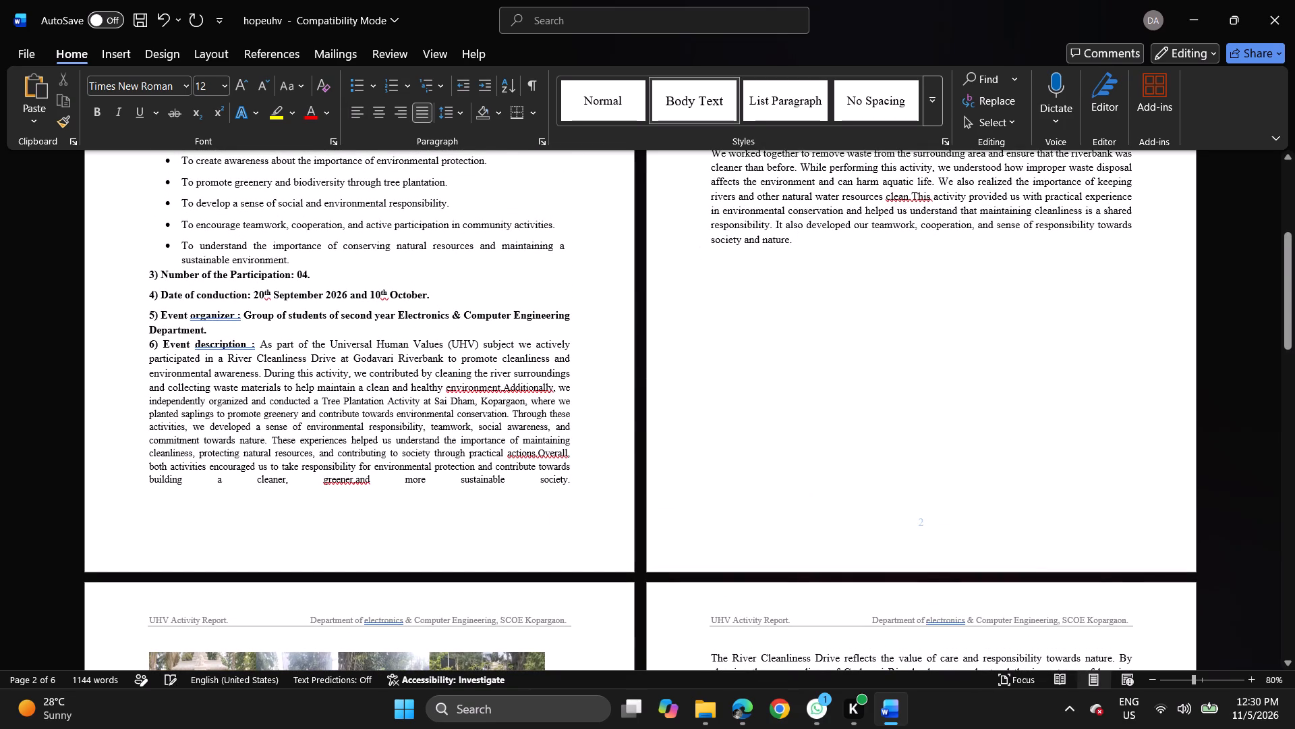
pyautogui.hotkey('ctrl', 'v')
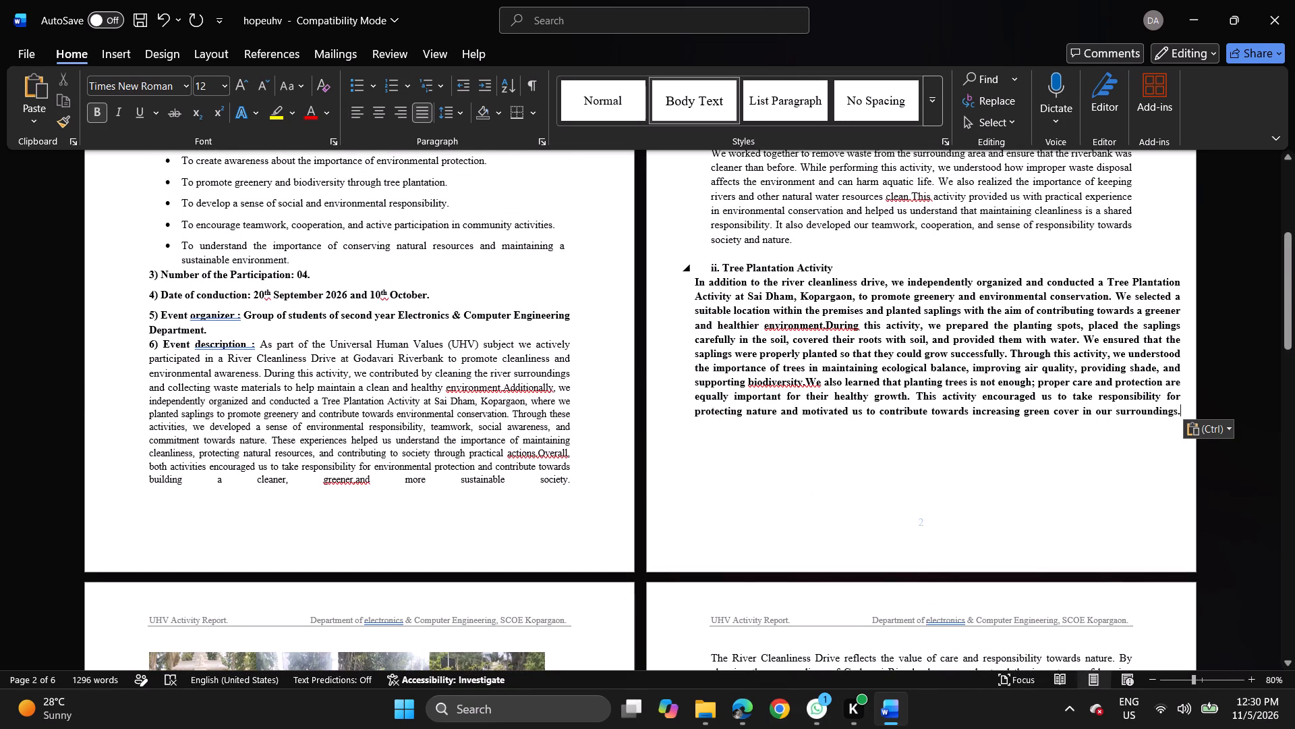
# Join the pasted body text, starting "In addition to", onto the "ii. Tree Plantation Activity" heading line.
pyautogui.moveTo(697, 281); pyautogui.dragTo(700, 278)
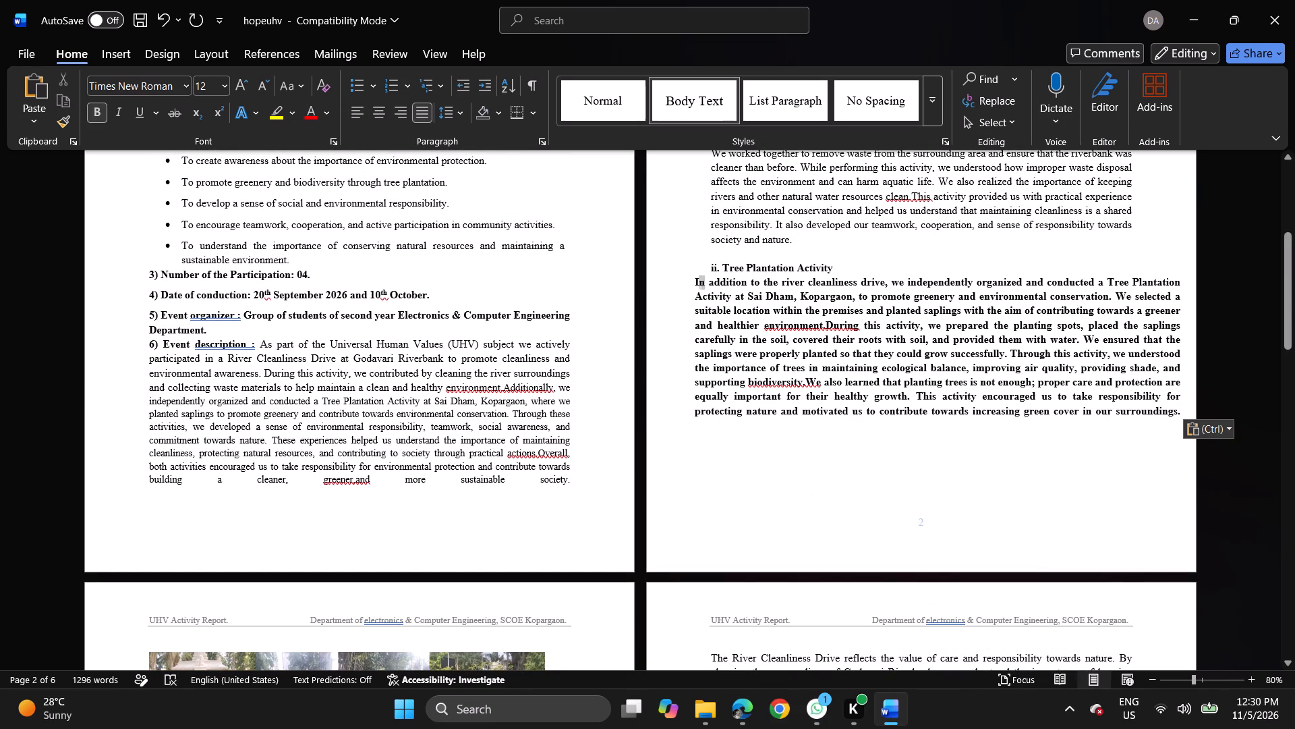
pyautogui.moveTo(700, 278); pyautogui.dragTo(697, 275)
pyautogui.click(710, 269)
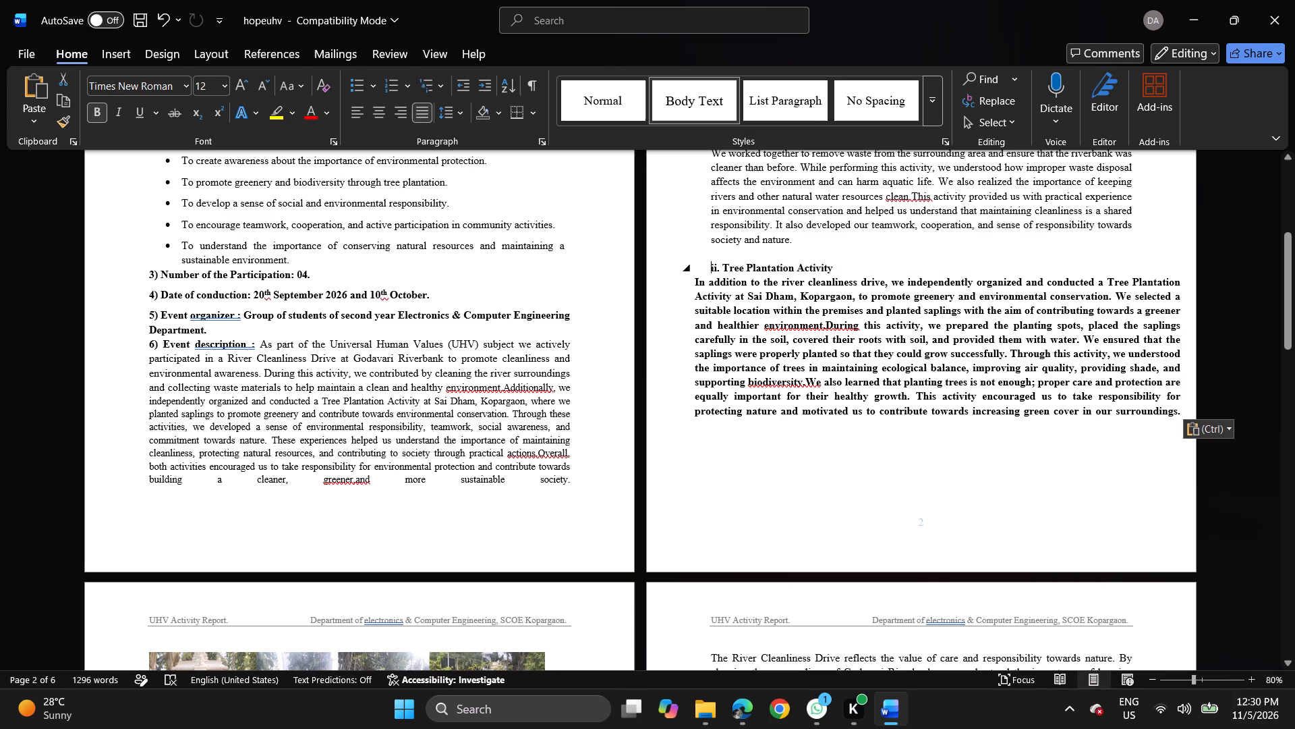
pyautogui.click(695, 280)
pyautogui.press('BackSpace')
pyautogui.press('Return')
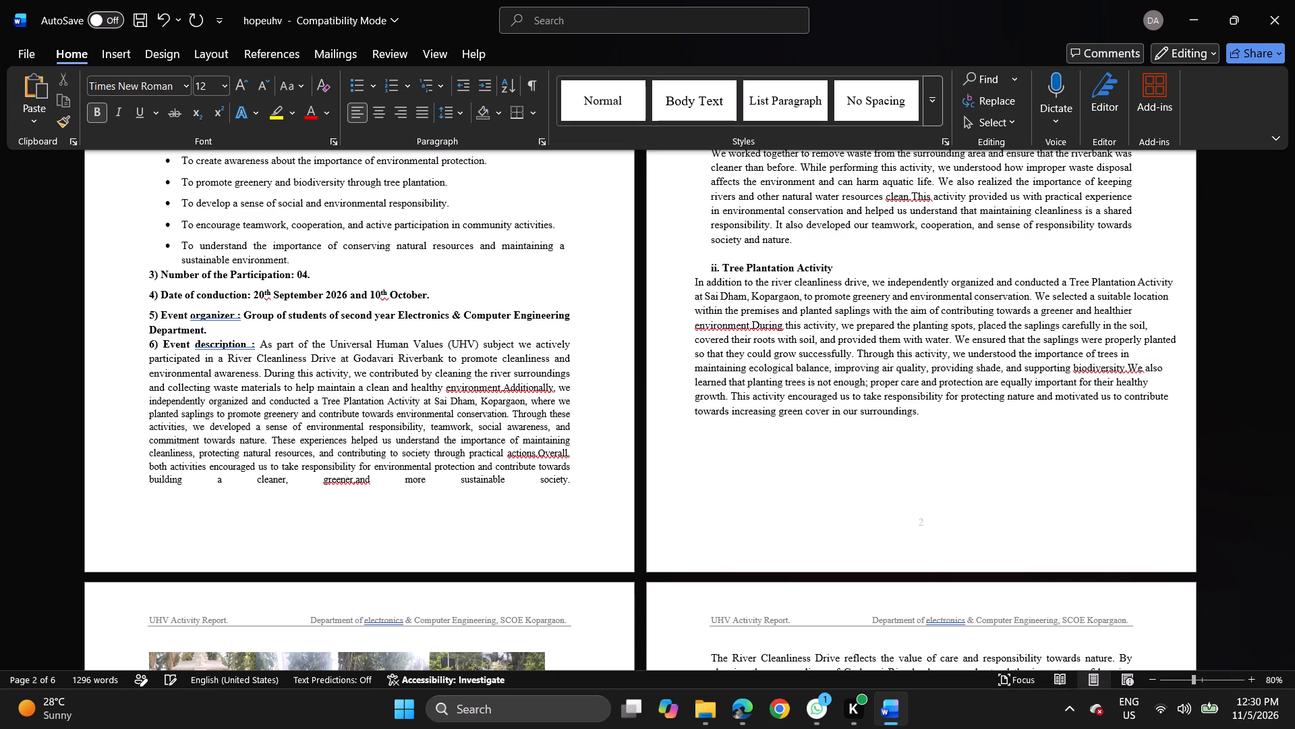
pyautogui.press('BackSpace')
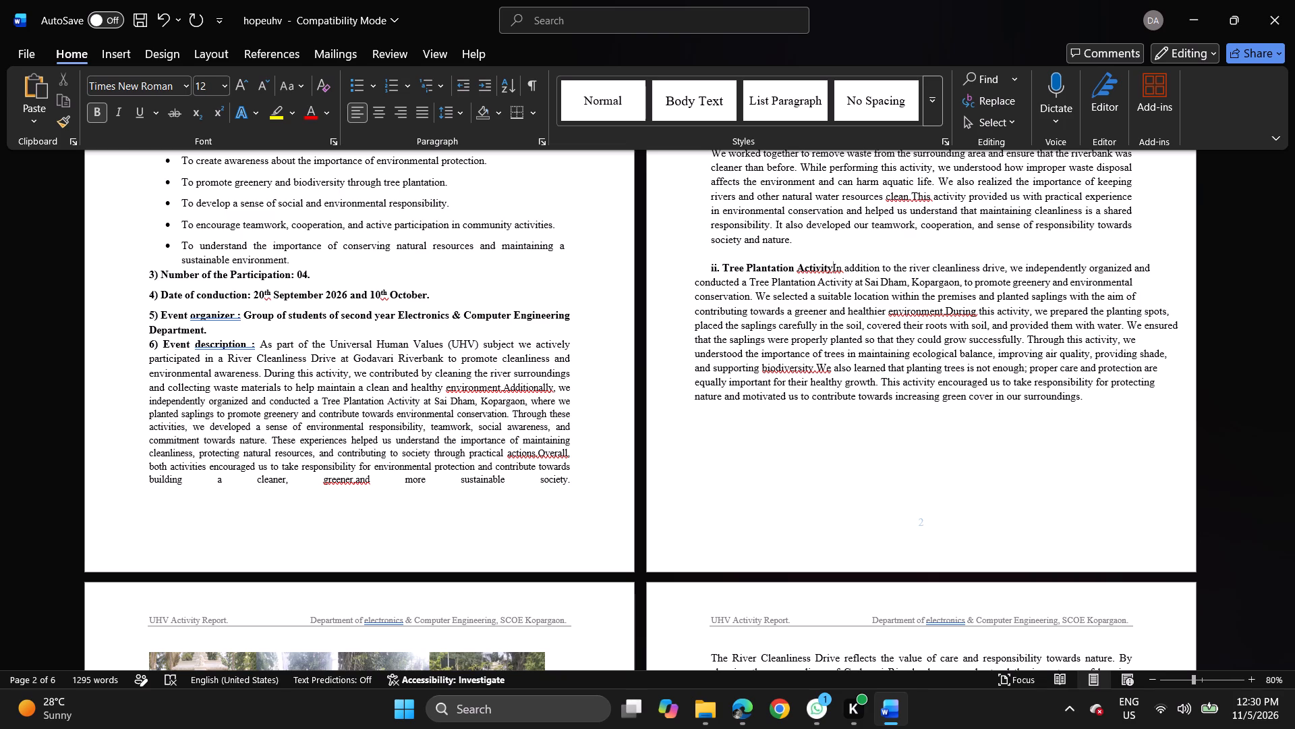
# Remove the indent and empty line before "ii. Tree Plantation Activity" so it starts directly below "society and nature." at the same margin.
pyautogui.press('Left')
pyautogui.press('Left')
pyautogui.press('Left')
pyautogui.press('Left')
pyautogui.press('Left')
pyautogui.press('Left')
pyautogui.press('Left')
pyautogui.press('Left')
pyautogui.press('Left')
pyautogui.press('Left')
pyautogui.press('Left')
pyautogui.press('Left')
pyautogui.press('Left')
pyautogui.press('Left')
pyautogui.press('Left')
pyautogui.press('Left')
pyautogui.press('Left')
pyautogui.press('Left')
pyautogui.press('Left')
pyautogui.press('Left')
pyautogui.press('Left')
pyautogui.press('Left')
pyautogui.press('Left')
pyautogui.press('Left')
pyautogui.press('Left')
pyautogui.press('Left')
pyautogui.press('Left')
pyautogui.press('Left')
pyautogui.press('Left')
pyautogui.press('Left')
pyautogui.press('BackSpace')
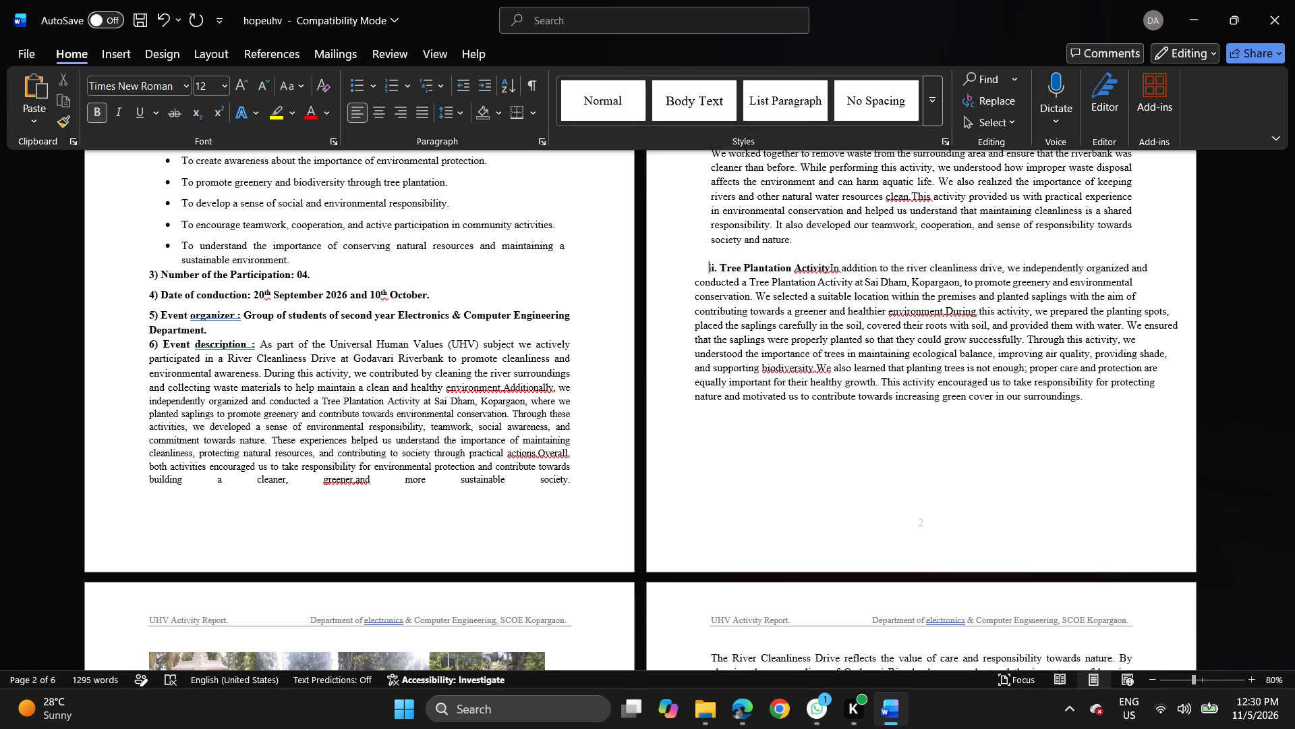
pyautogui.press('BackSpace')
pyautogui.press('BackSpace')
pyautogui.press('BackSpace')
pyautogui.press('BackSpace')
pyautogui.press('BackSpace')
pyautogui.press('BackSpace')
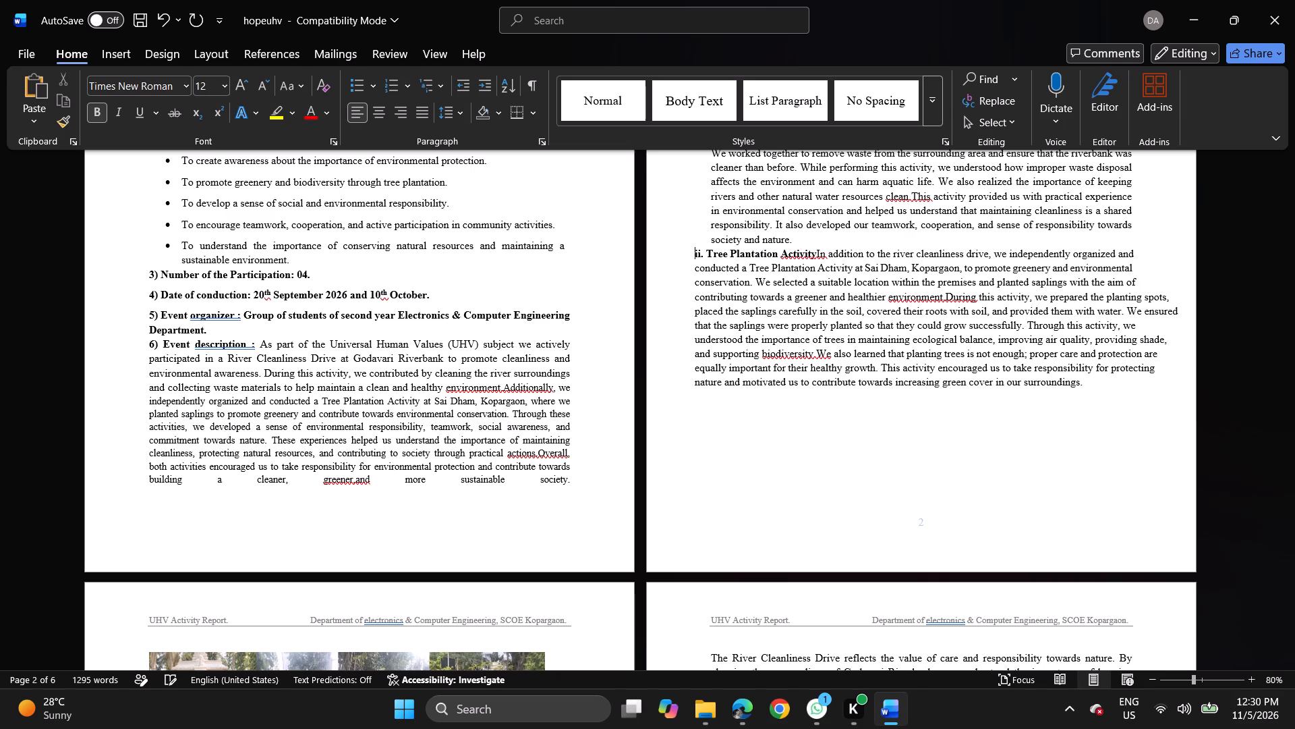
pyautogui.press('BackSpace')
pyautogui.press('Return')
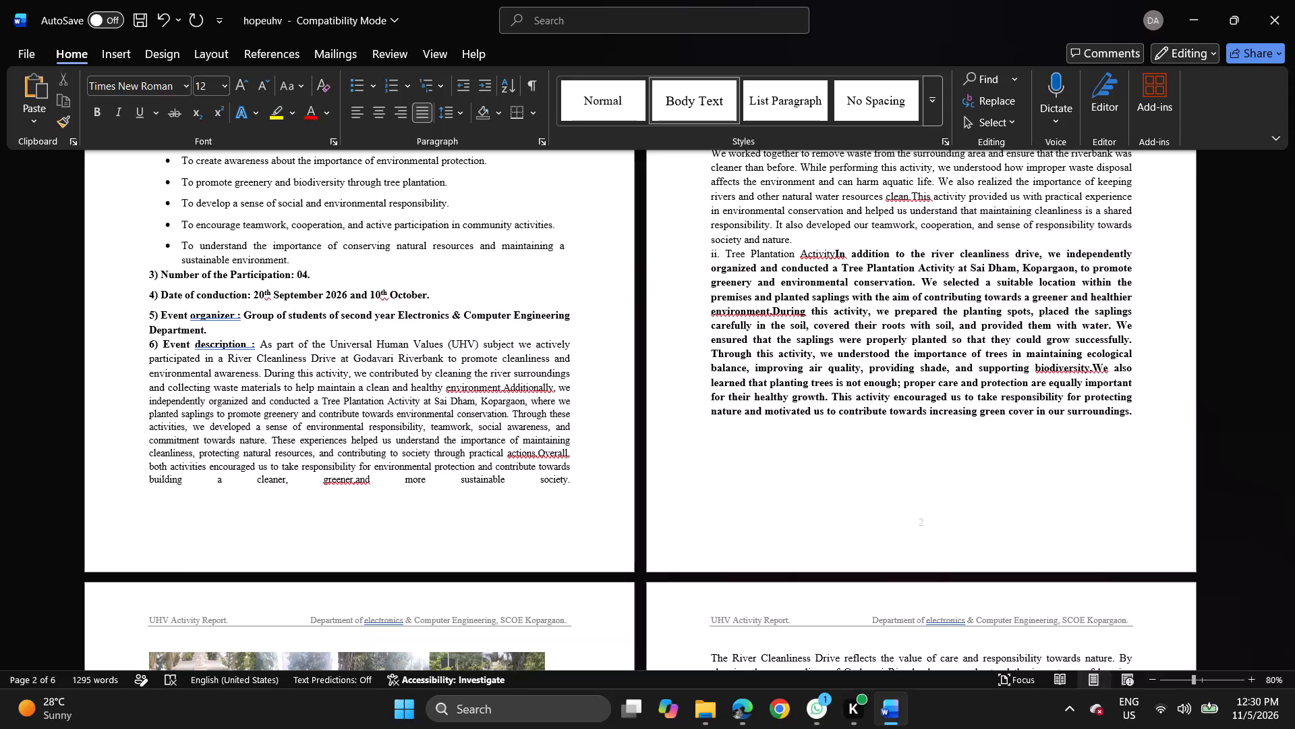
# Move the body text starting "In addition to" onto its own line below the "ii. Tree Plantation Activity" heading.
pyautogui.click(833, 254)
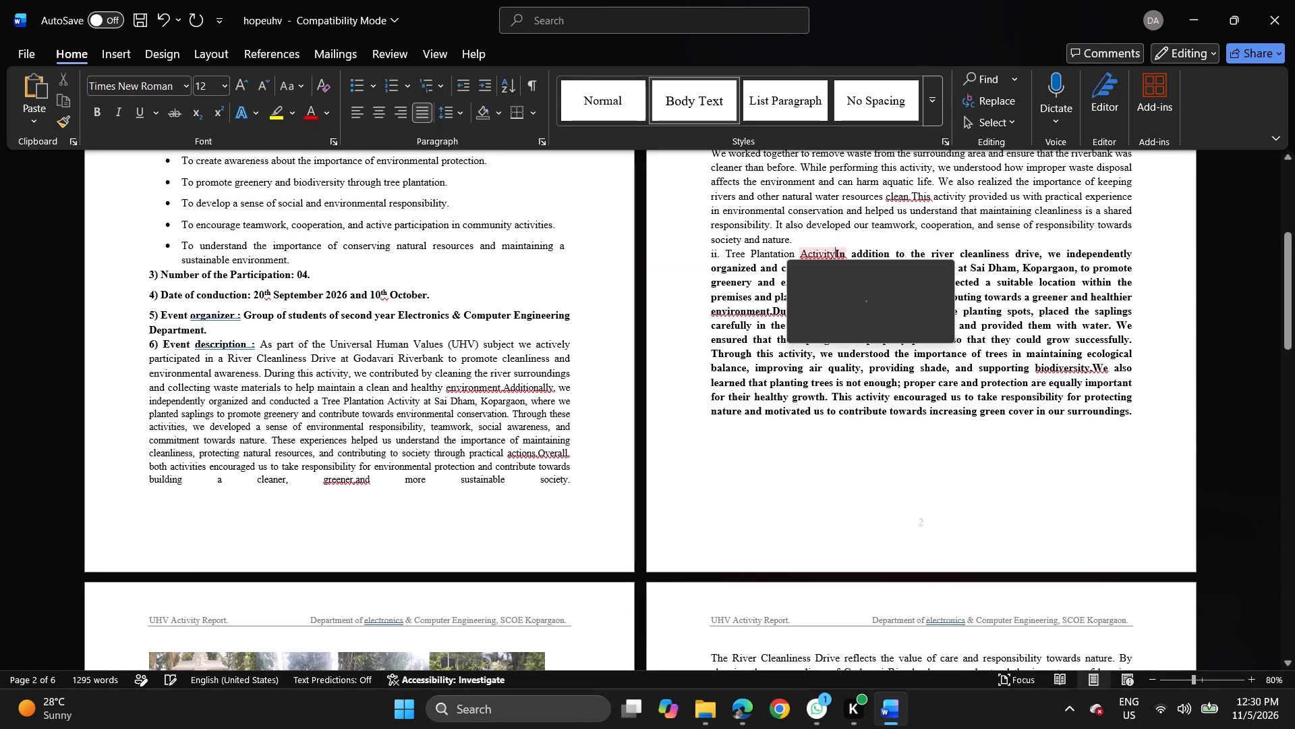
pyautogui.press('Return')
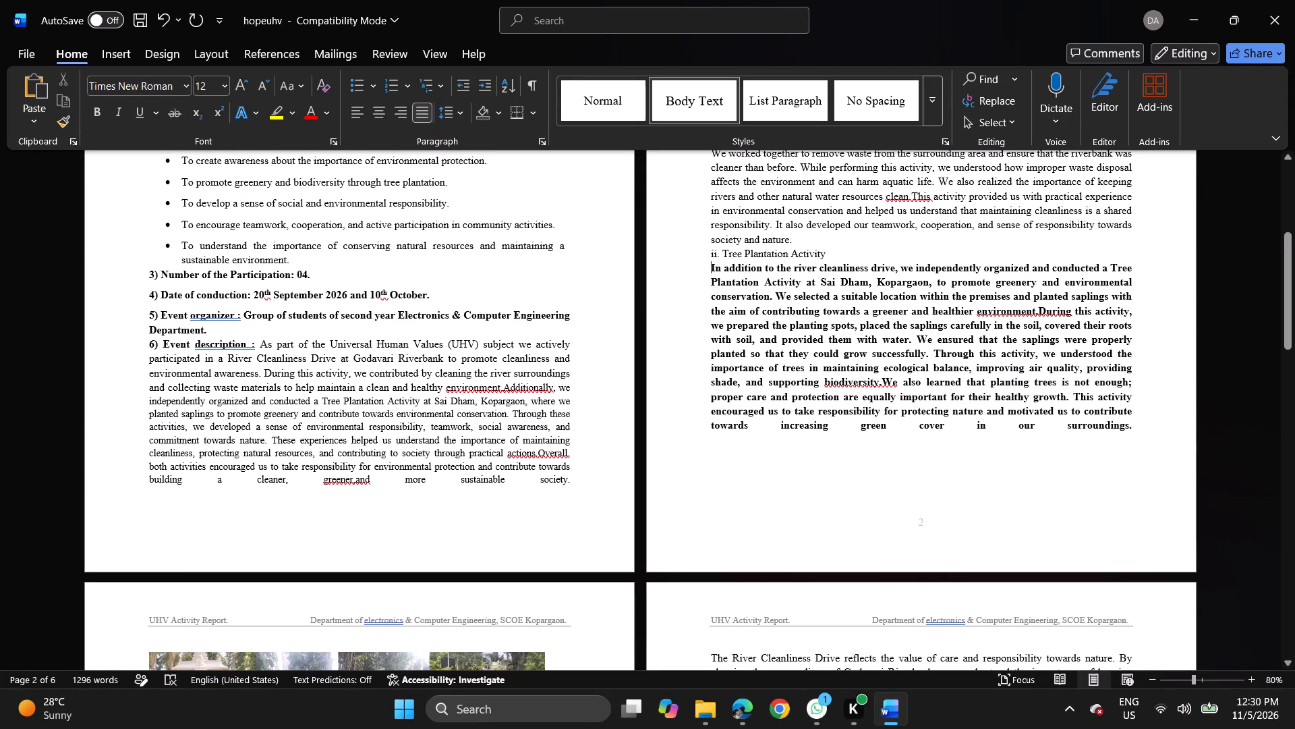
# Make the "ii. Tree Plantation Activity" heading on page 2 bold.
pyautogui.moveTo(708, 252); pyautogui.dragTo(822, 260)
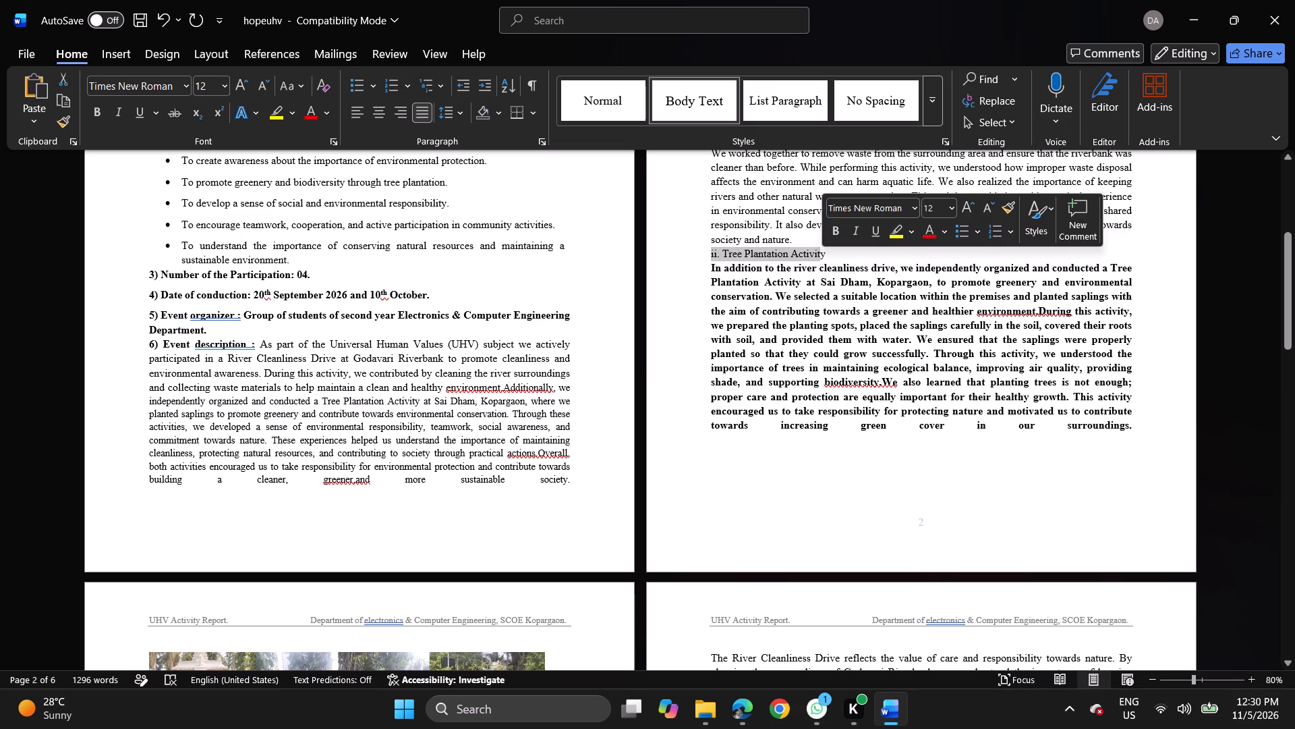
pyautogui.moveTo(827, 254); pyautogui.dragTo(713, 249)
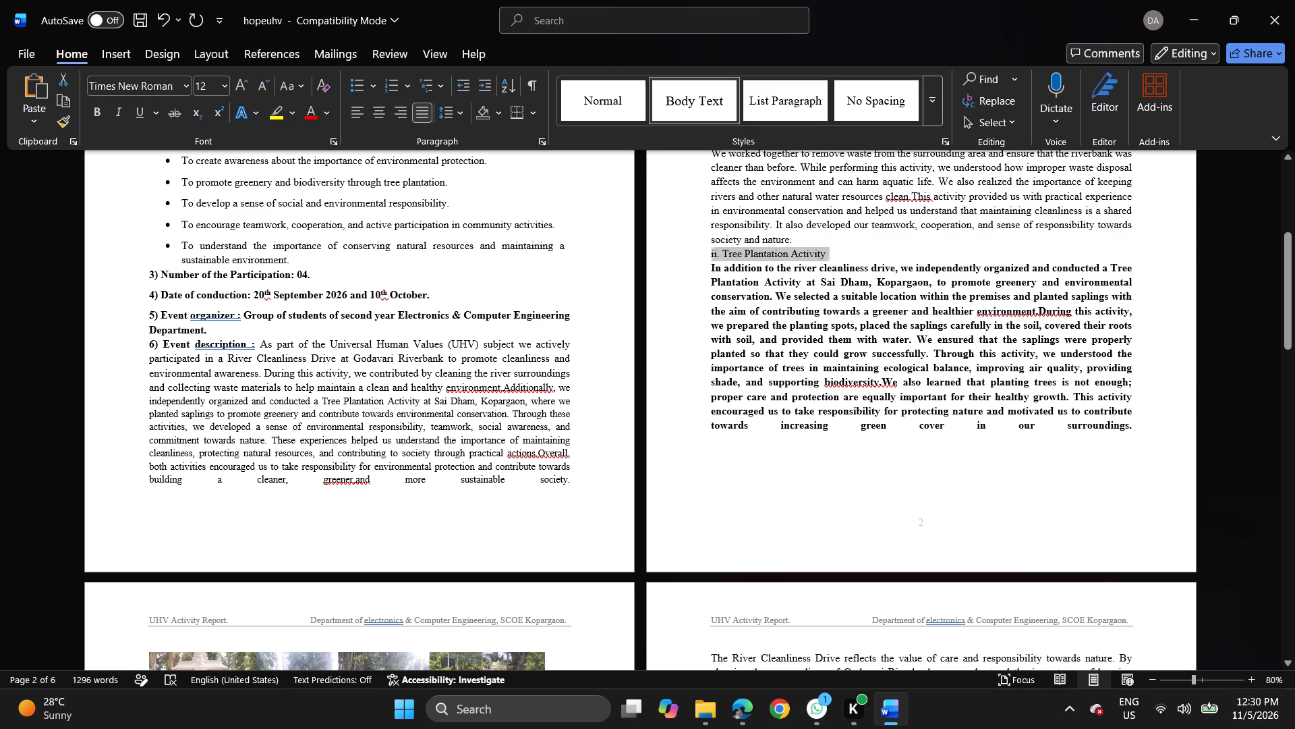
pyautogui.moveTo(713, 249); pyautogui.dragTo(712, 249)
pyautogui.click(724, 222)
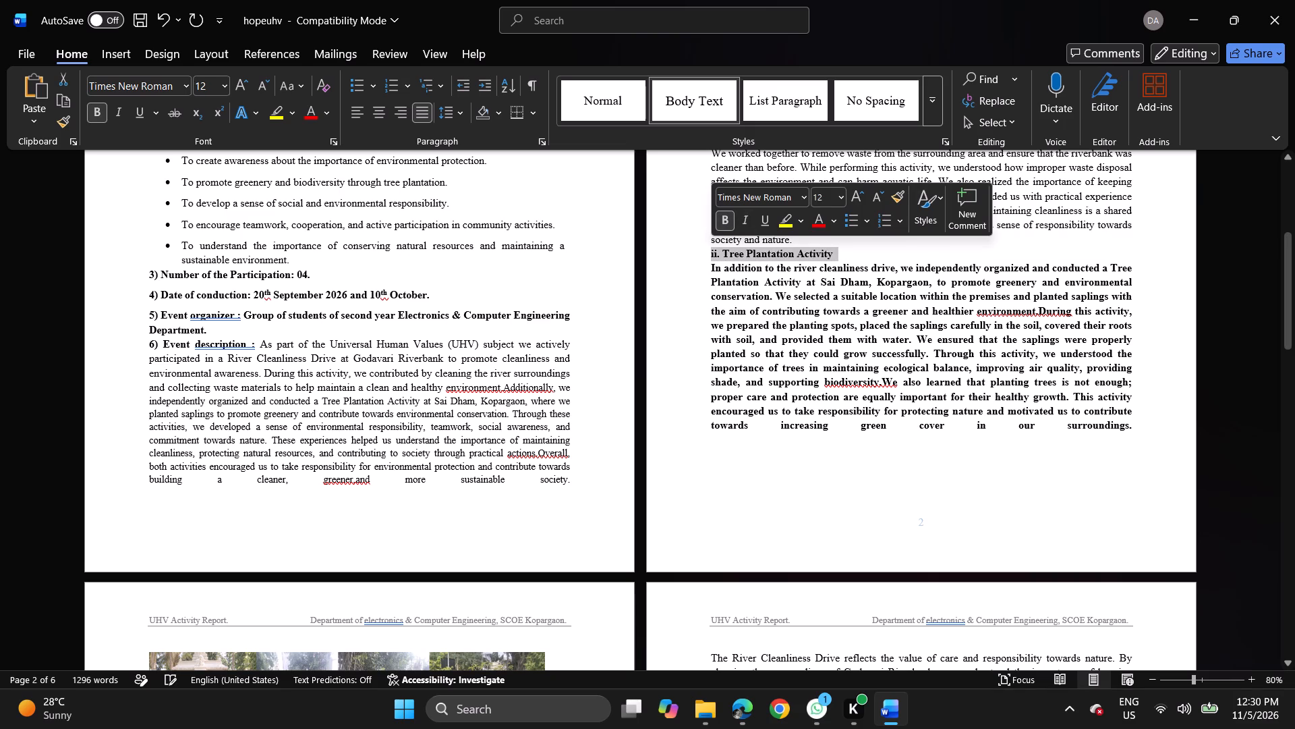
# Remove bold from the Tree Plantation body paragraph on page 2, from "In addition" to "surroundings.".
pyautogui.moveTo(710, 265); pyautogui.dragTo(1161, 429)
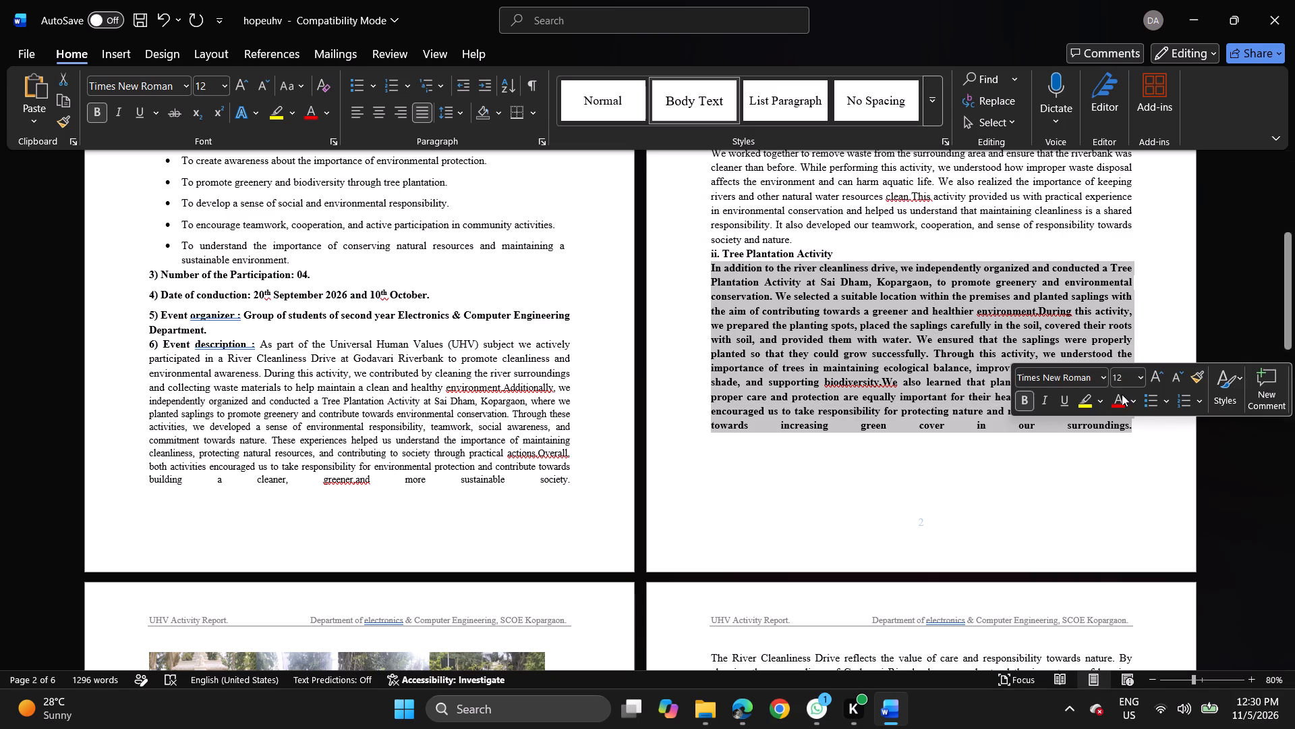
pyautogui.click(1025, 400)
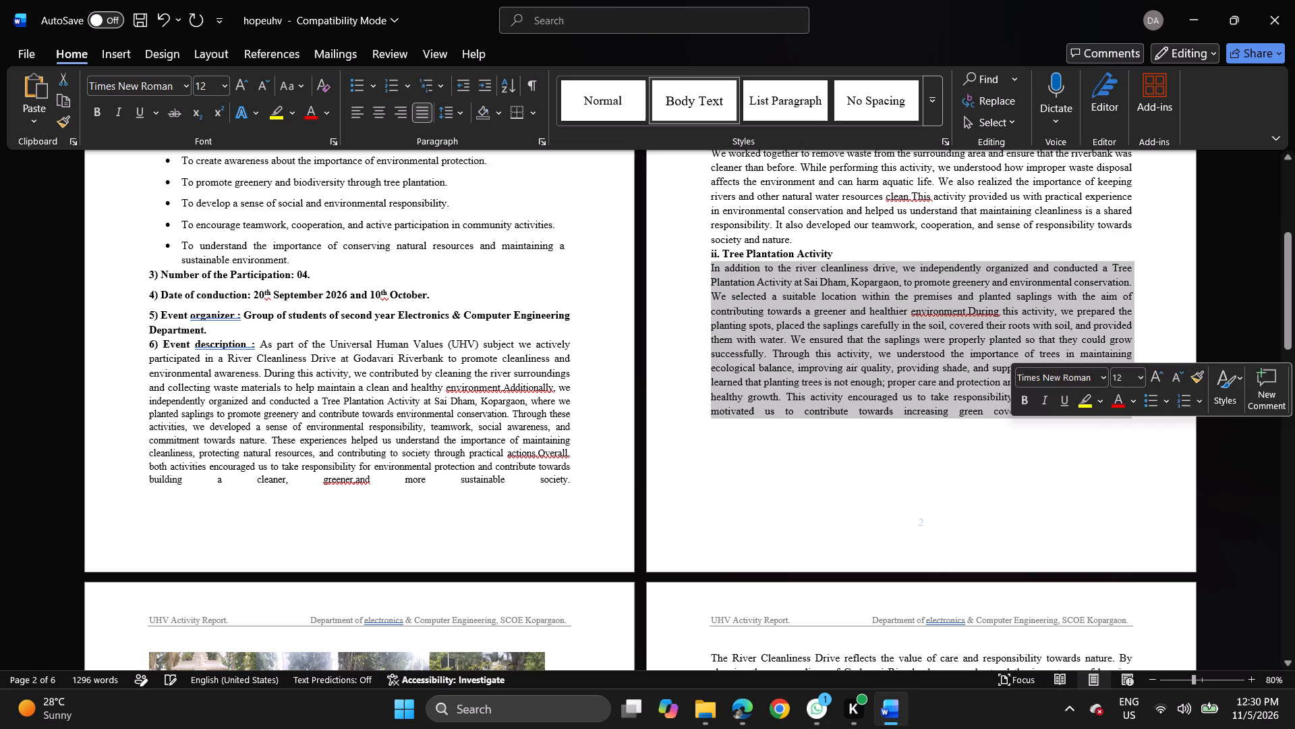
pyautogui.click(826, 482)
# Delete the empty space before the paragraph starting "The River Cleanliness Drive reflects" at the top of page 4.
pyautogui.scroll(-6, 780, 495)
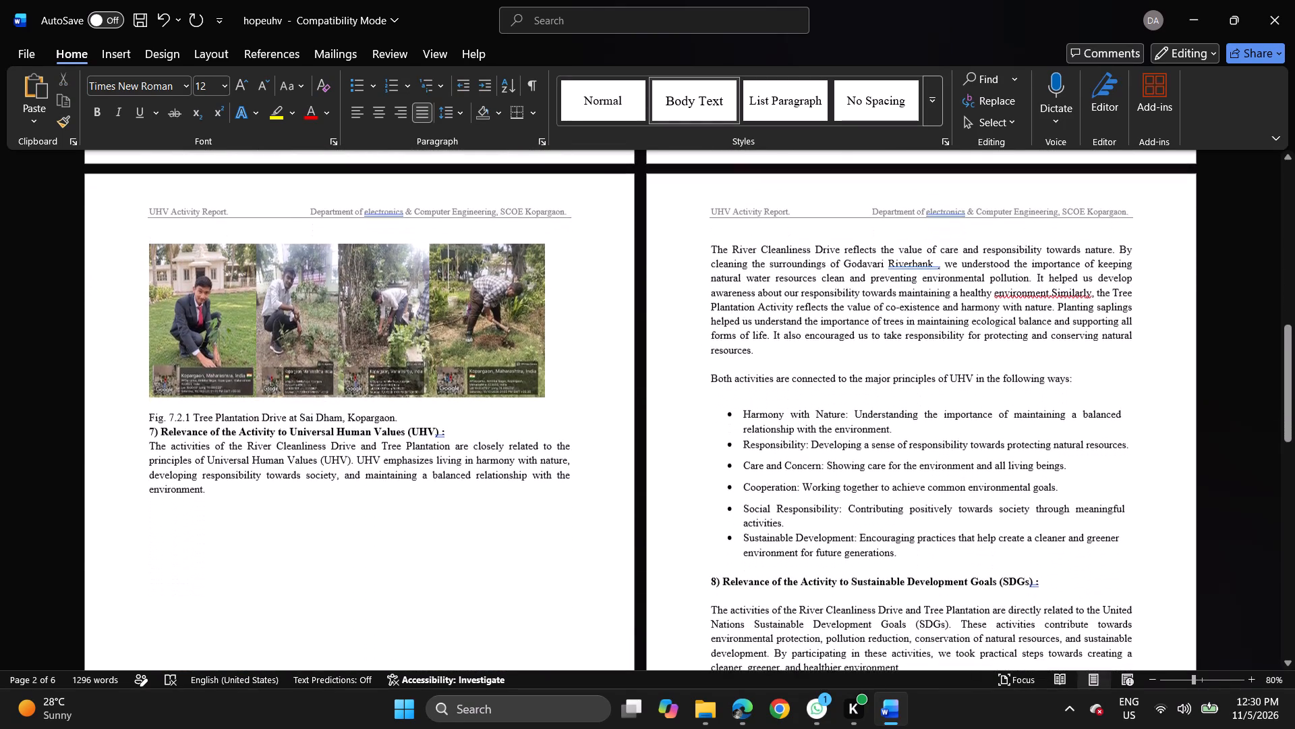
pyautogui.moveTo(708, 246); pyautogui.dragTo(767, 352)
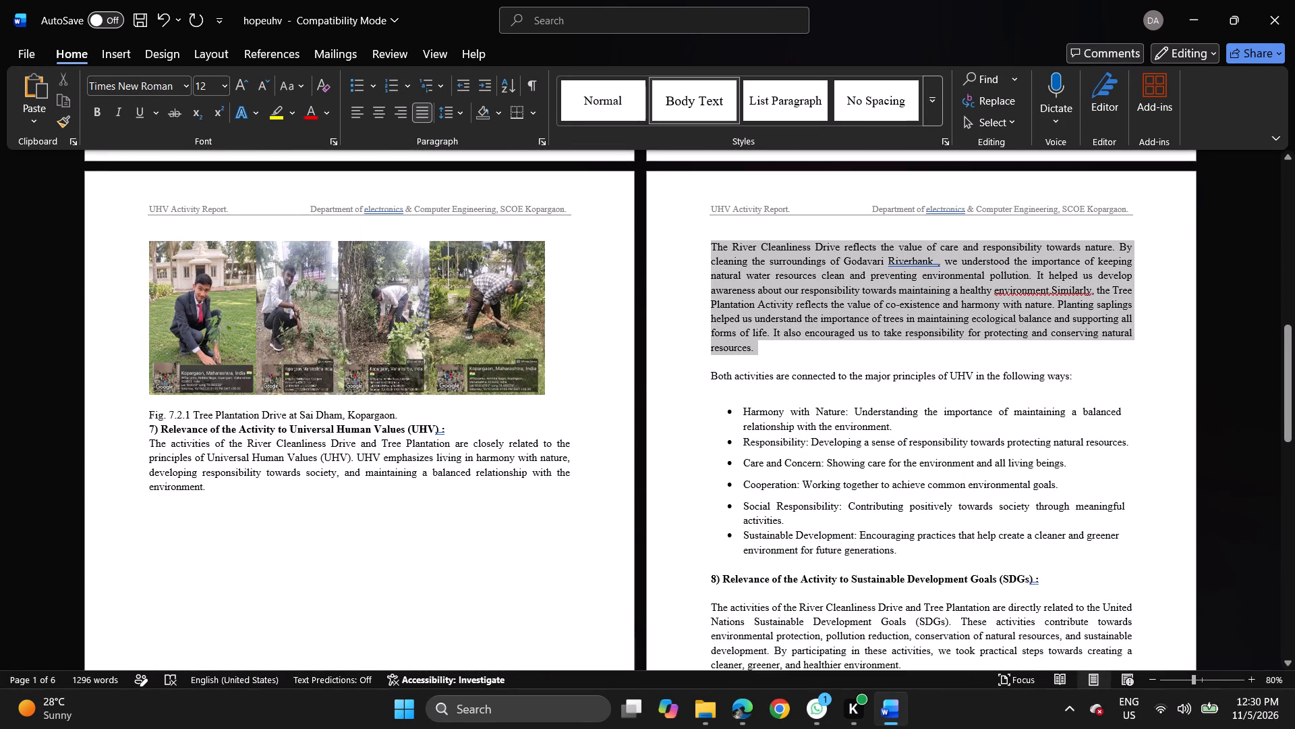
pyautogui.moveTo(767, 352); pyautogui.dragTo(762, 351)
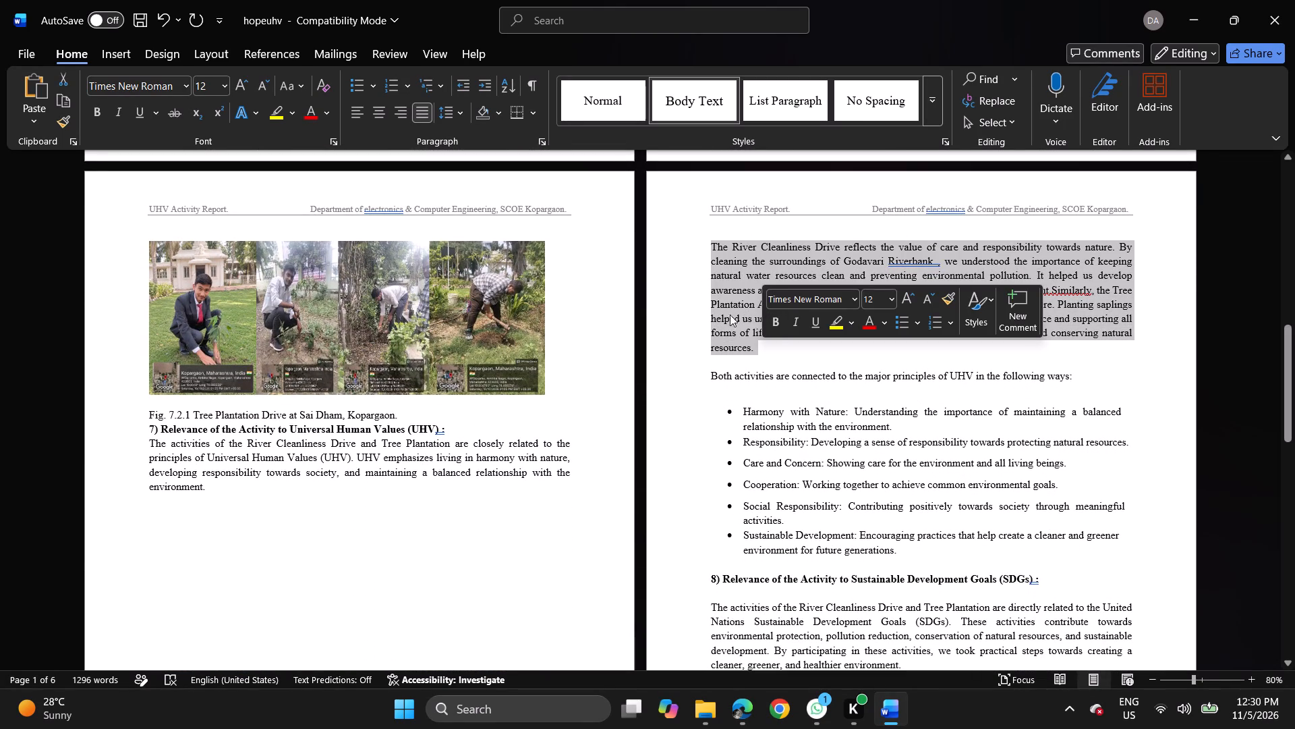
pyautogui.click(694, 320)
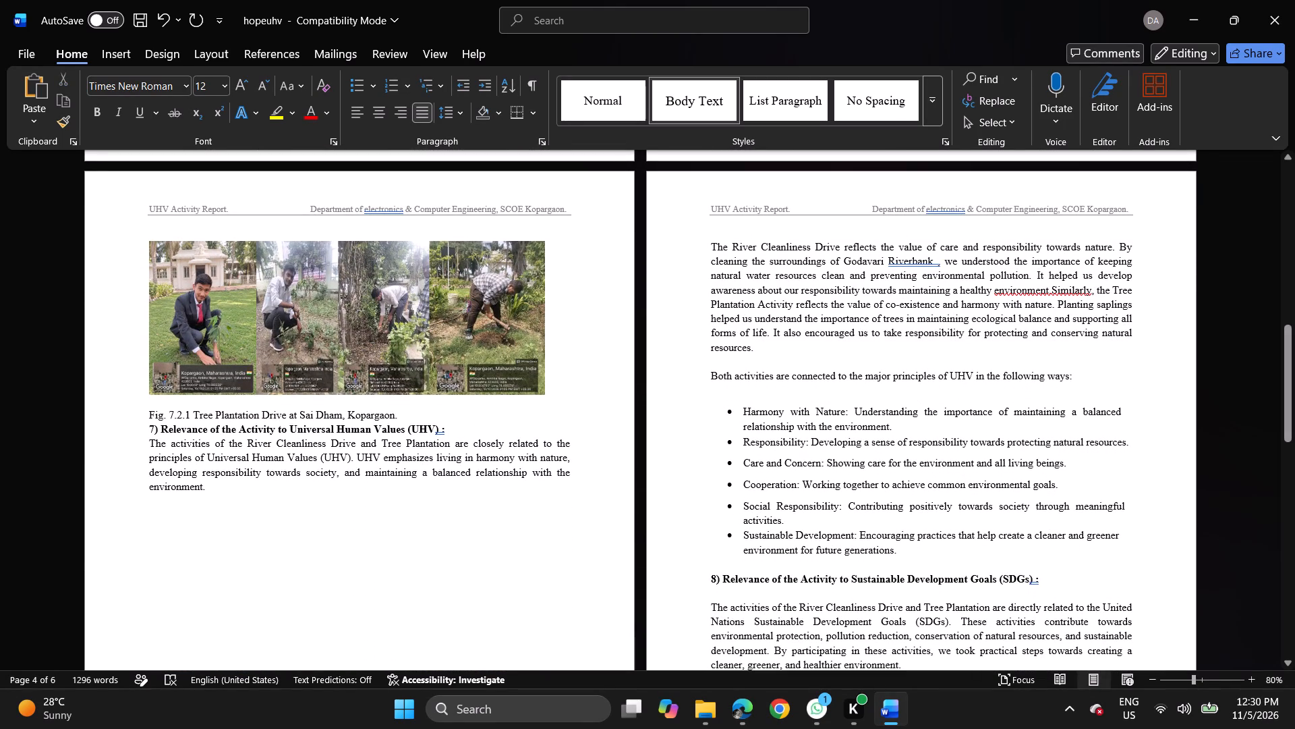
pyautogui.click(708, 246)
pyautogui.press('BackSpace')
pyautogui.press('BackSpace')
pyautogui.press('BackSpace')
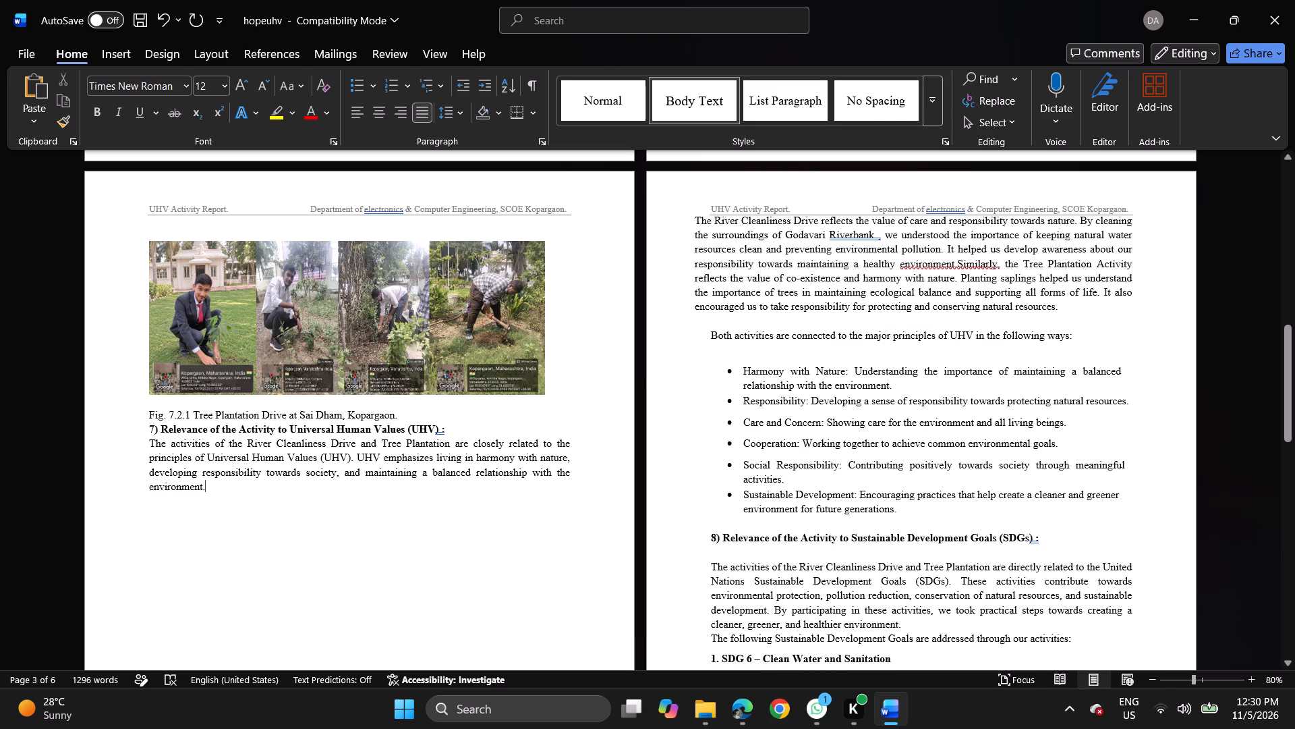
# Cut the page 4 text from "The River Cleanliness Drive reflects" through the "Sustainable Development" bullet.
pyautogui.moveTo(691, 221); pyautogui.dragTo(1093, 338)
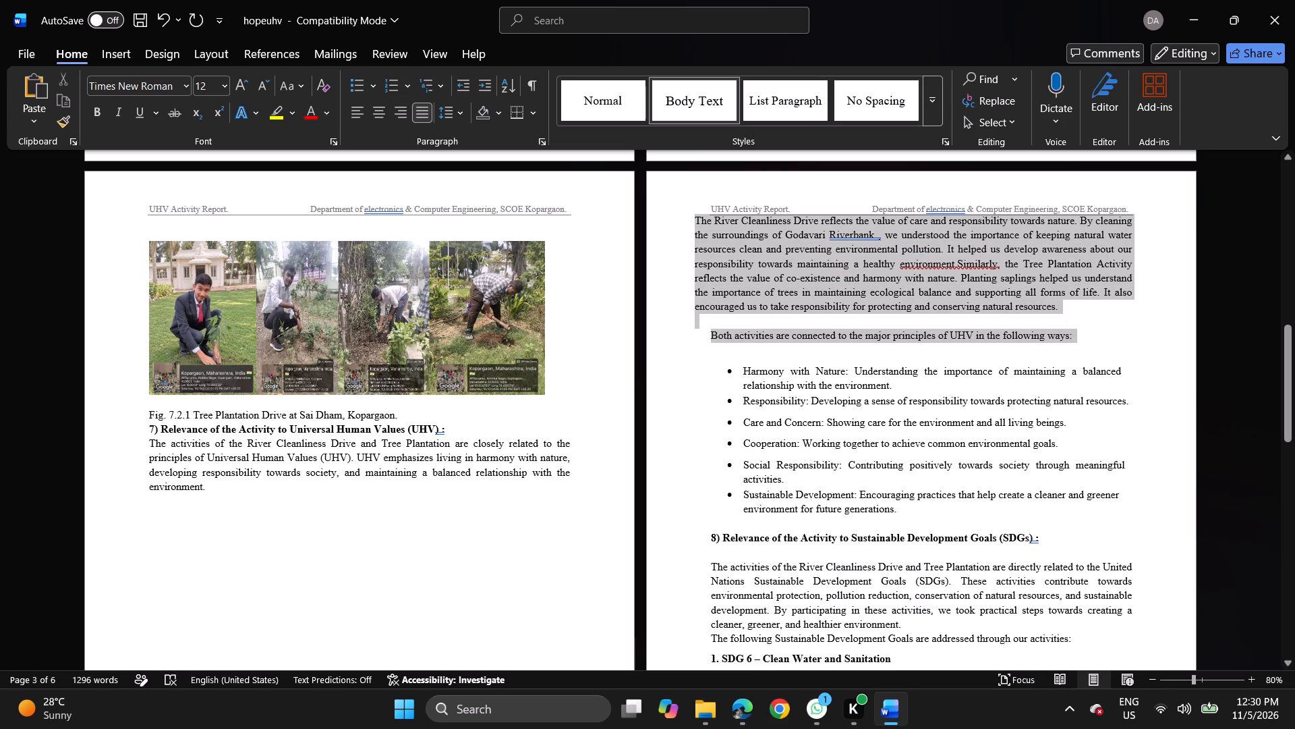
pyautogui.moveTo(1093, 338); pyautogui.dragTo(1053, 513)
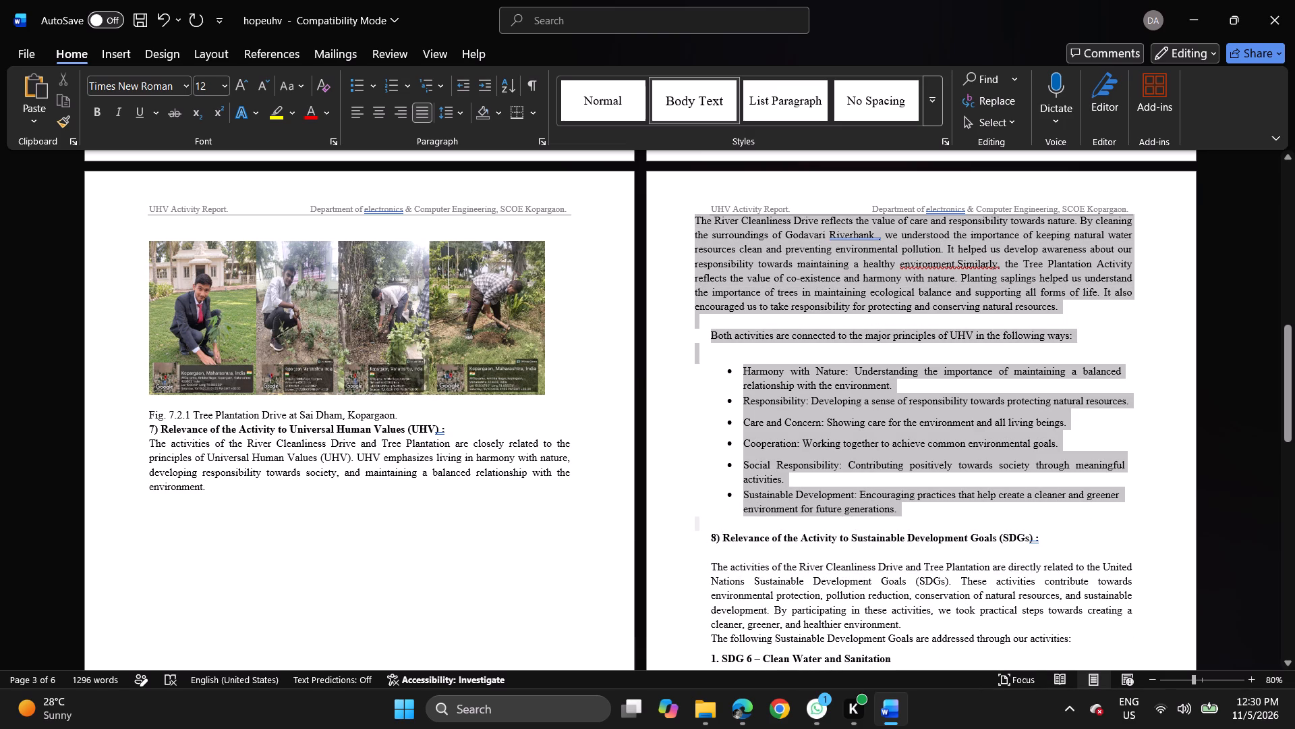
pyautogui.moveTo(1053, 513); pyautogui.dragTo(1052, 513)
pyautogui.rightClick(861, 409)
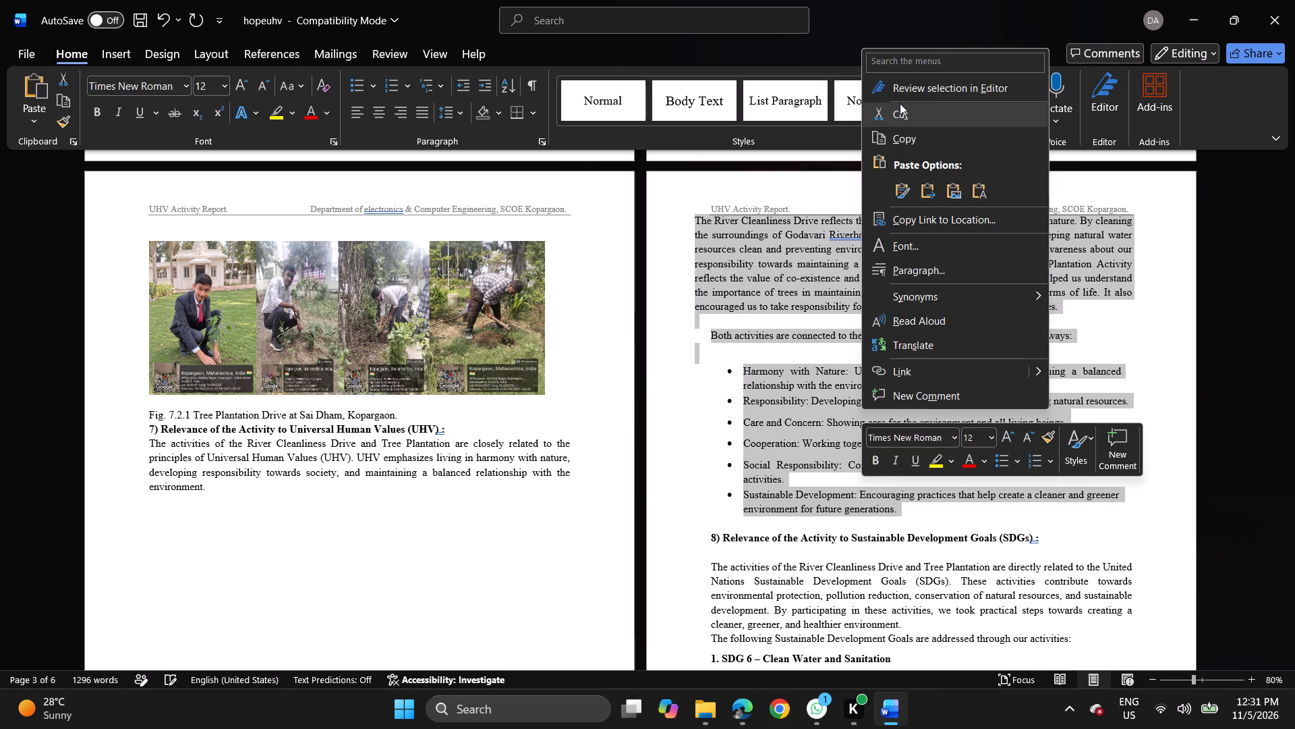
pyautogui.click(902, 110)
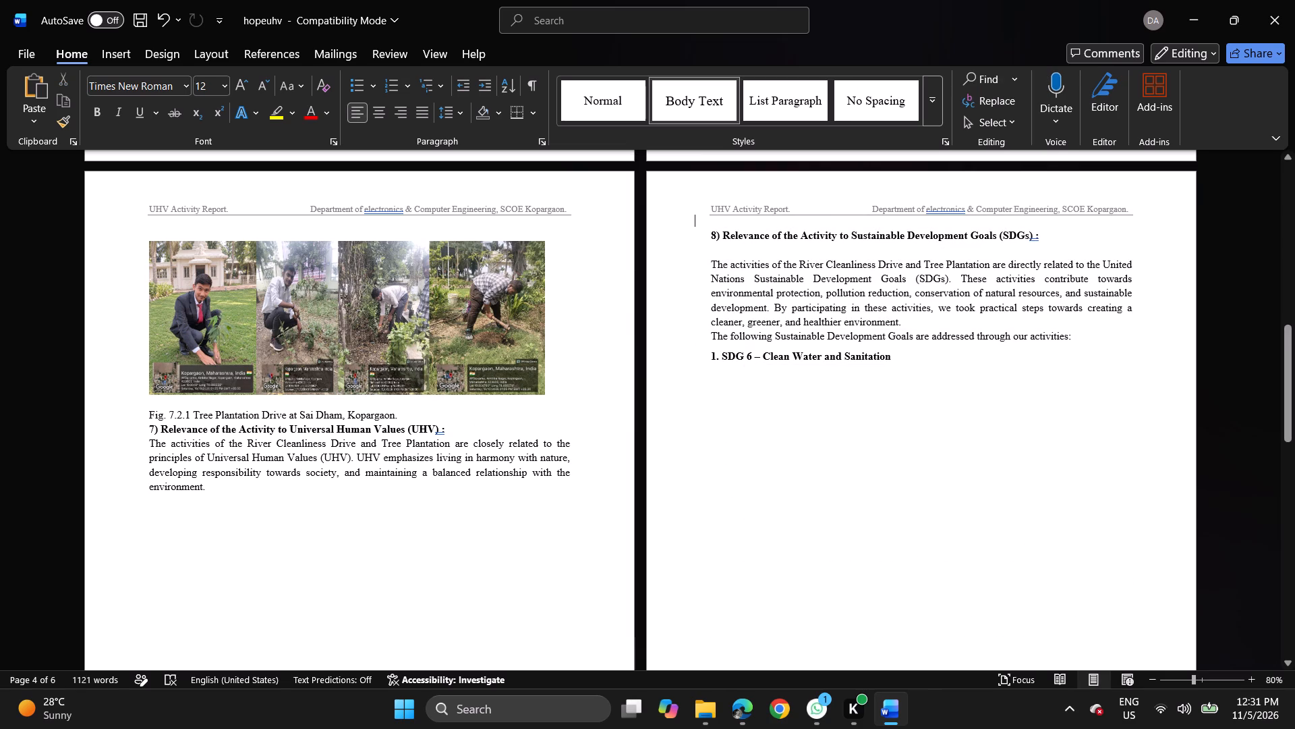
# Paste the cut text on a new line below section 7's paragraph ending "relationship with the environment." on page 3.
pyautogui.click(222, 490)
pyautogui.press('Return')
pyautogui.press('Return')
pyautogui.hotkey('ctrl', 'v')
# Join the "The River Cleanliness Drive reflects" paragraph onto the end of the section 7 paragraph above it.
pyautogui.click(129, 352)
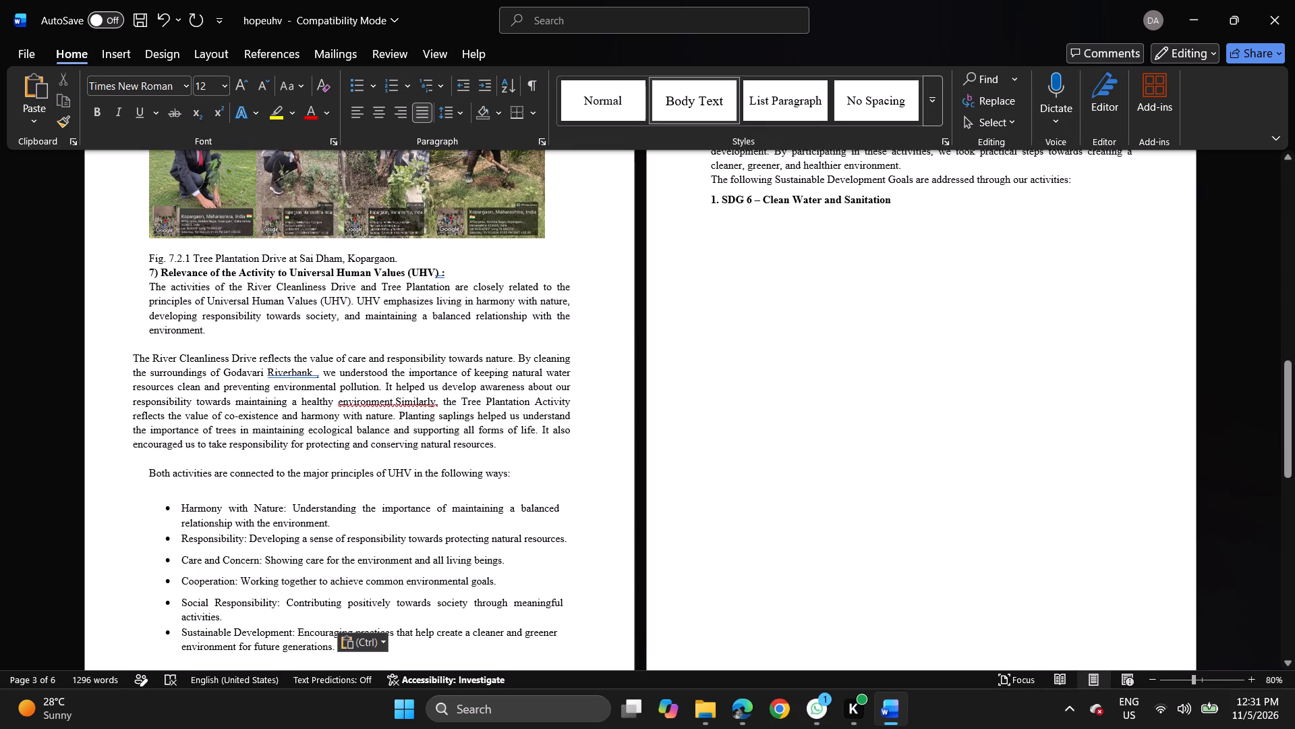
pyautogui.press('BackSpace')
pyautogui.press('BackSpace')
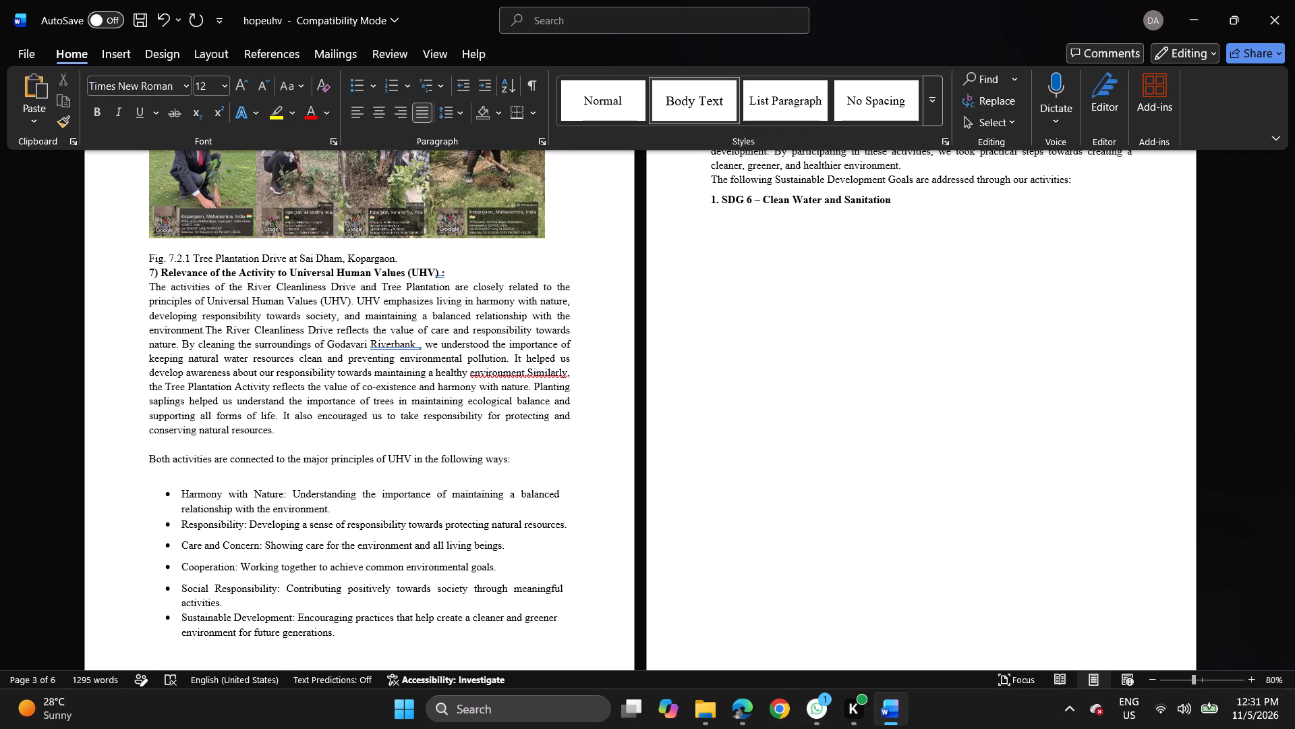
# Delete the blank line before "Both activities are connected" on page 3 and indent that line with spaces to match the paragraph above.
pyautogui.scroll(-1, 173, 398)
pyautogui.click(146, 307)
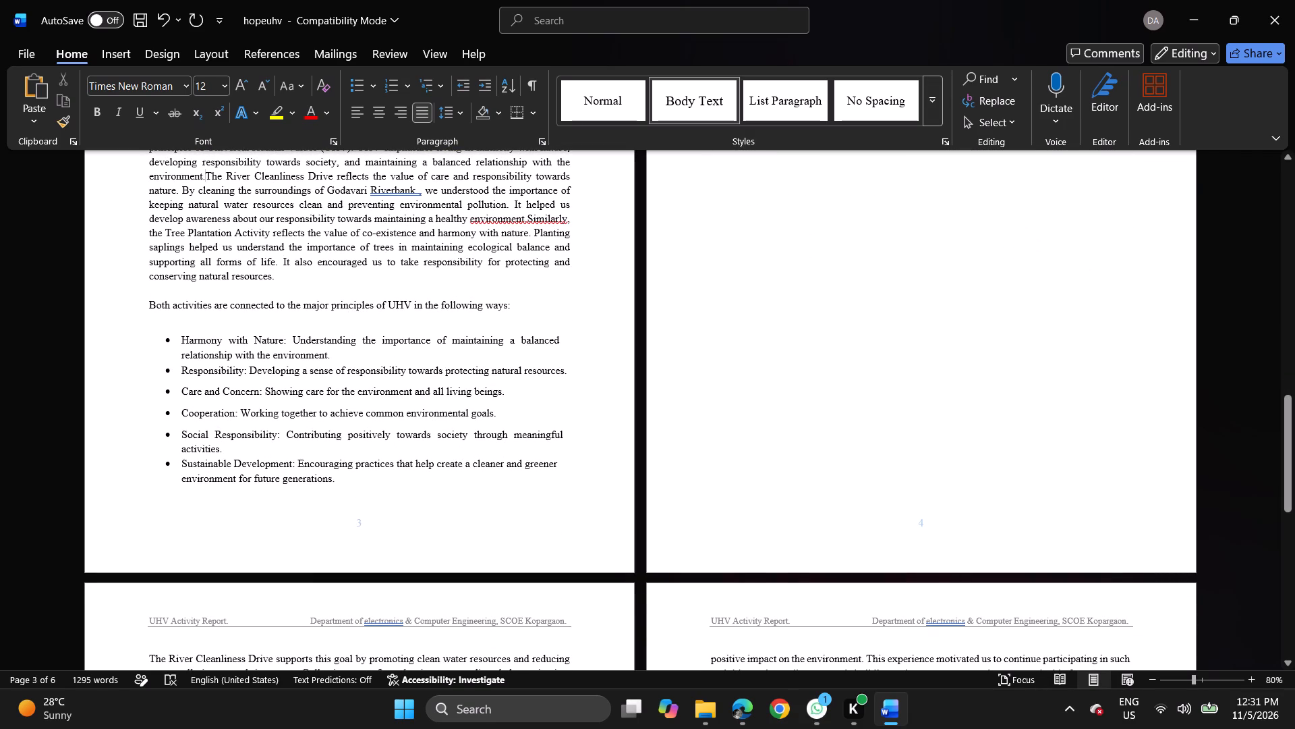
pyautogui.press('BackSpace')
pyautogui.press('BackSpace')
pyautogui.press('space')
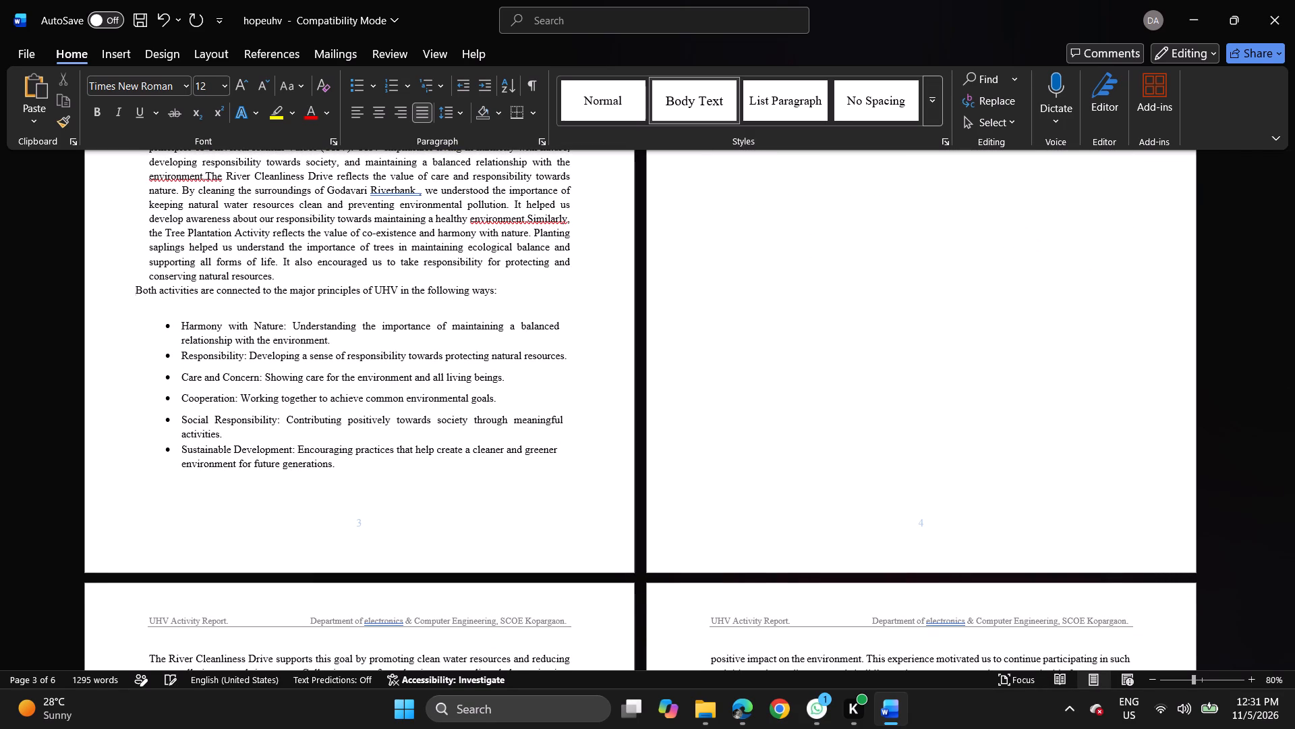
pyautogui.press('space')
pyautogui.press('space')
pyautogui.press('space')
pyautogui.press('space')
pyautogui.press('space')
# Remove the bullet and blank line before the "Harmony with Nature" item and indent its first line with spaces.
pyautogui.click(163, 327)
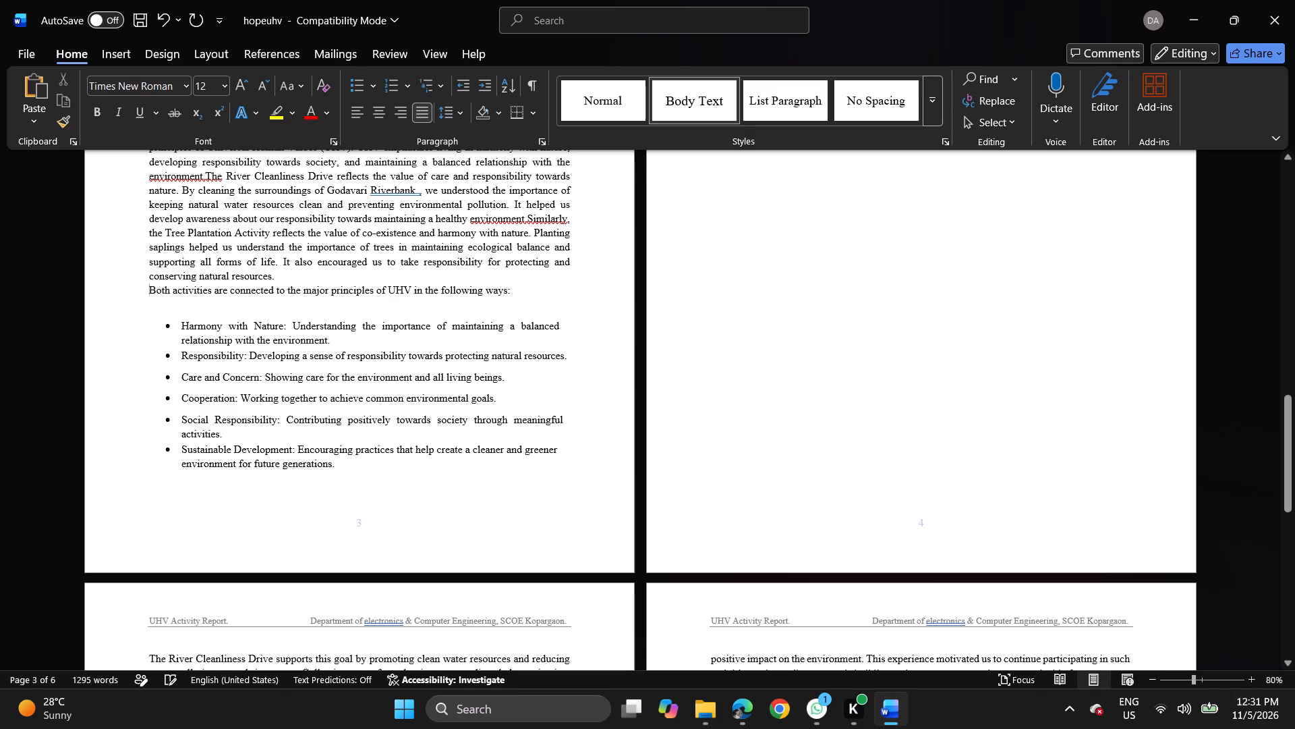
pyautogui.press('BackSpace')
pyautogui.press('BackSpace')
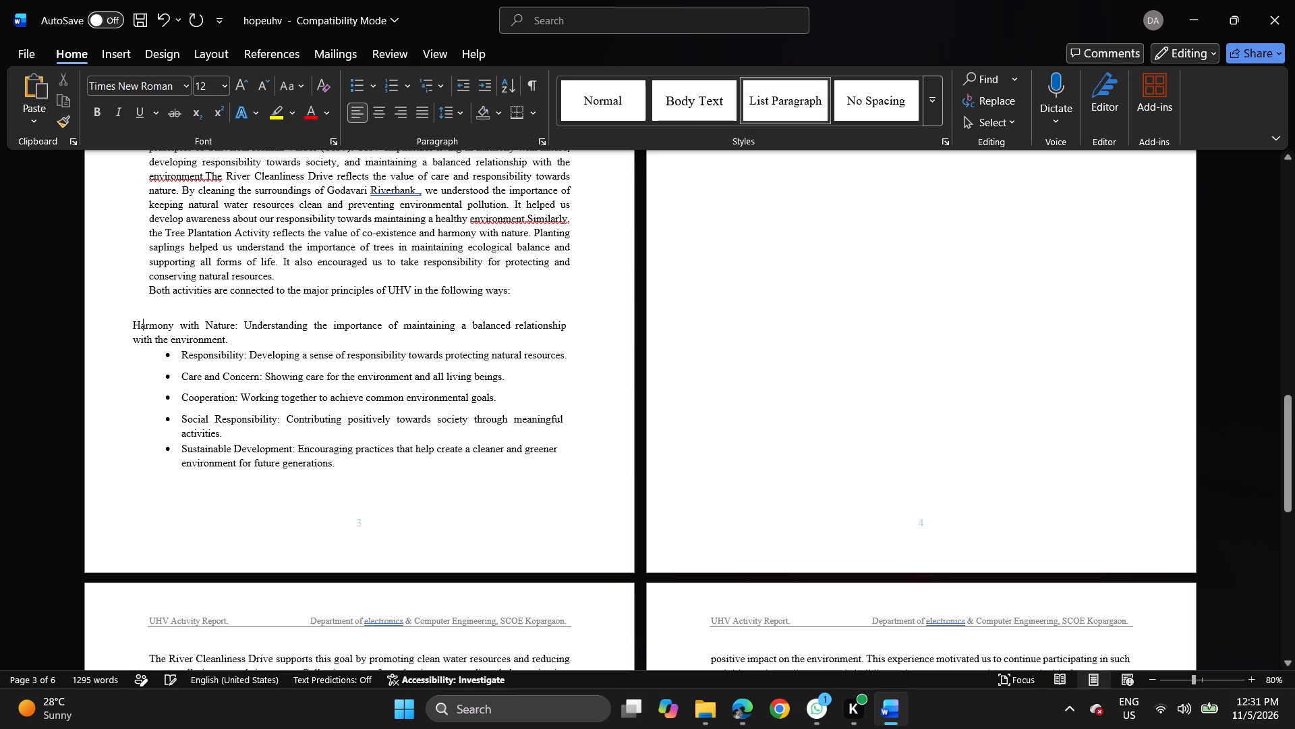
pyautogui.press('BackSpace')
pyautogui.press('space')
pyautogui.press('space')
pyautogui.press('space')
pyautogui.press('space')
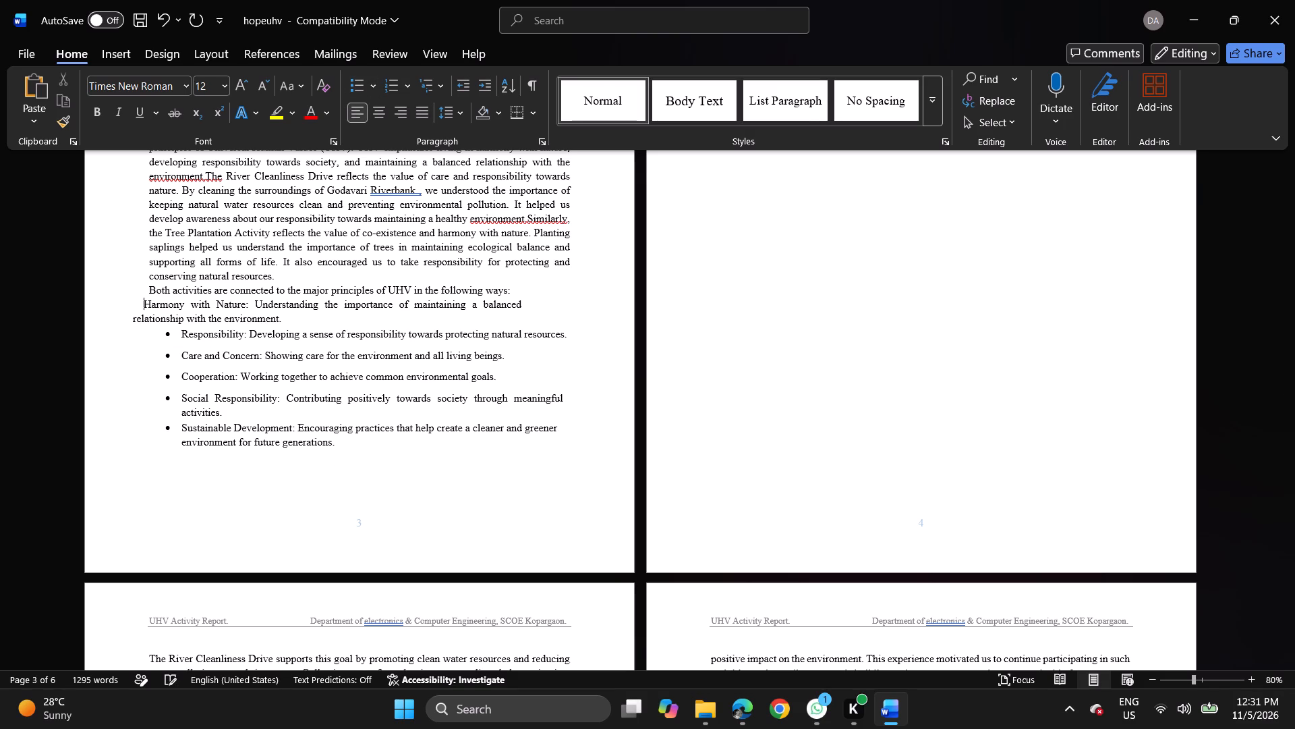
pyautogui.press('space')
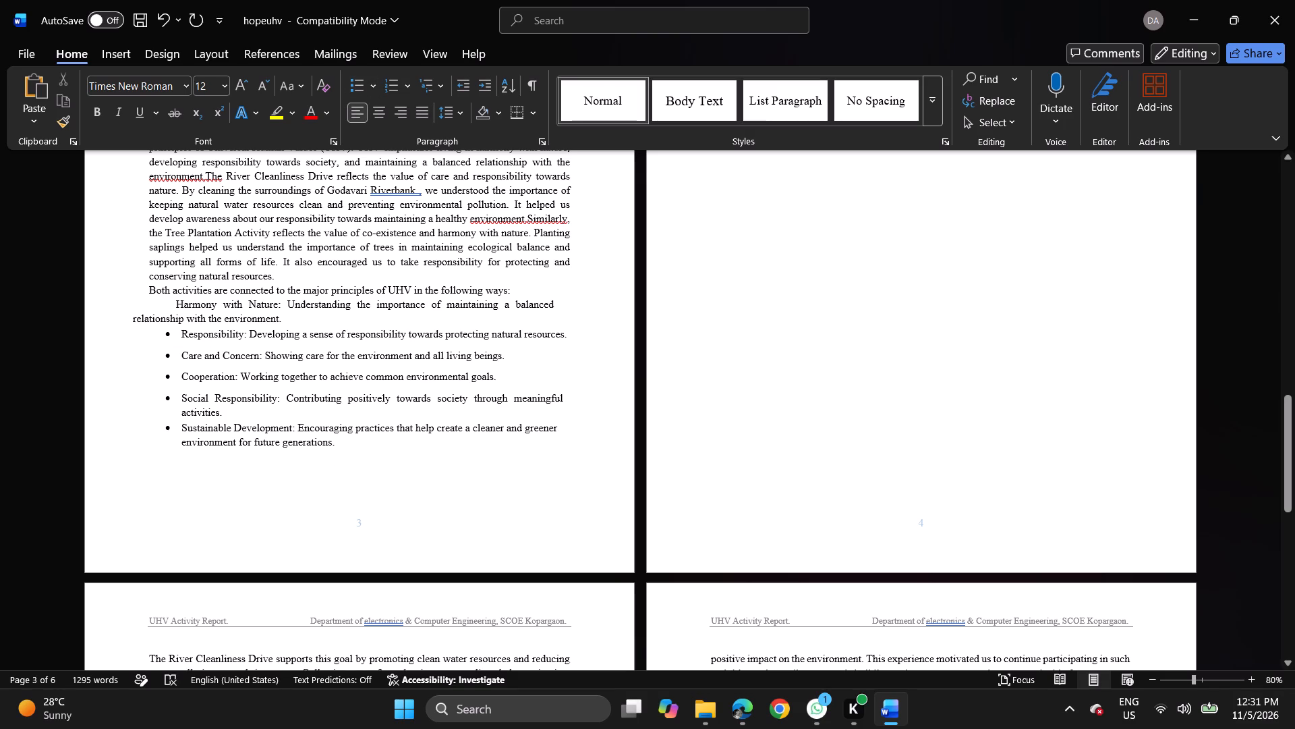
# Try to indent the "Harmony with Nature" item's second line, starting at "relationship", with spaces.
pyautogui.moveTo(125, 321); pyautogui.dragTo(117, 318)
pyautogui.press('space')
pyautogui.press('space')
pyautogui.press('space')
pyautogui.press('space')
pyautogui.press('space')
pyautogui.press('space')
pyautogui.press('space')
pyautogui.press('space')
pyautogui.press('space')
pyautogui.press('space')
pyautogui.press('space')
pyautogui.press('space')
pyautogui.press('space')
pyautogui.press('space')
pyautogui.press('space')
pyautogui.press('space')
pyautogui.press('space')
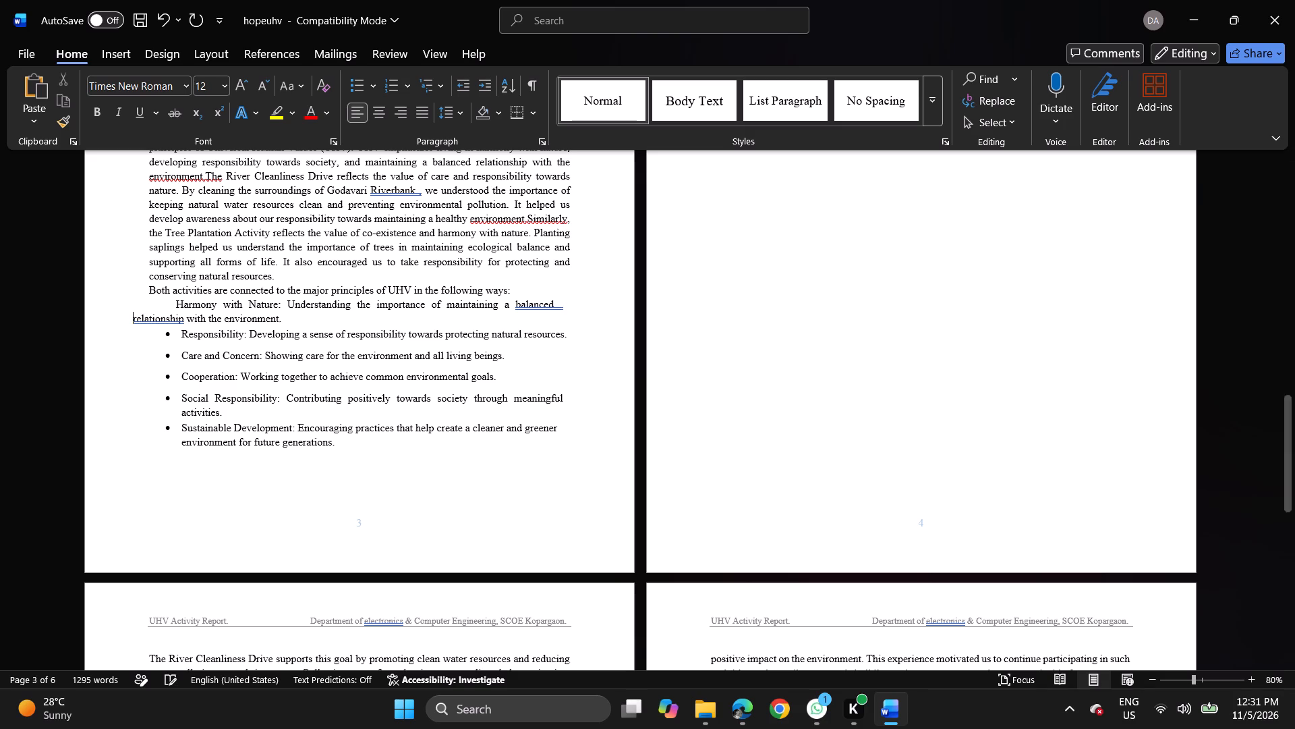
pyautogui.press('space')
pyautogui.press('space')
pyautogui.press('space')
pyautogui.press('space')
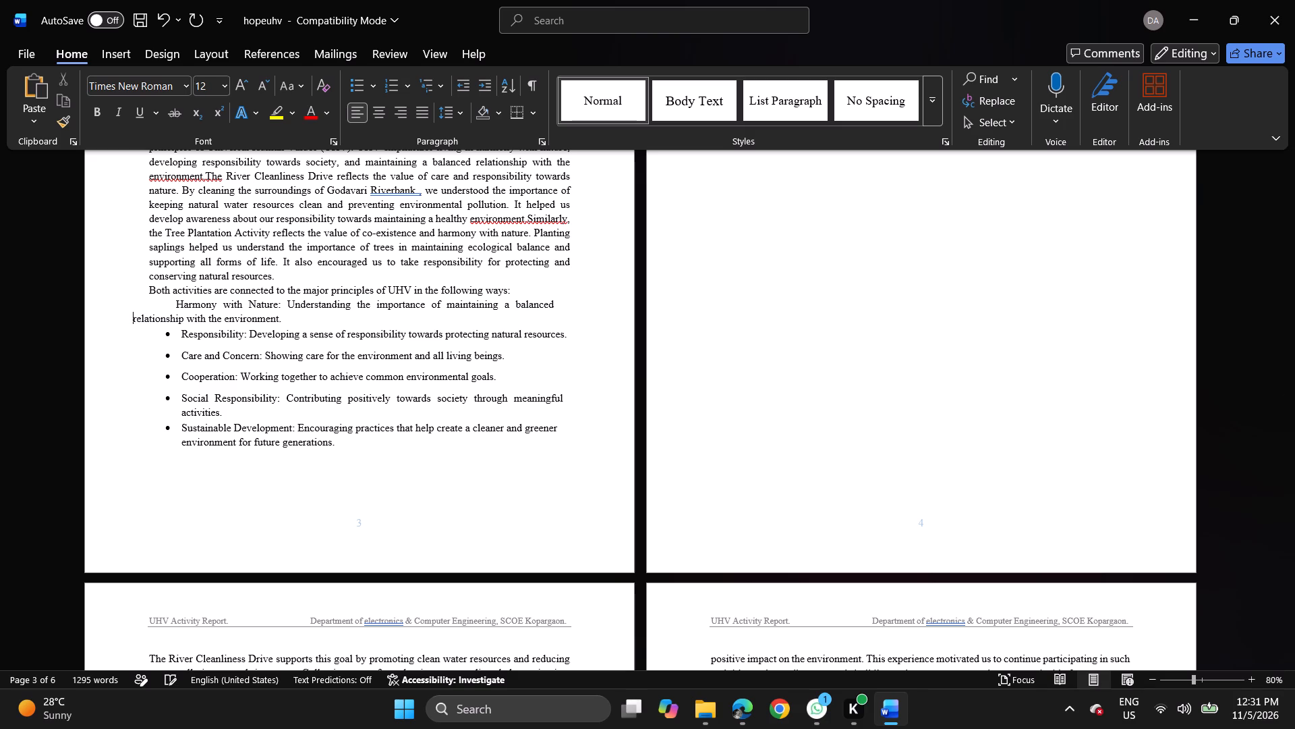
pyautogui.press('space')
pyautogui.press('space')
pyautogui.press('space')
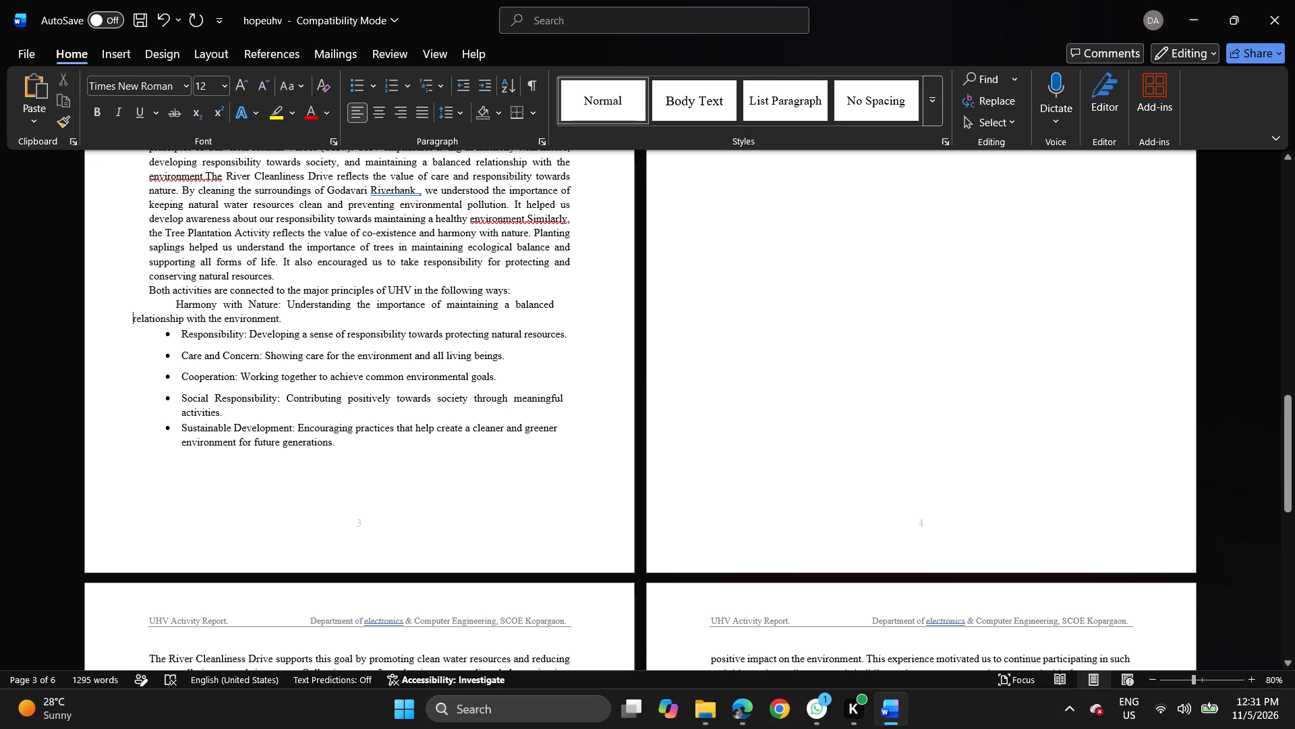
# Apply solid round bullets to all page 3 items from "Harmony with Nature" through "Sustainable Development".
pyautogui.moveTo(168, 308); pyautogui.dragTo(337, 456)
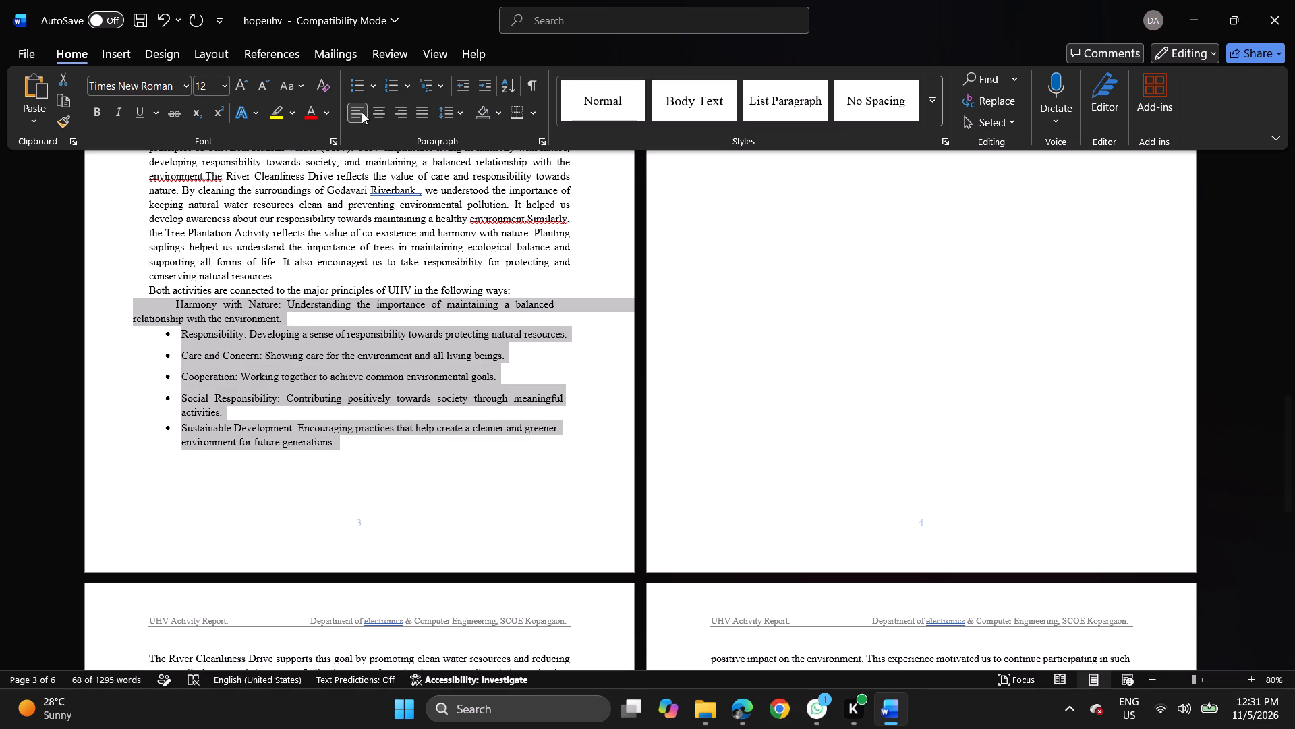
pyautogui.click(357, 82)
pyautogui.click(357, 82)
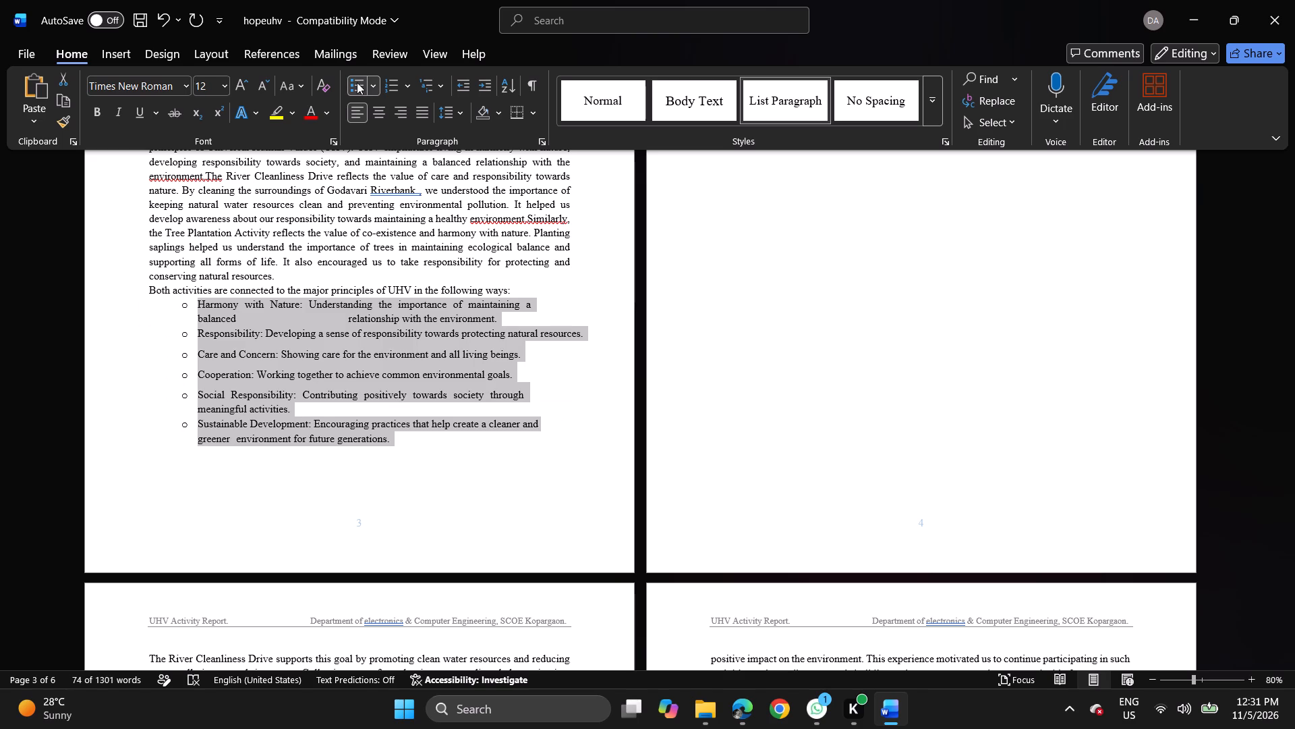
pyautogui.click(357, 82)
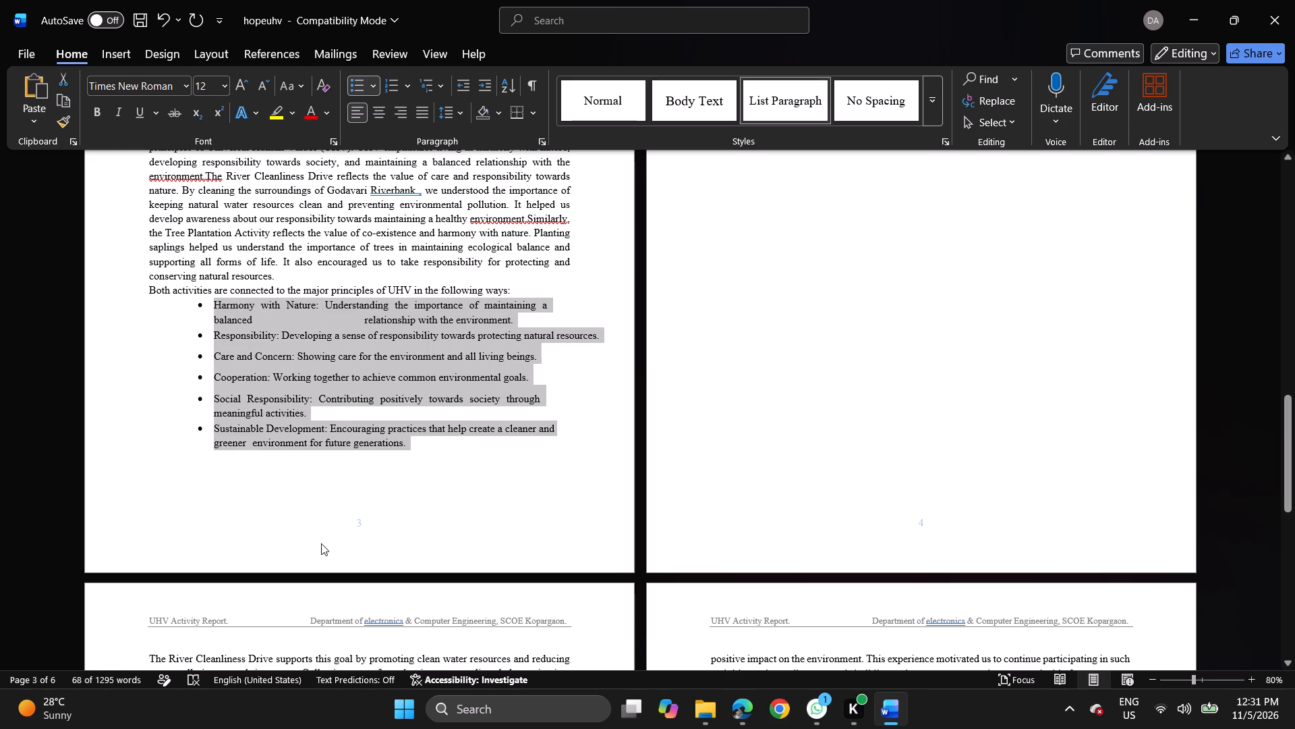
pyautogui.click(309, 521)
# Cut the page 5 SDG text from "The River Cleanliness Drive supports this goal" through "restoration of the natural environment.".
pyautogui.scroll(3, 255, 420)
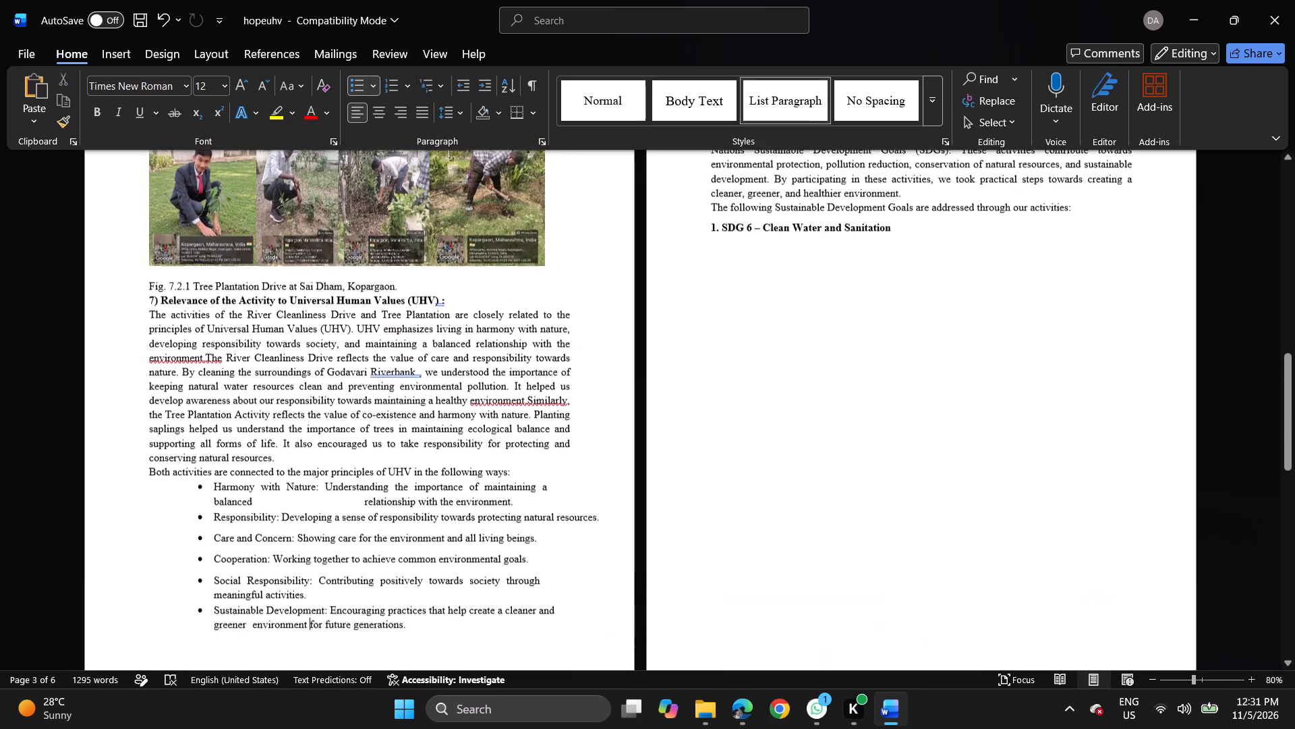
pyautogui.hscroll(1, 255, 420)
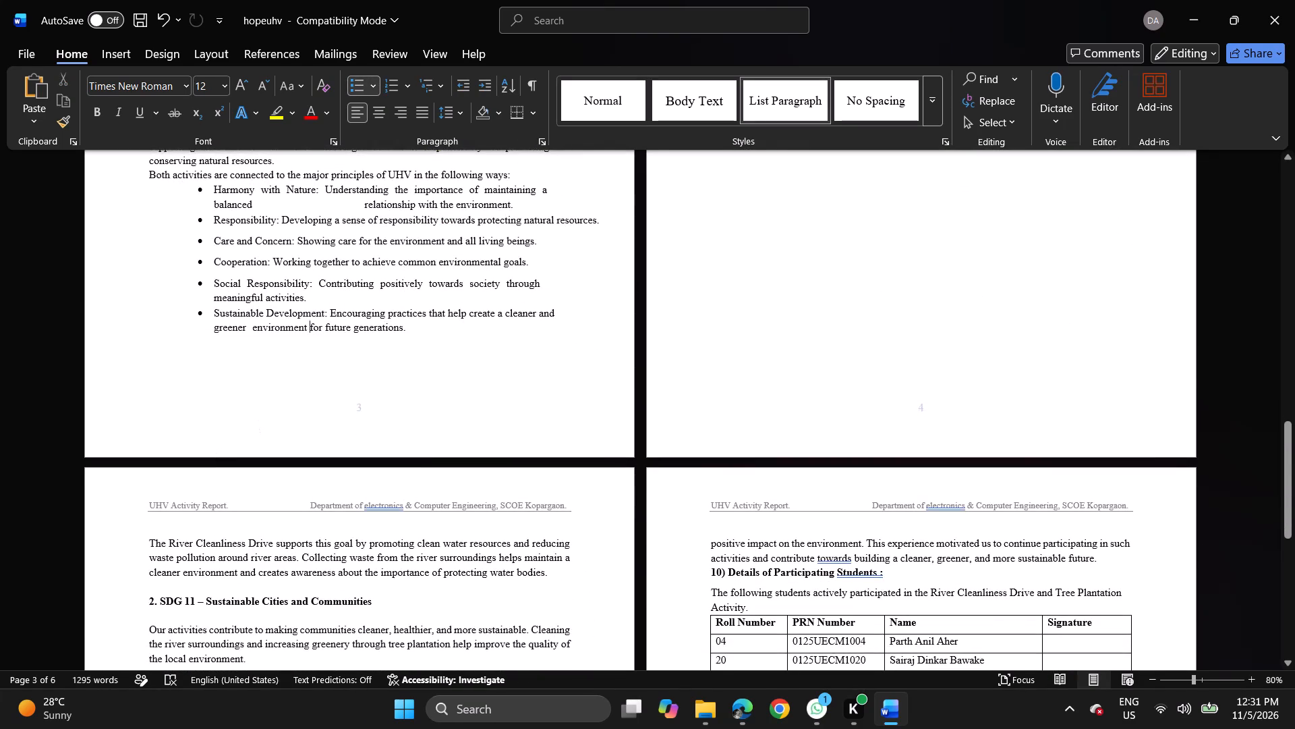
pyautogui.scroll(-6, 148, 556)
pyautogui.scroll(2, 148, 556)
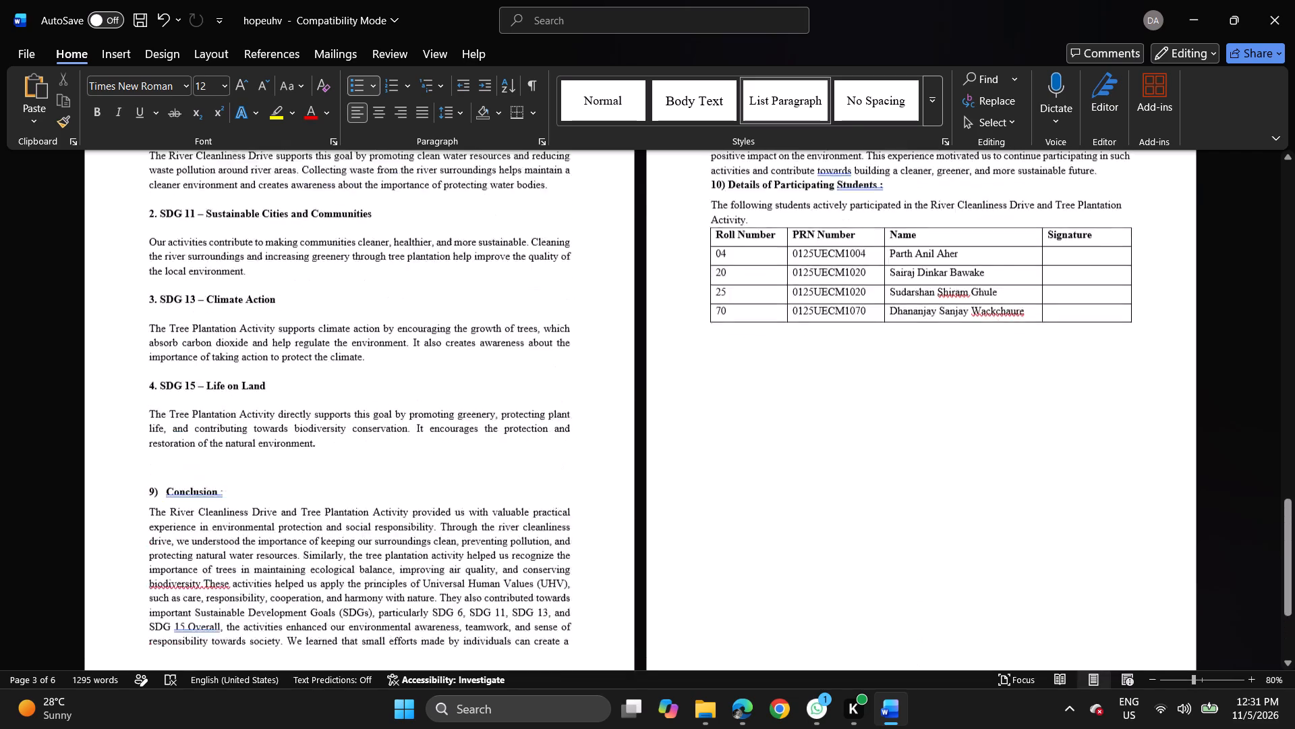
pyautogui.scroll(2, 148, 556)
pyautogui.moveTo(144, 320); pyautogui.dragTo(324, 615)
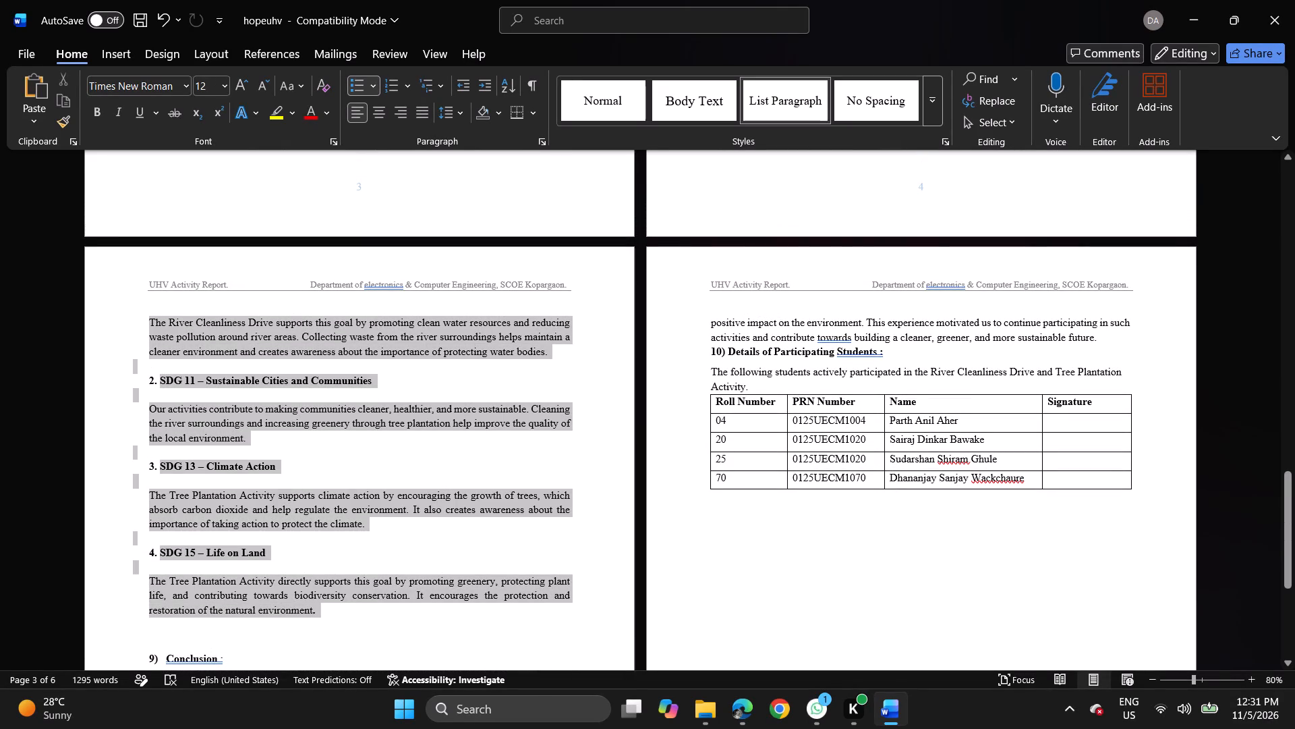
pyautogui.moveTo(324, 615); pyautogui.dragTo(332, 607)
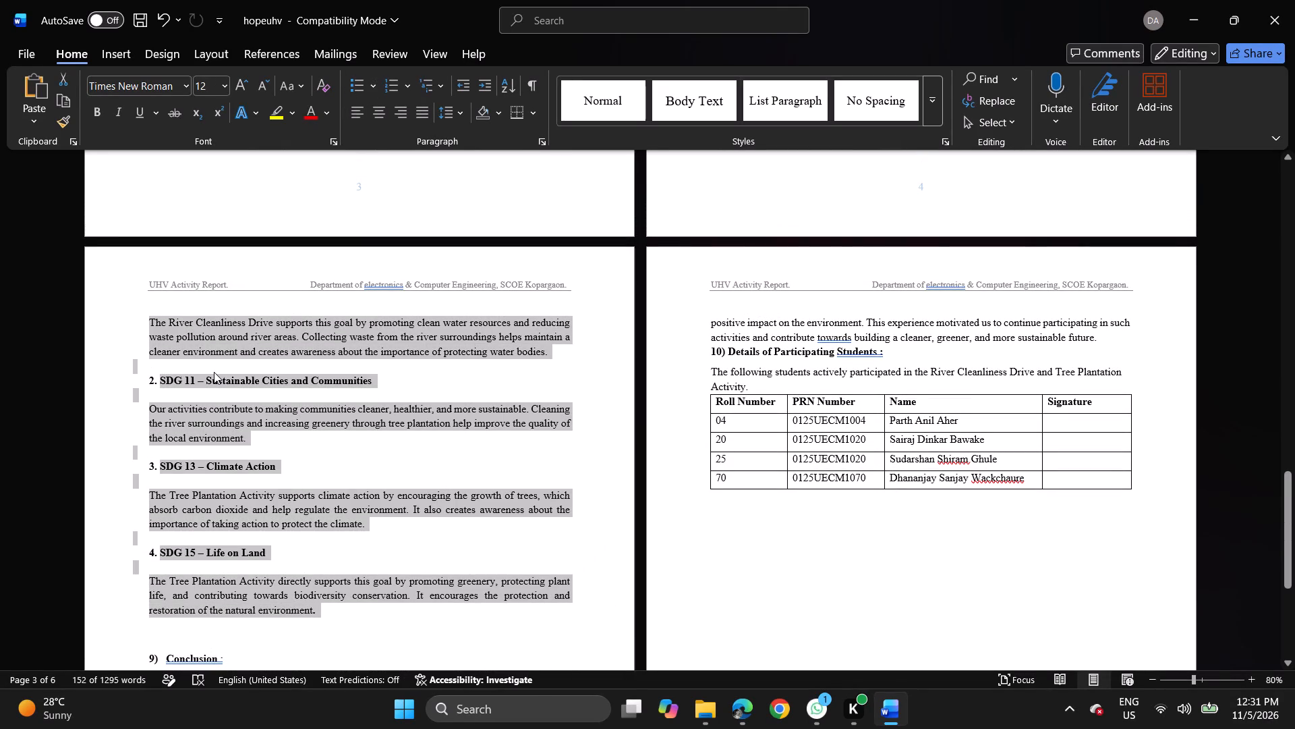
pyautogui.rightClick(200, 340)
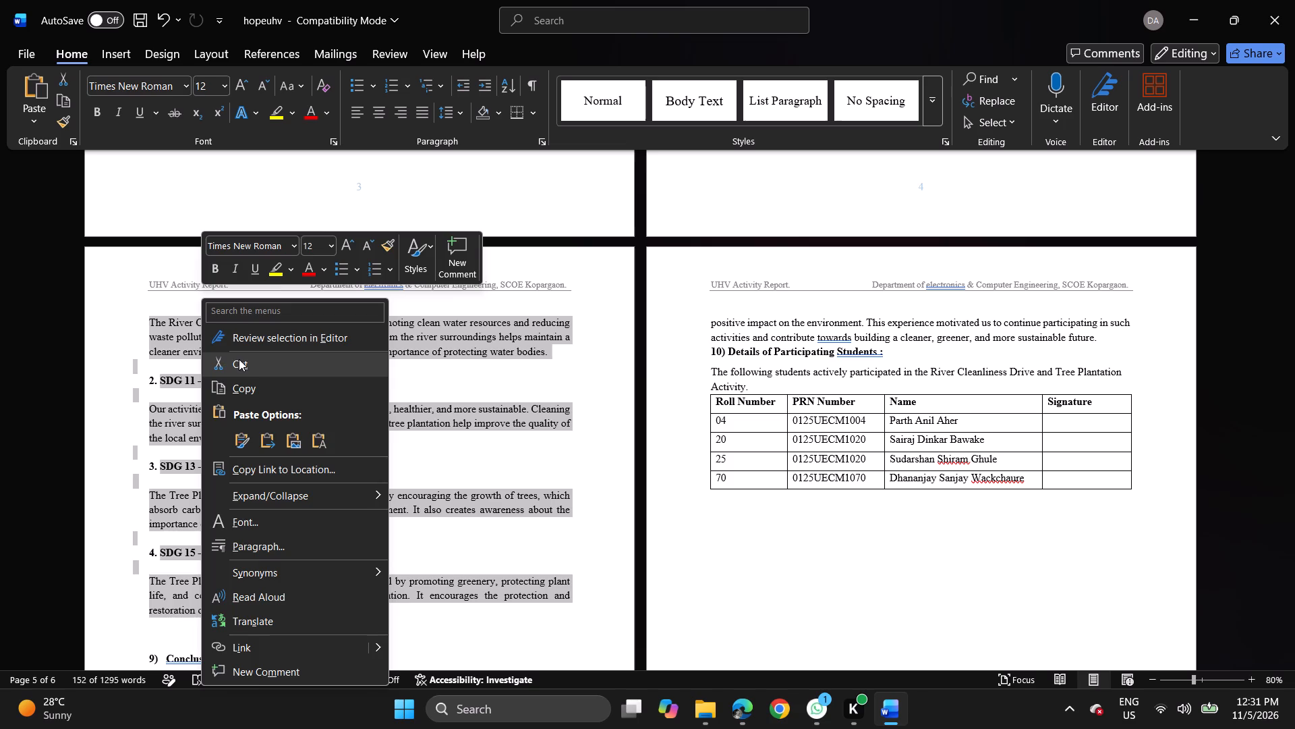
pyautogui.click(239, 359)
# Paste the cut SDG text on a new line below the "1. SDG 6 – Clean Water and Sanitation" heading on page 4.
pyautogui.scroll(4, 516, 265)
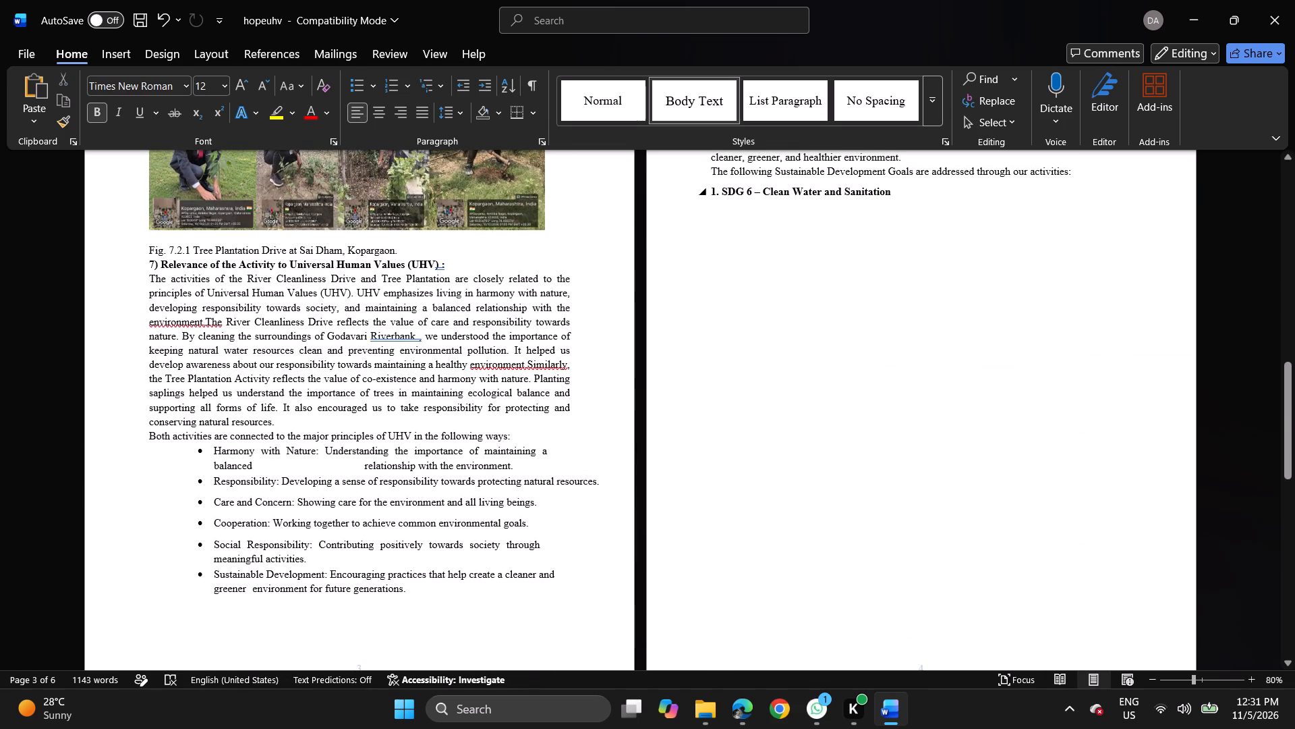
pyautogui.click(898, 203)
pyautogui.press('Return')
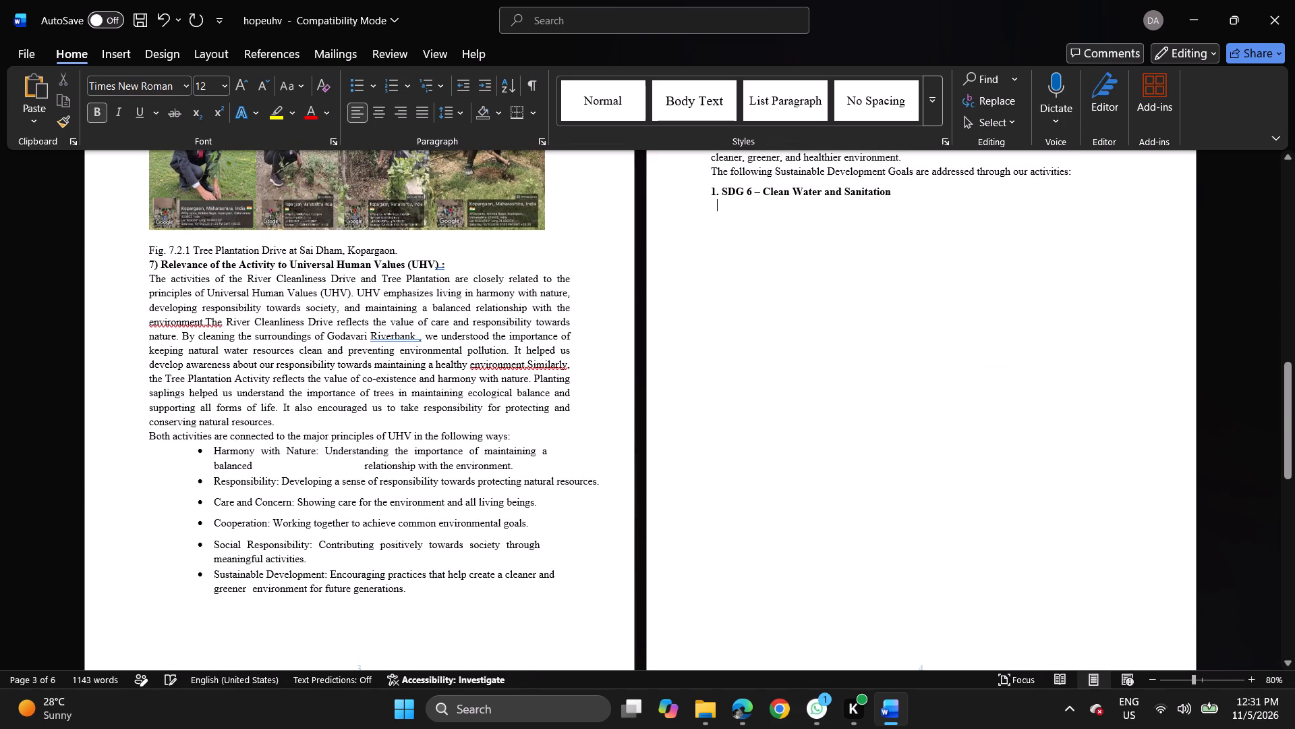
pyautogui.hotkey('ctrl', 'v')
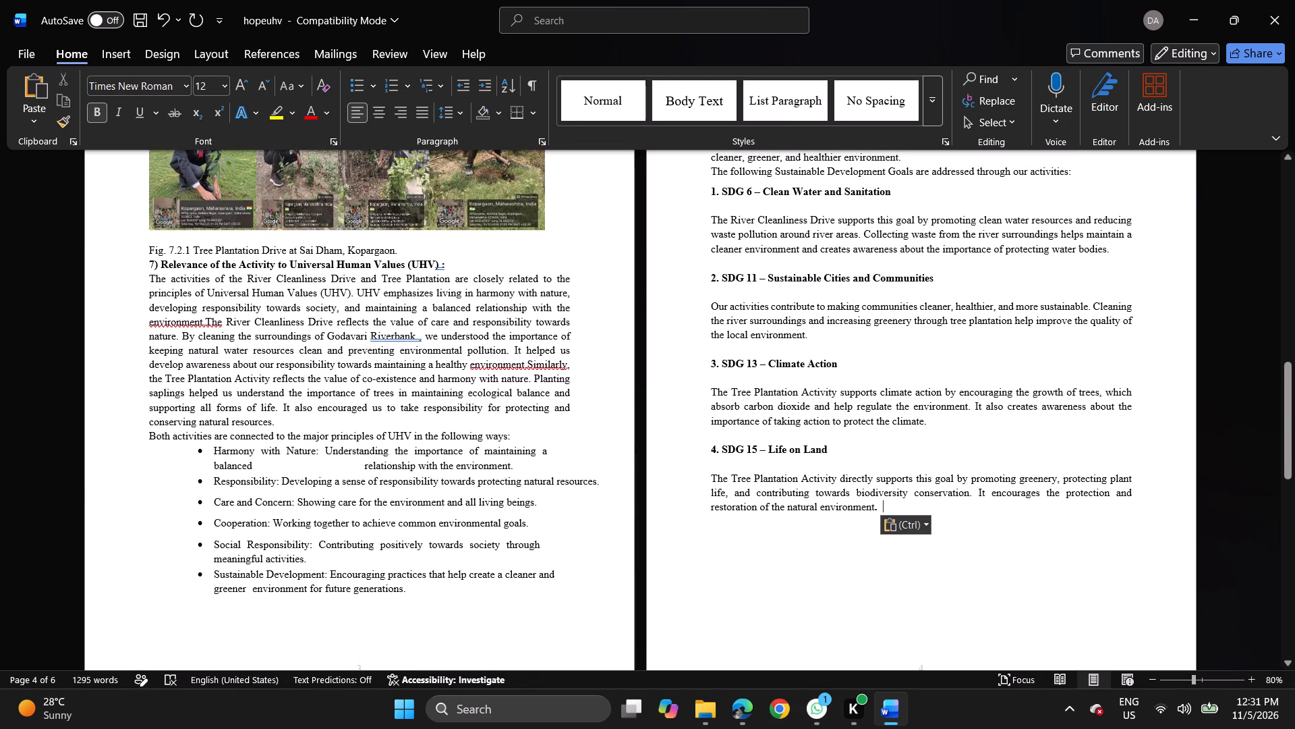
# Cut the "Conclusion" heading and its paragraph from page 5, through "individuals can create a".
pyautogui.scroll(-4, 720, 347)
pyautogui.scroll(-2, 268, 576)
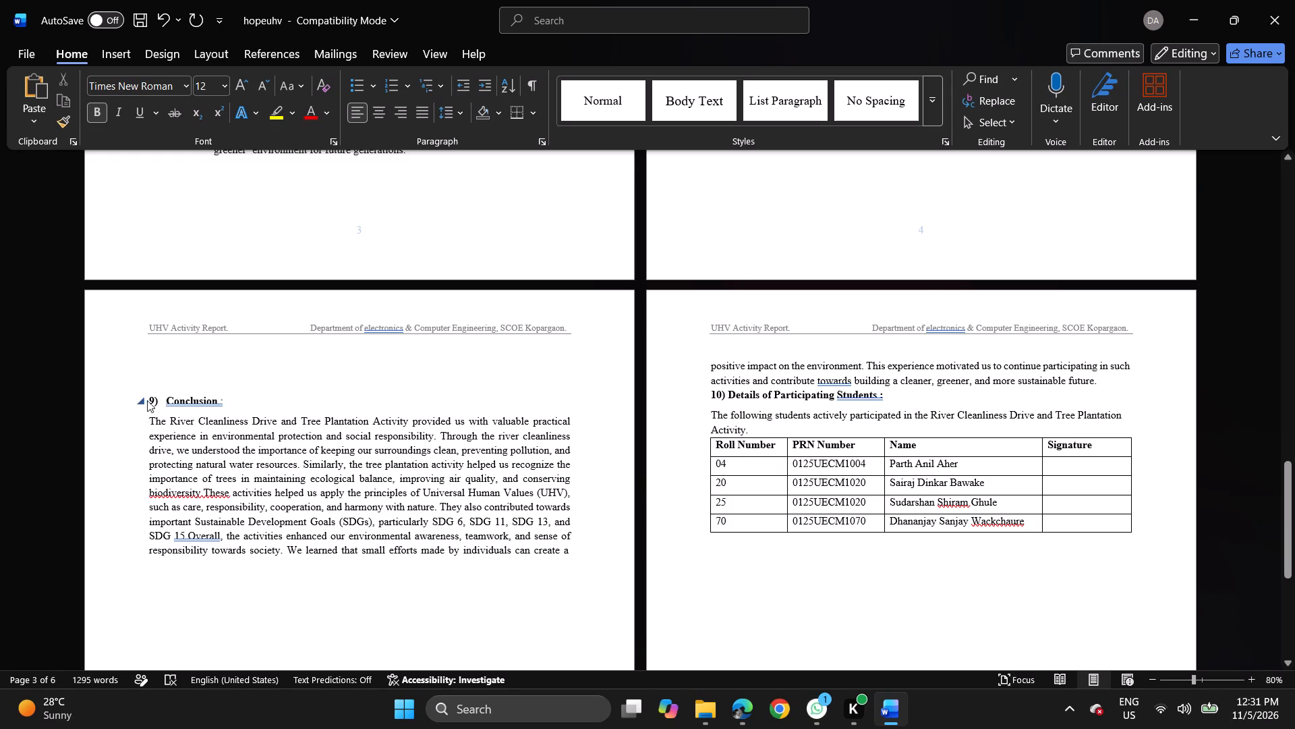
pyautogui.moveTo(150, 400); pyautogui.dragTo(283, 501)
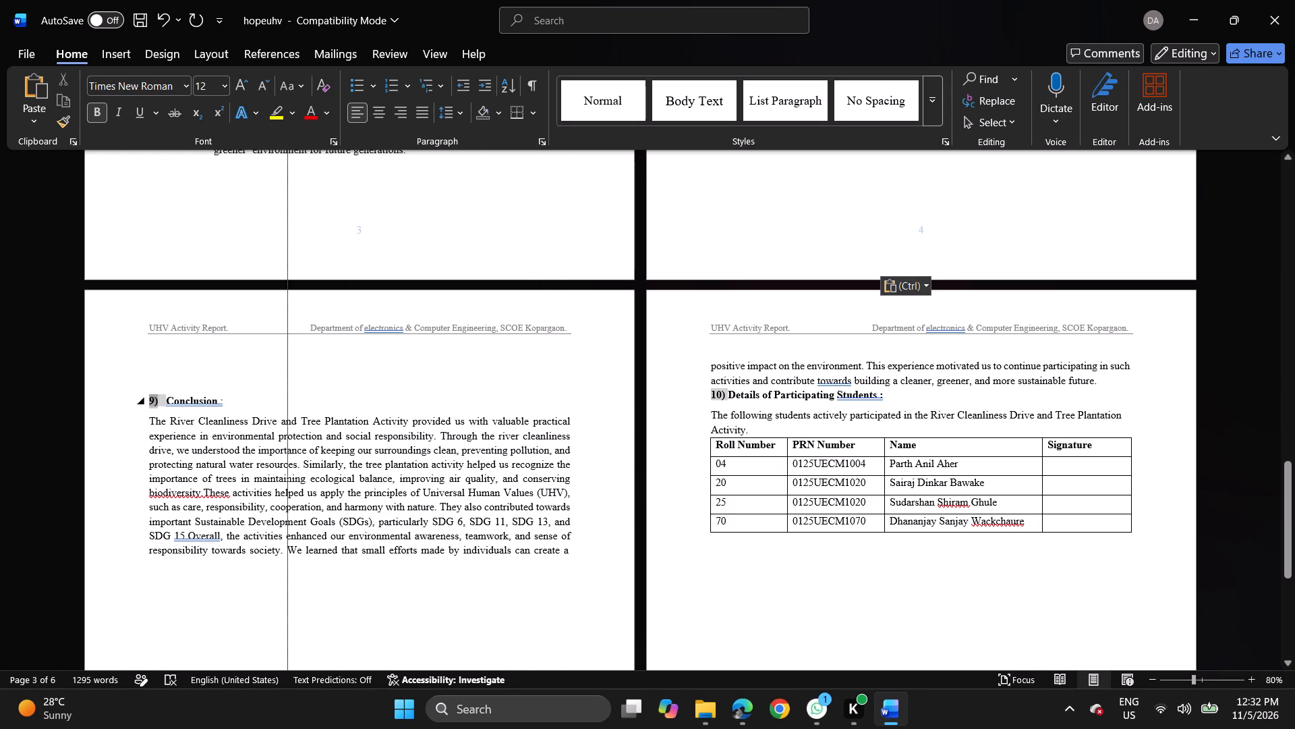
pyautogui.moveTo(283, 501); pyautogui.dragTo(146, 441)
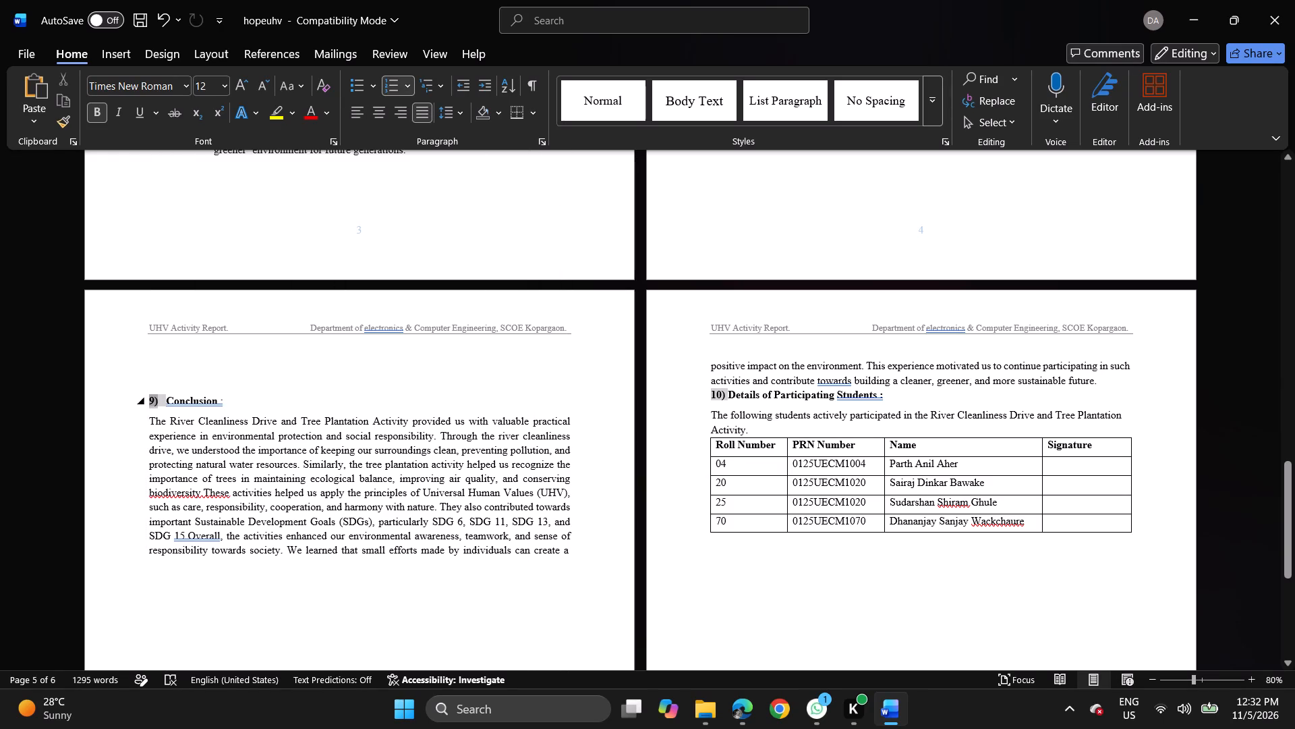
pyautogui.moveTo(150, 403); pyautogui.dragTo(143, 410)
pyautogui.moveTo(165, 402); pyautogui.dragTo(585, 585)
pyautogui.rightClick(413, 481)
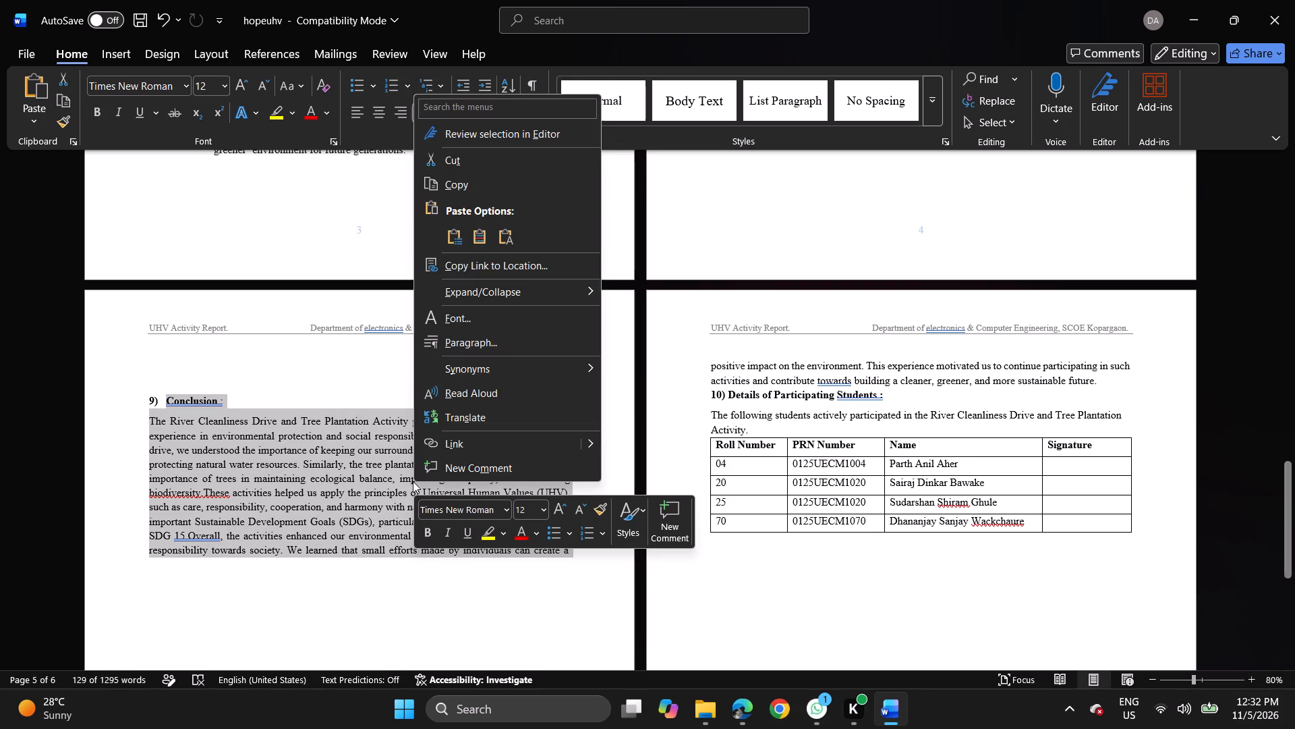
pyautogui.click(450, 157)
# Paste the Conclusion section on a new line below the "SDG 15 – Life on Land" paragraph on page 4.
pyautogui.scroll(1, 813, 329)
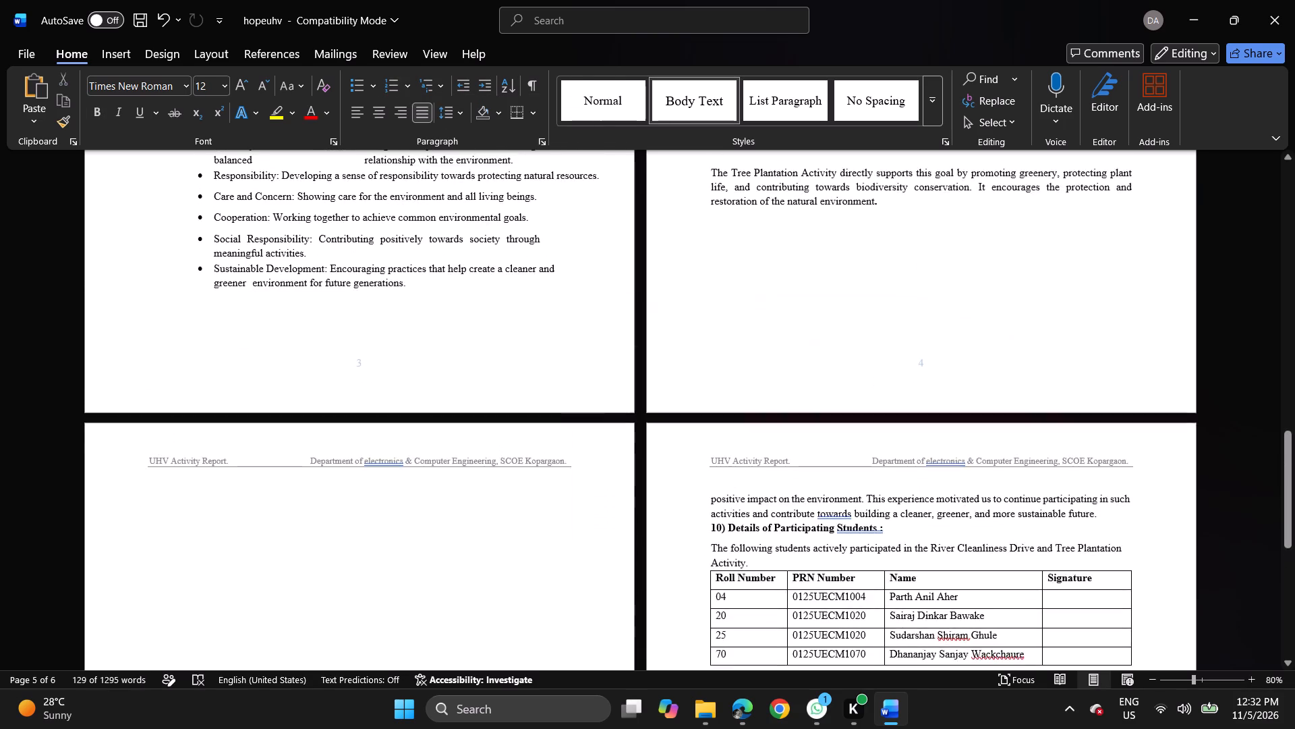
pyautogui.scroll(1, 813, 329)
pyautogui.click(885, 254)
pyautogui.press('Return')
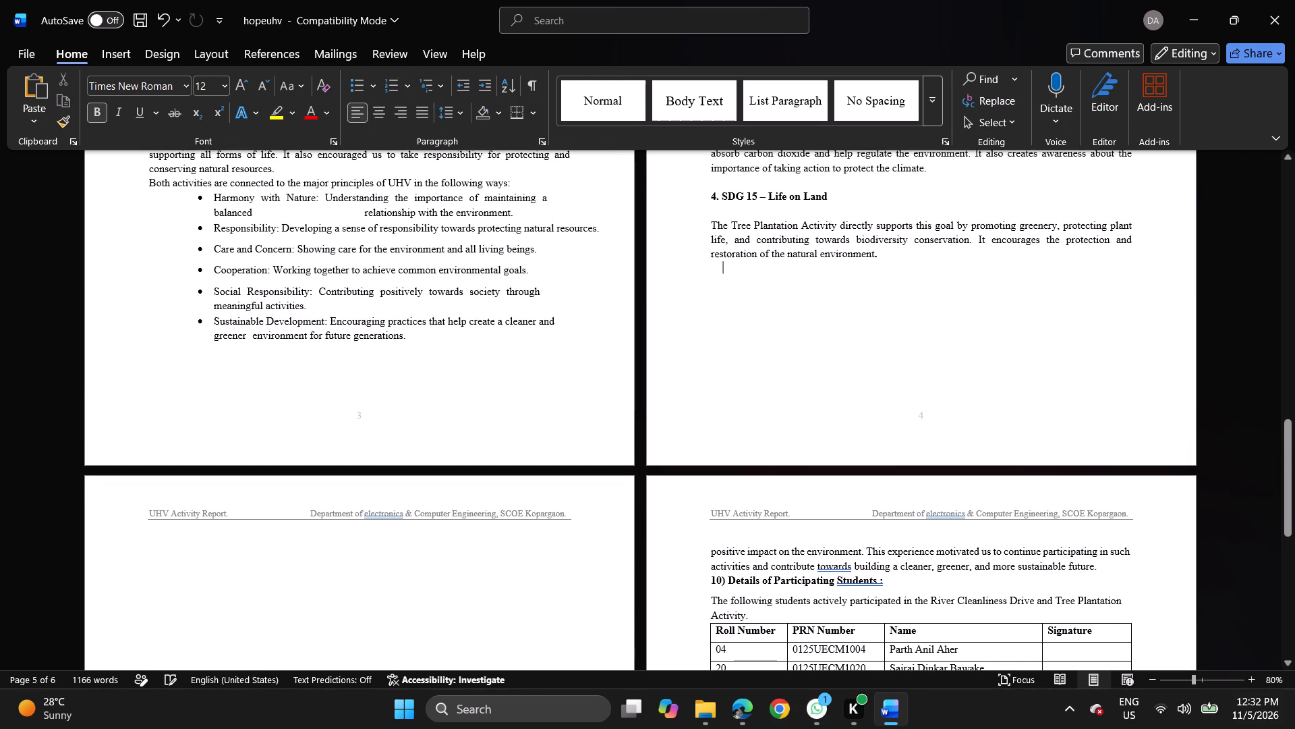
pyautogui.hotkey('ctrl', 'v')
pyautogui.keyDown('ctrl'); pyautogui.click(885, 254); pyautogui.keyUp('ctrl')
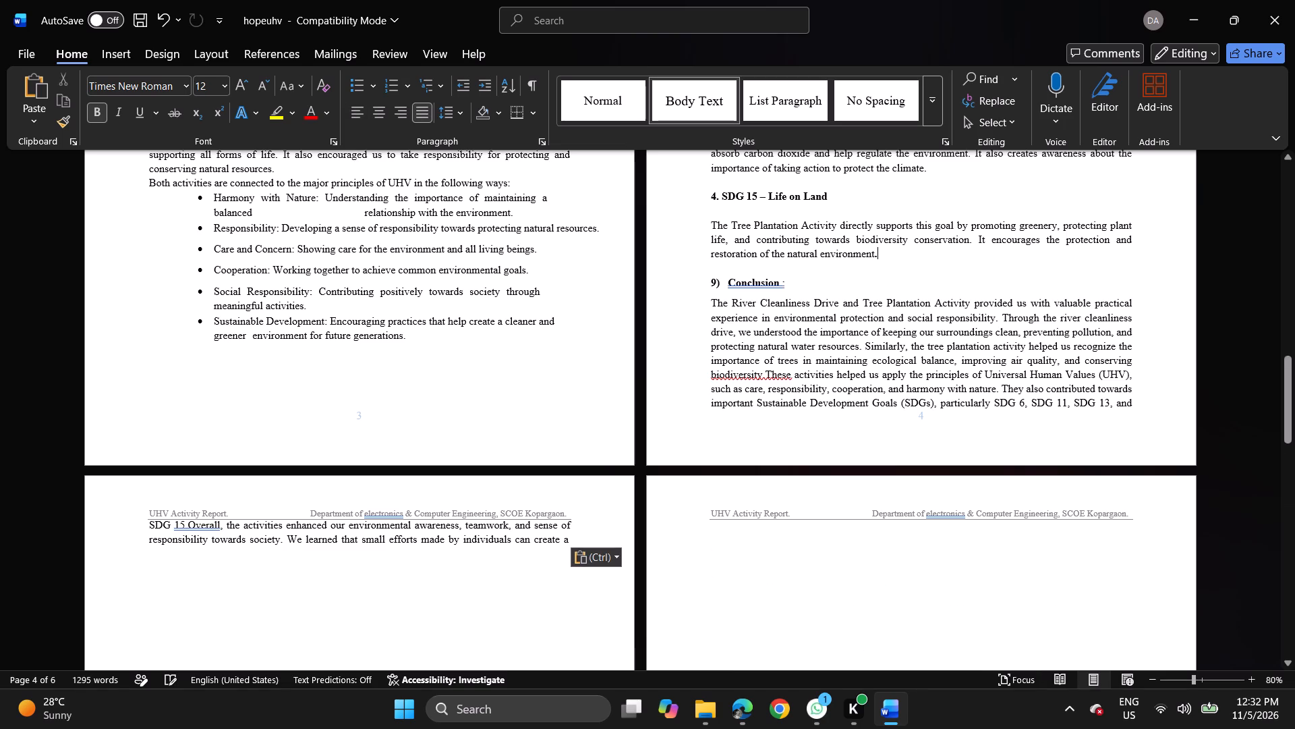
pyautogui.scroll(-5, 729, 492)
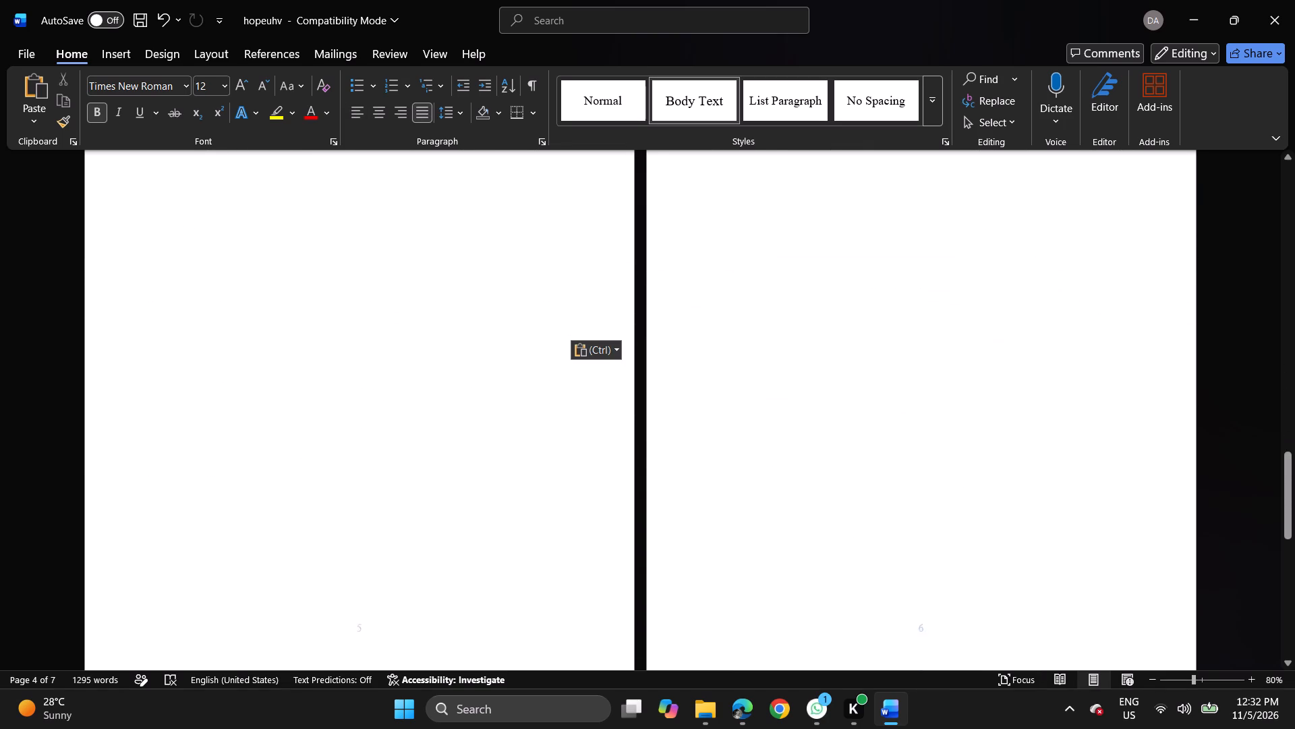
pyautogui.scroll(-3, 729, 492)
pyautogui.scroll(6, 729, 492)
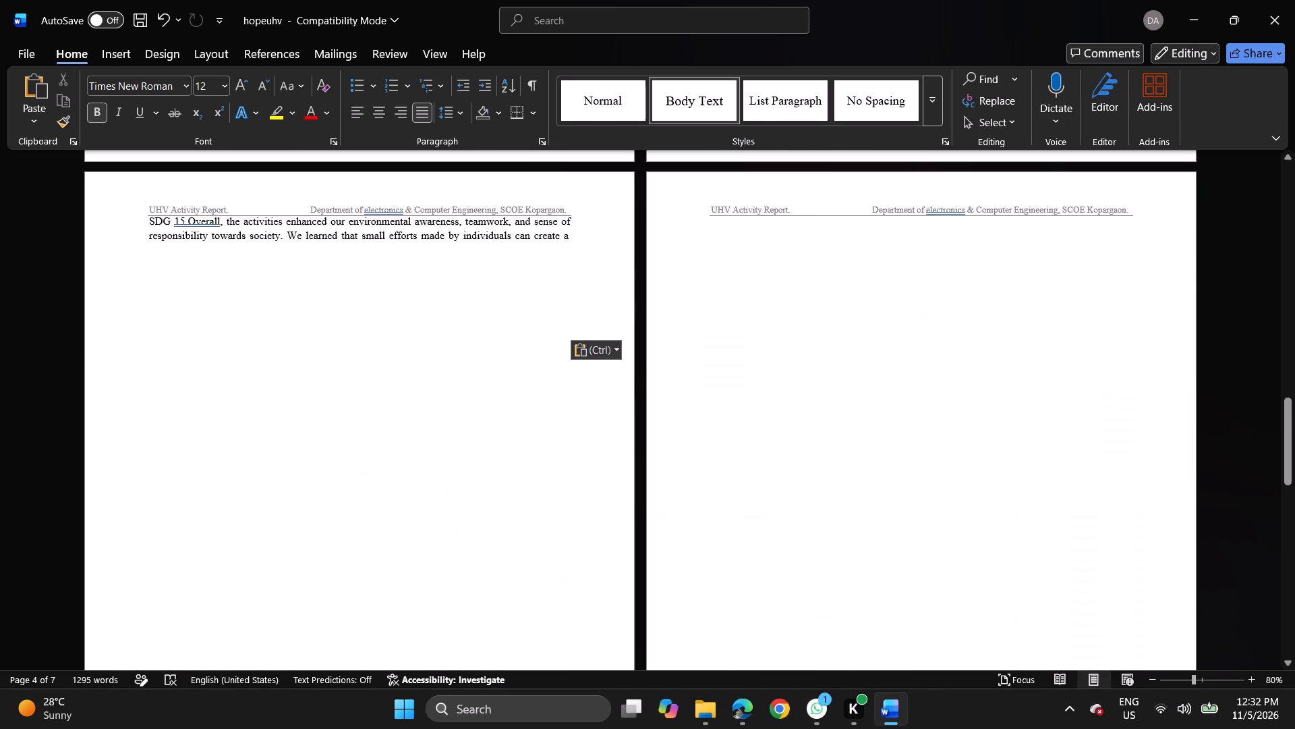
# Remove the blank lines above the "positive impact on the environment" paragraph so it starts at the top of page 6.
pyautogui.scroll(1, 729, 492)
pyautogui.click(763, 497)
pyautogui.press('BackSpace')
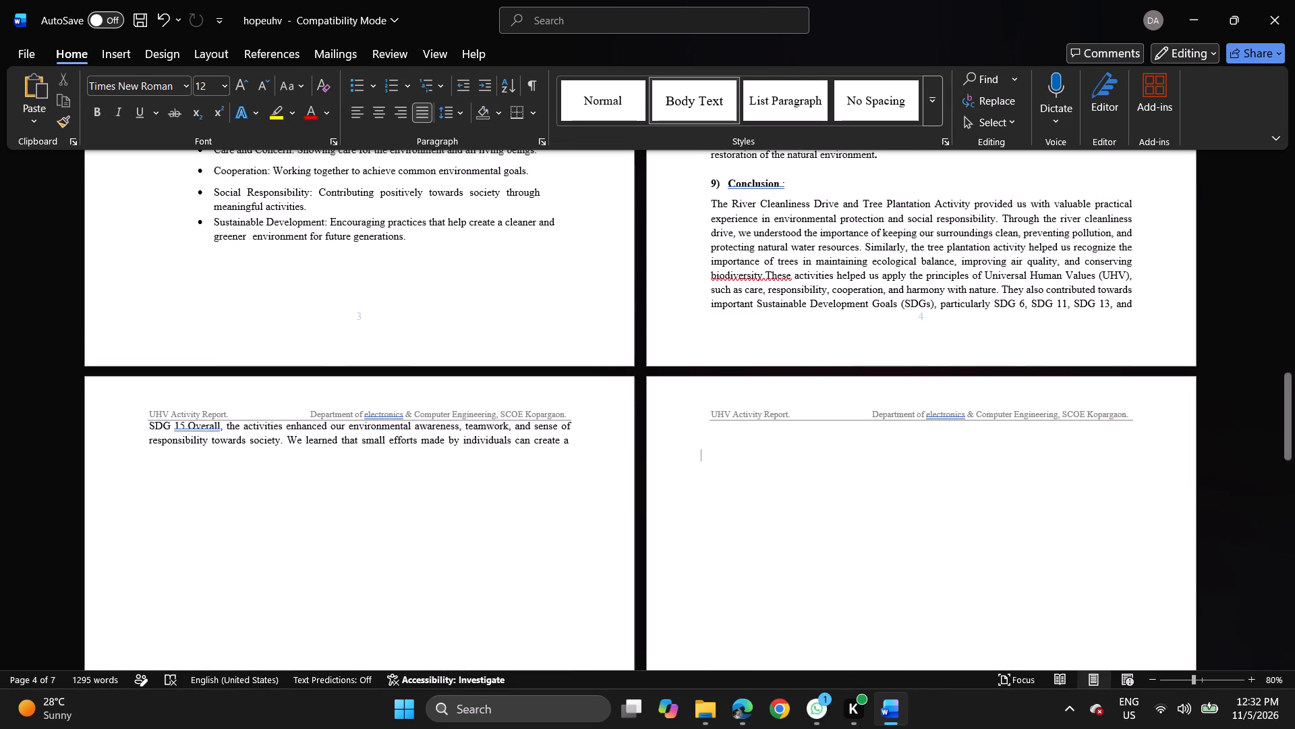
pyautogui.press('BackSpace')
pyautogui.press('Delete')
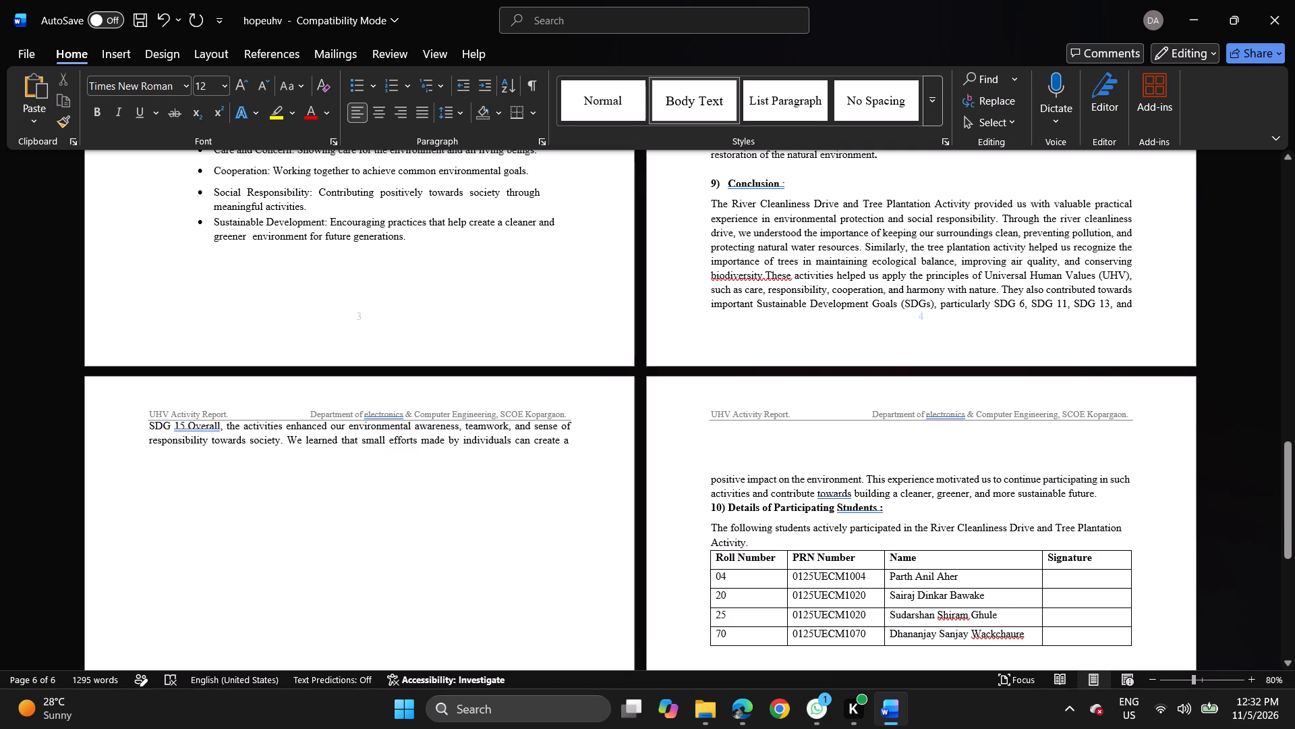
pyautogui.press('BackSpace')
pyautogui.press('BackSpace')
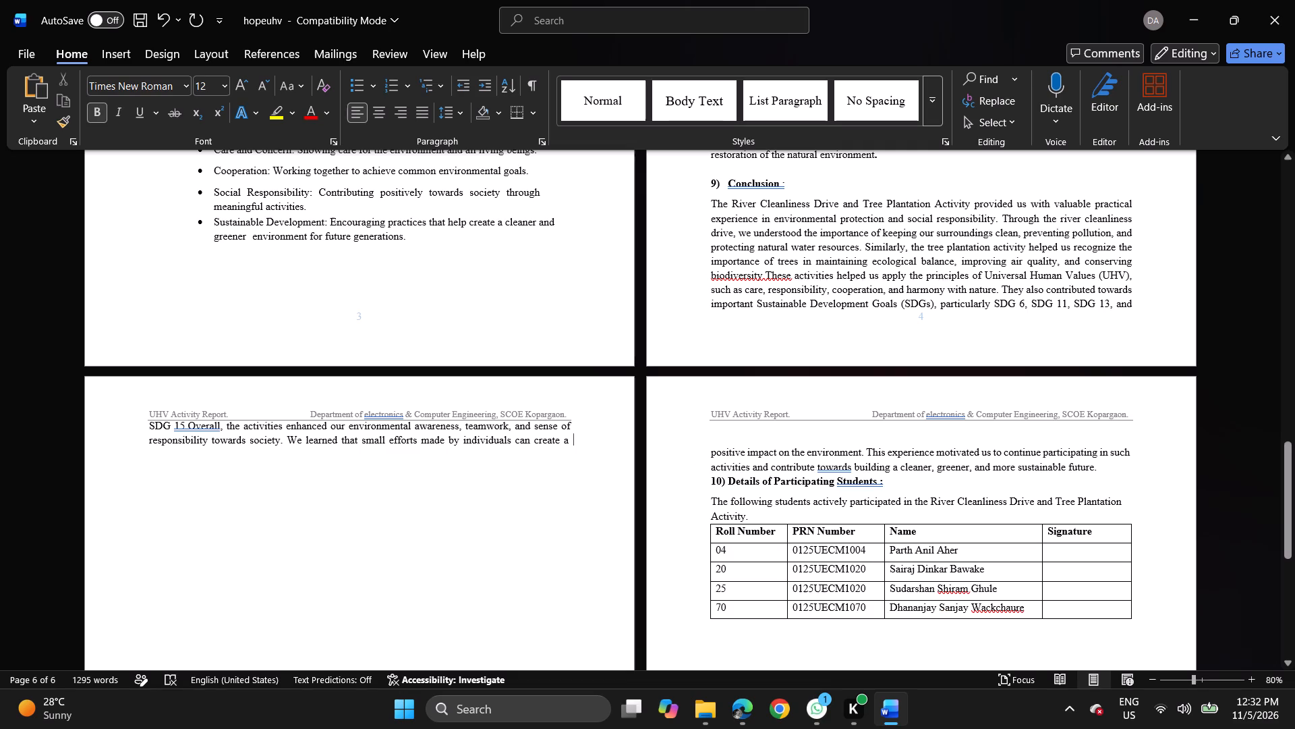
pyautogui.click(727, 431)
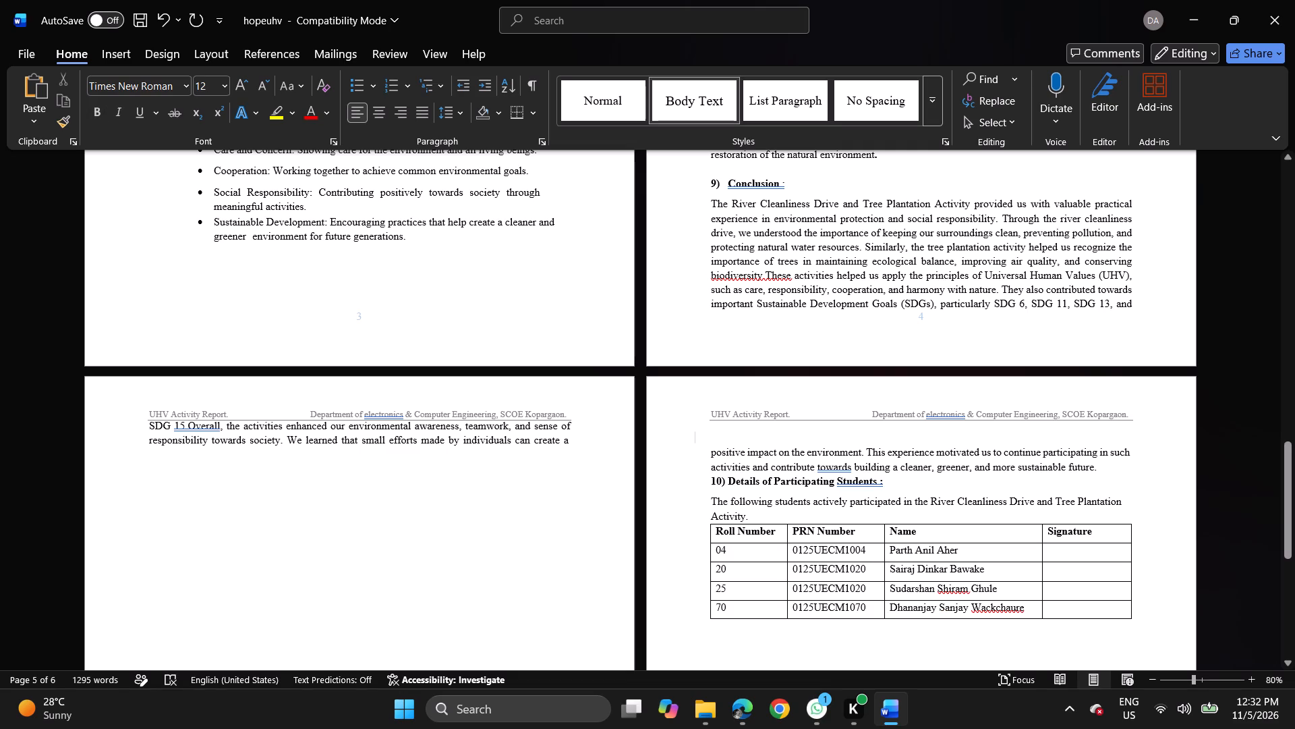
pyautogui.click(708, 452)
pyautogui.press('BackSpace')
pyautogui.press('BackSpace')
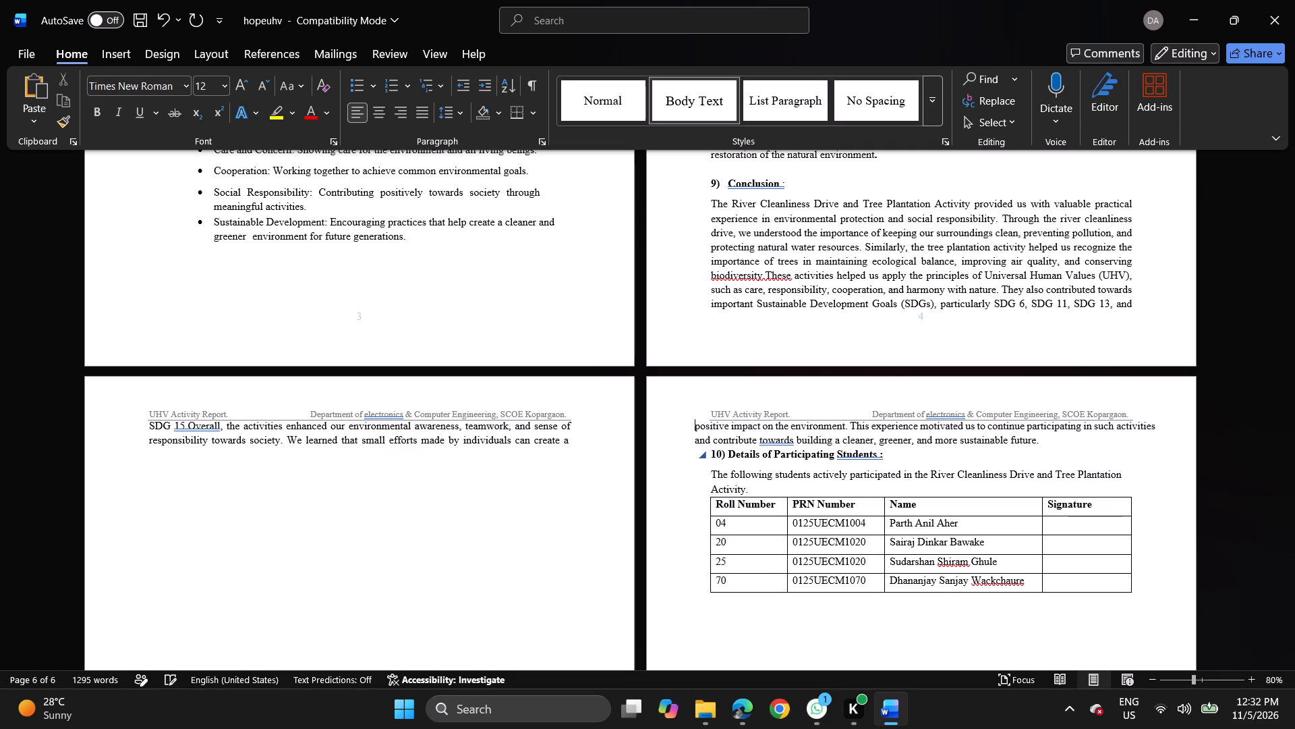
pyautogui.press('BackSpace')
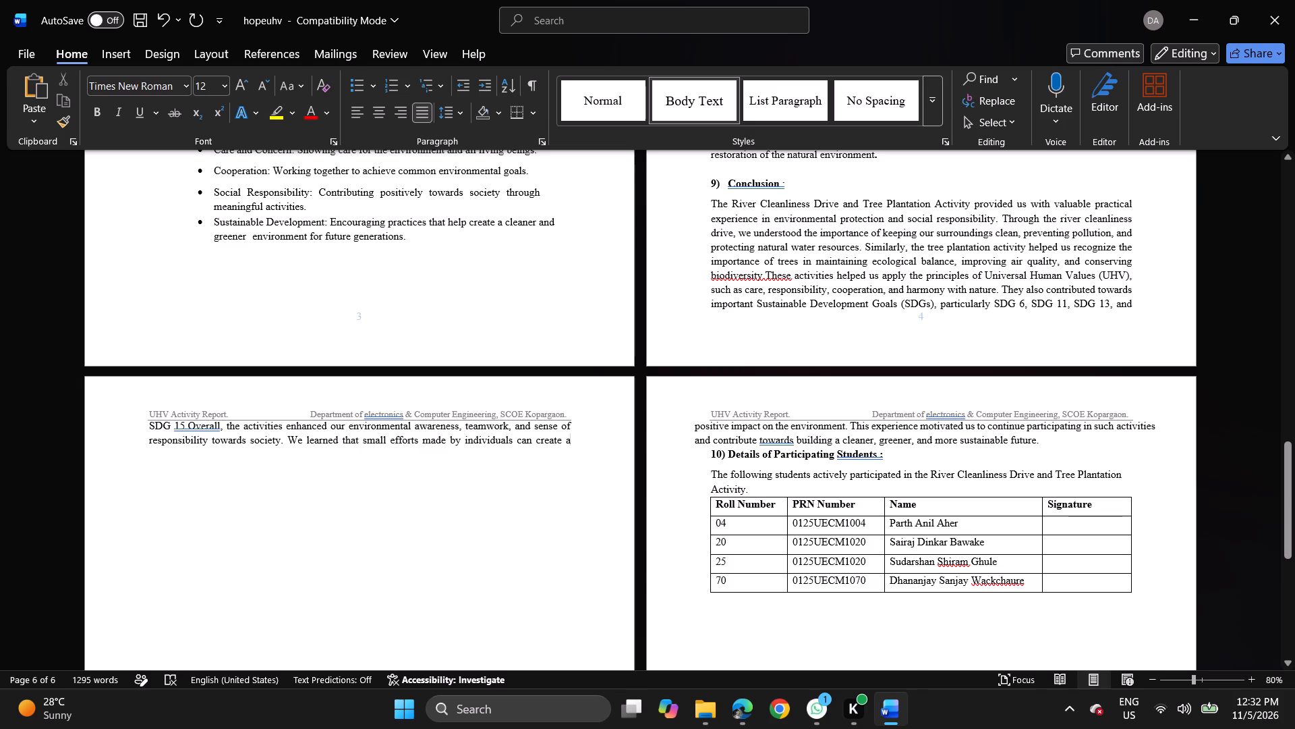
# Move the remaining Conclusion text and the "Details of Participating Students" section with its table from page 6 to below the Conclusion text on page 5.
pyautogui.moveTo(691, 425); pyautogui.dragTo(1149, 605)
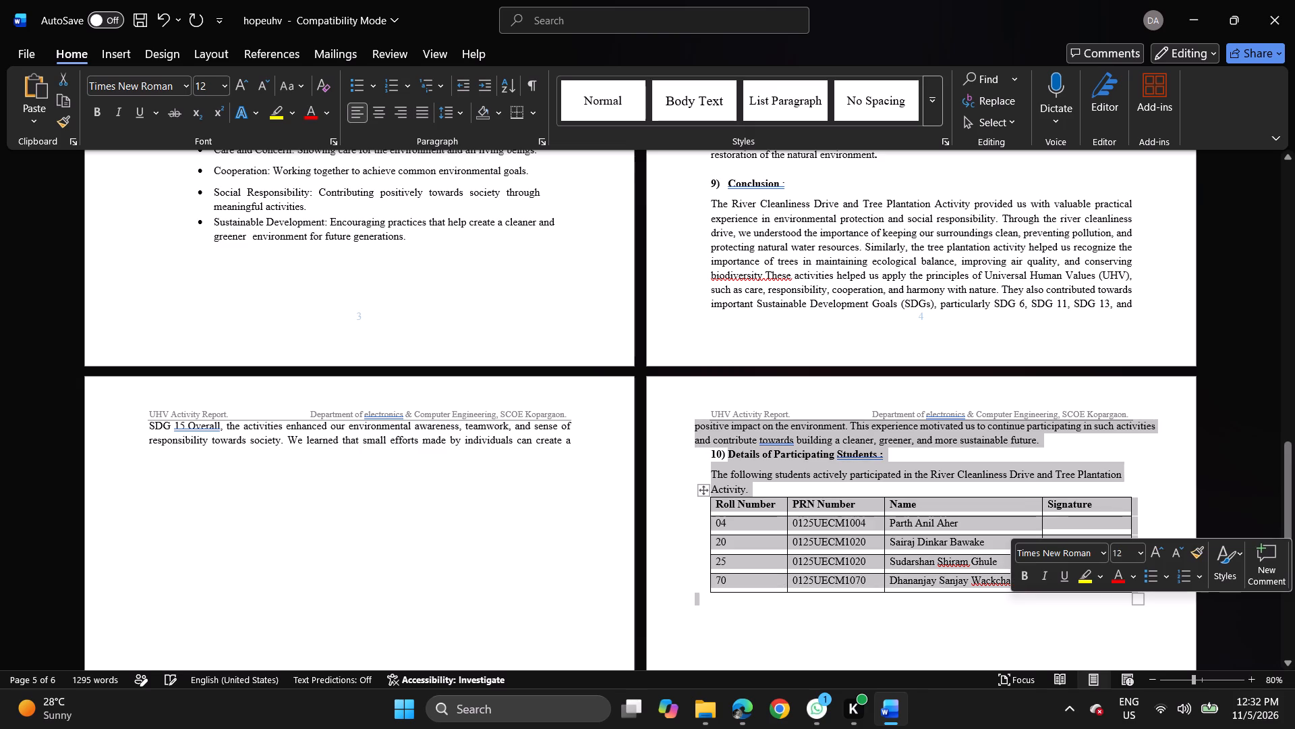
pyautogui.rightClick(818, 453)
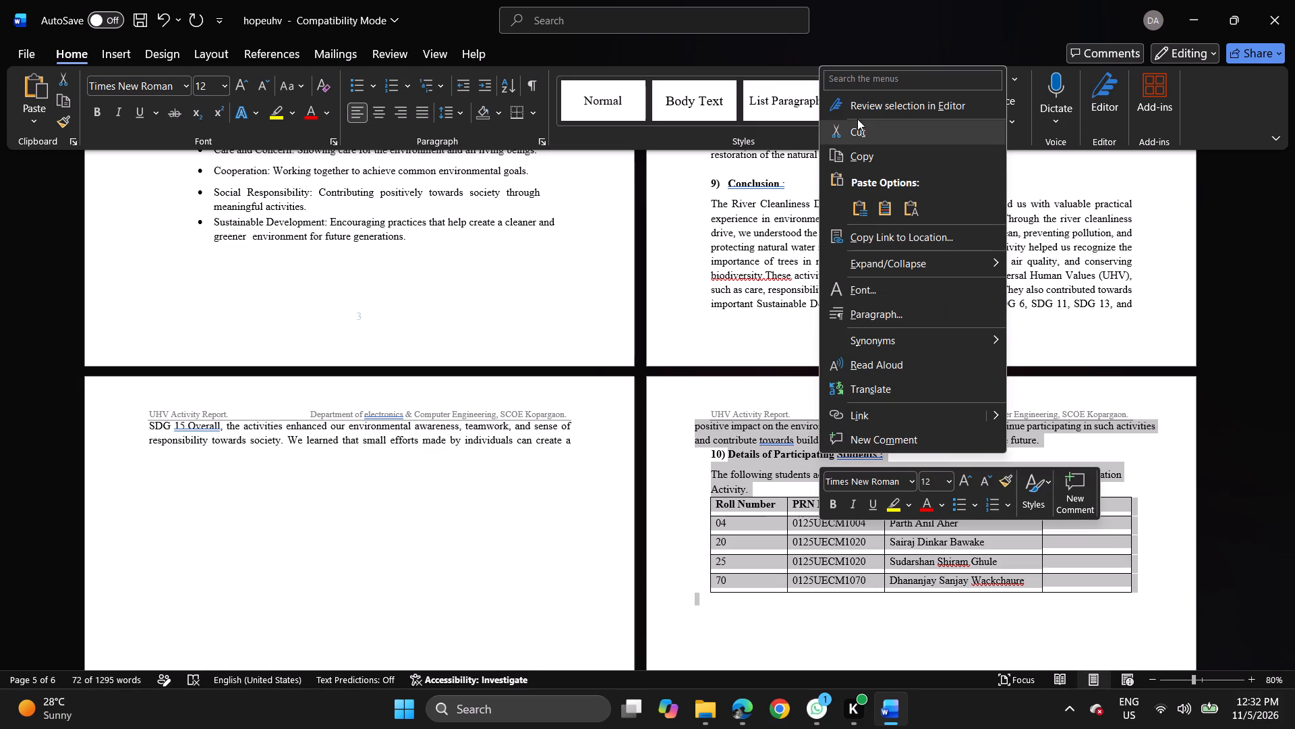
pyautogui.click(853, 126)
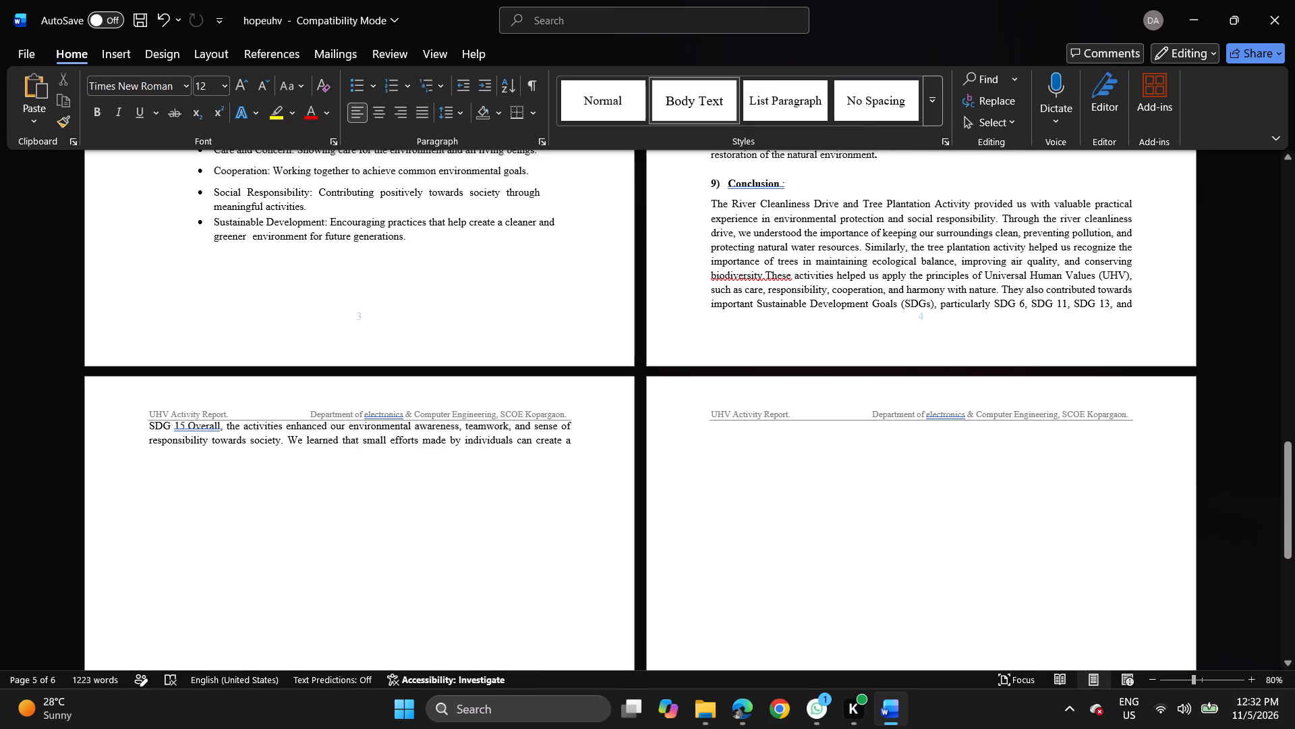
pyautogui.press('BackSpace')
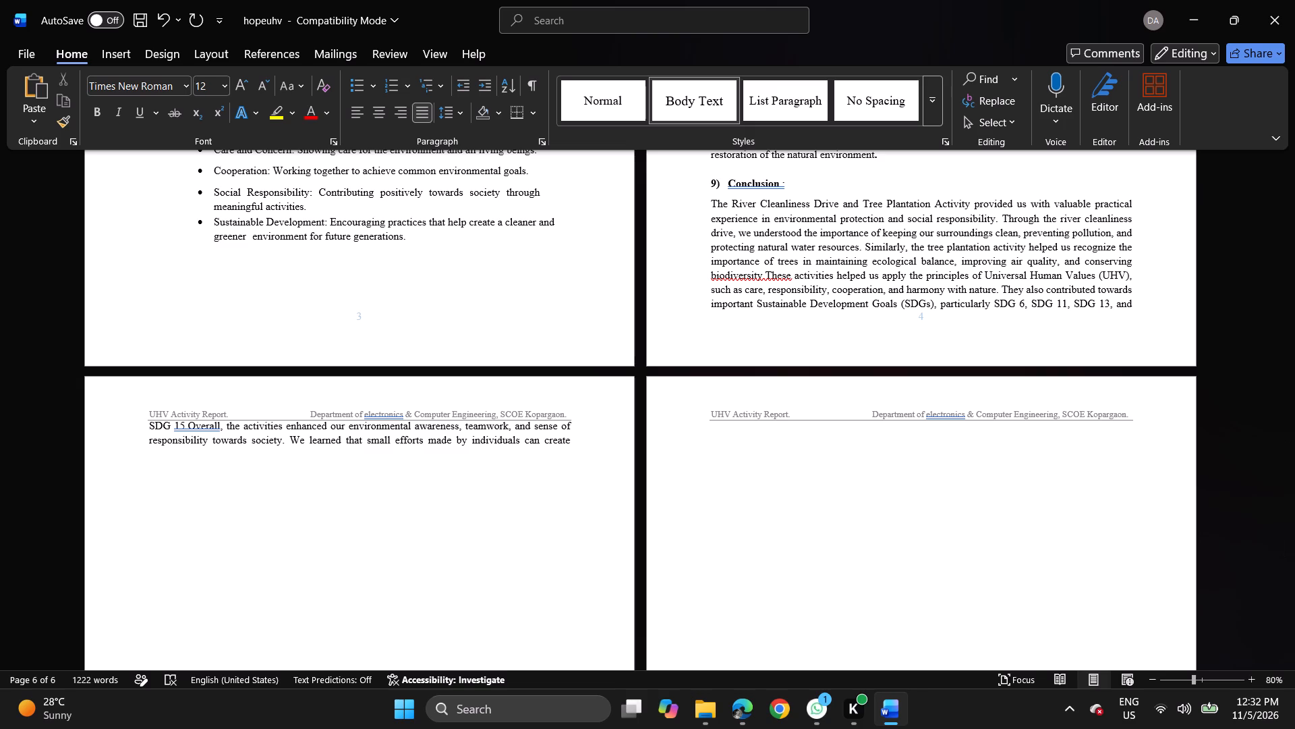
pyautogui.press('Return')
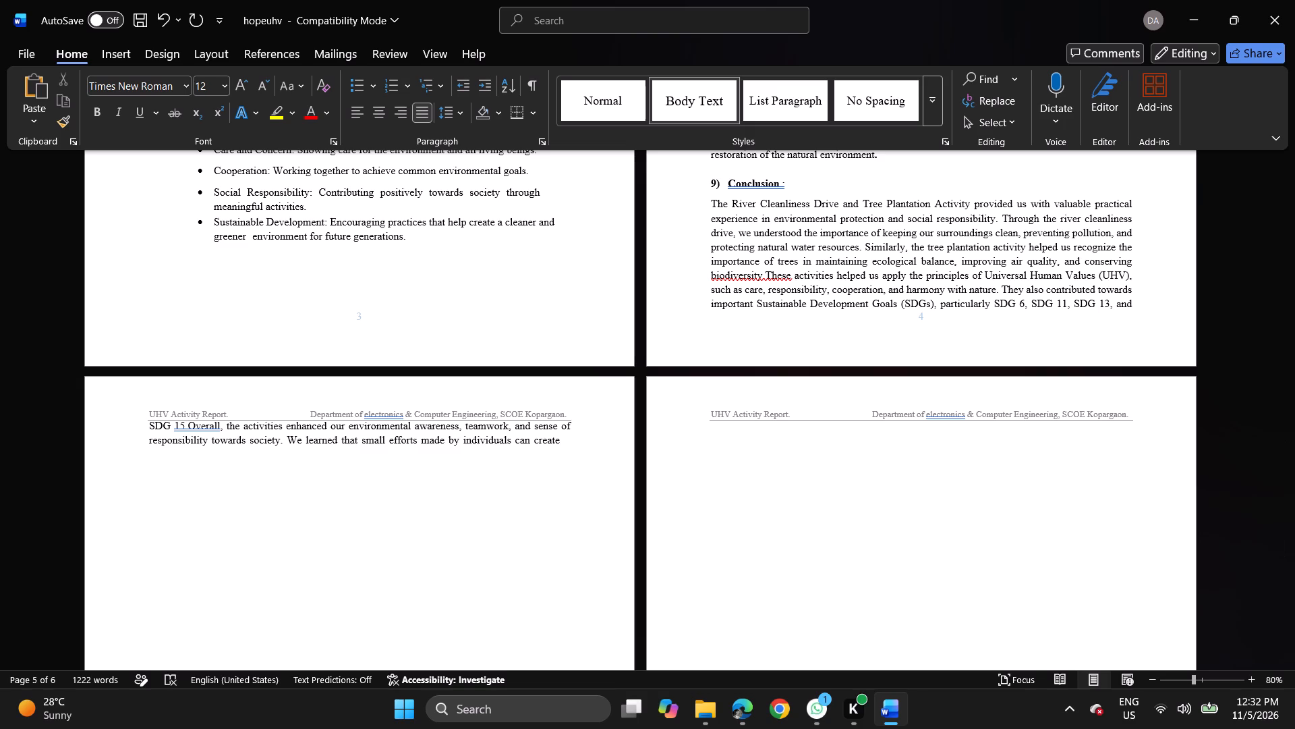
pyautogui.press('Return')
pyautogui.hotkey('ctrl', 'v')
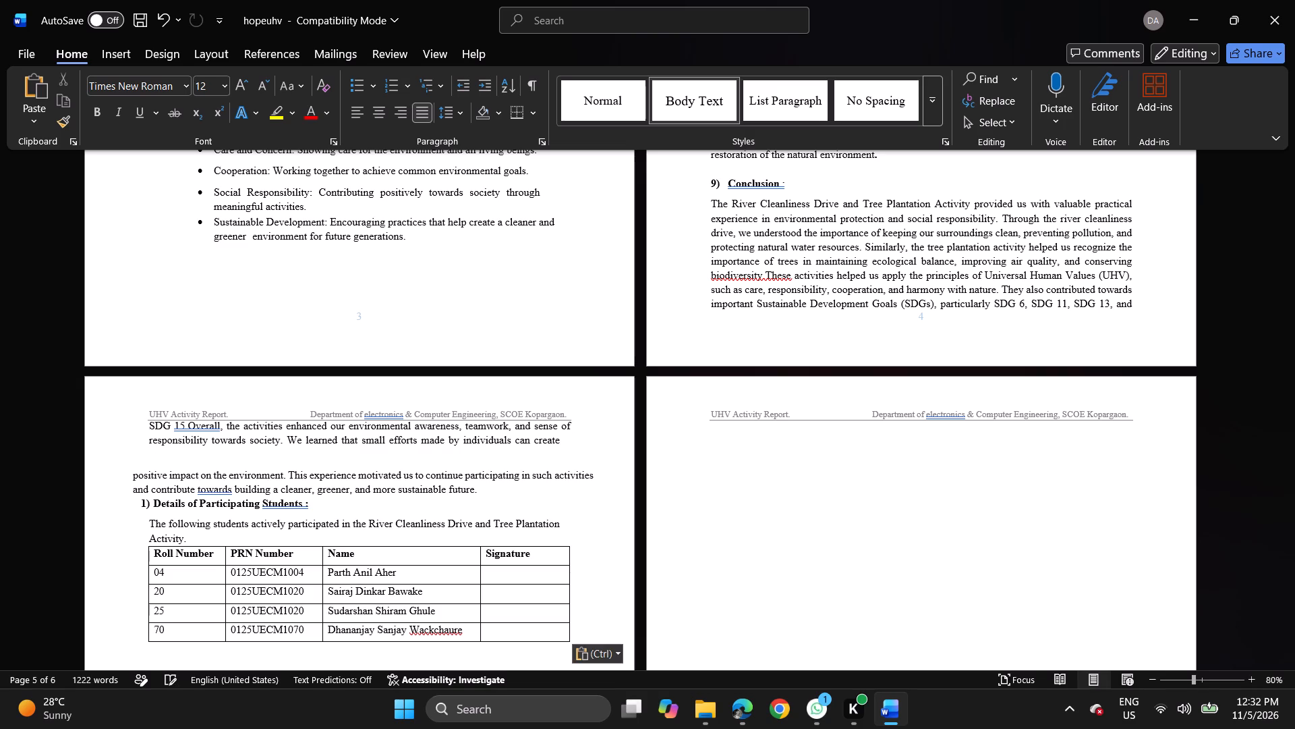
# Remove the gap before "positive impact on the environment" so it directly follows the Conclusion text on page 5.
pyautogui.click(132, 473)
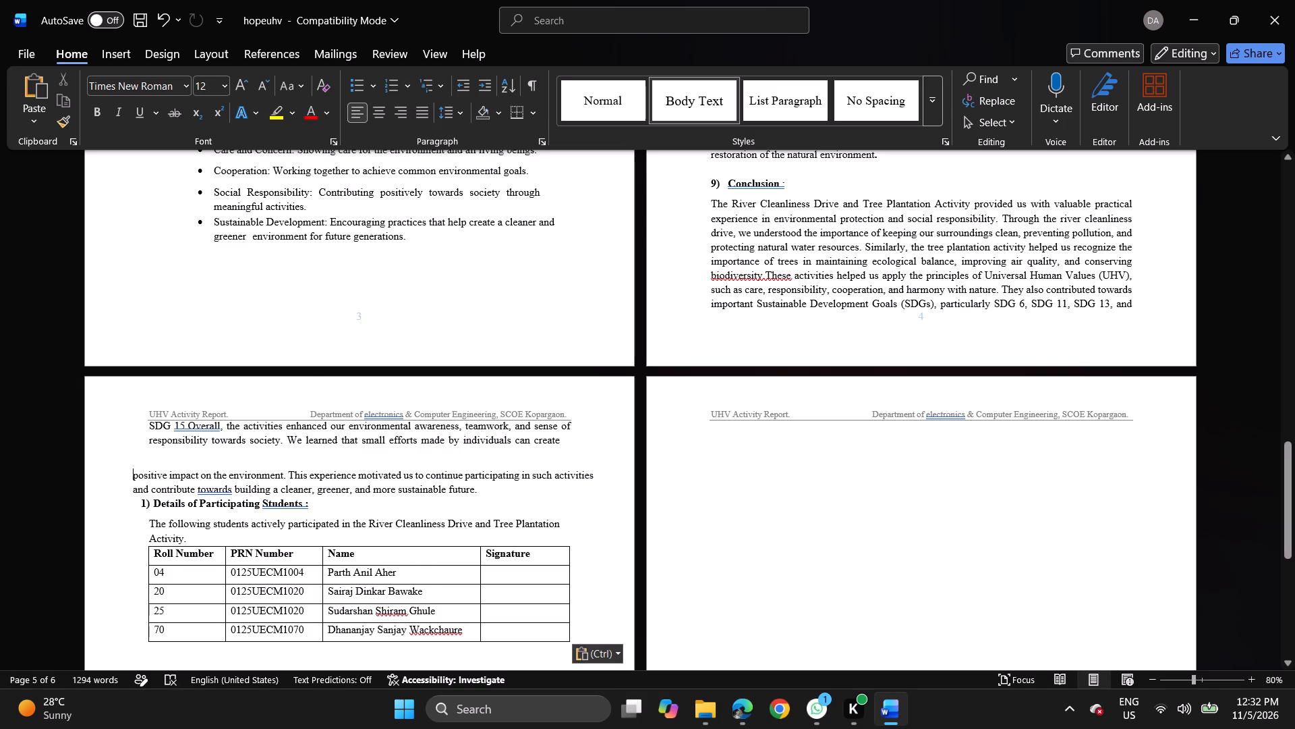
pyautogui.press('BackSpace')
pyautogui.press('BackSpace')
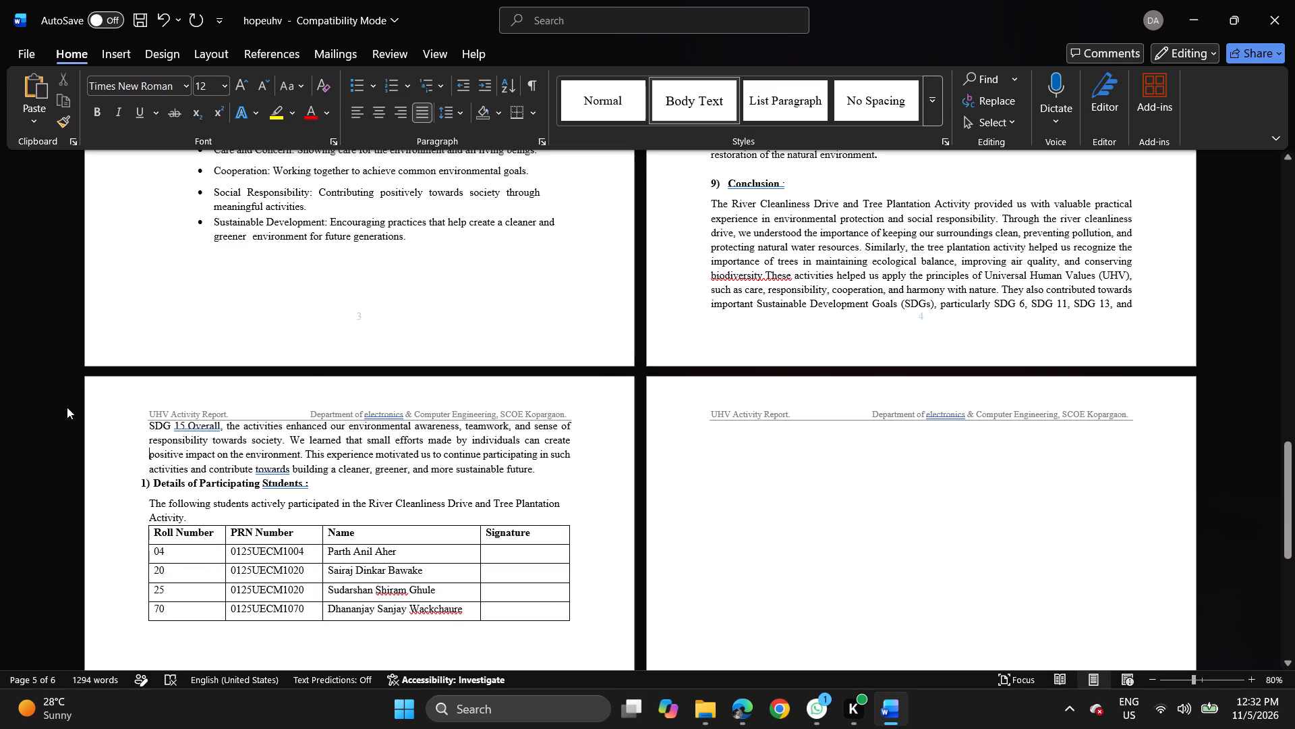
# Replace the automatic number of the "Details of Participating Students" heading with a manually entered "1)" preceded by spaces.
pyautogui.click(135, 485)
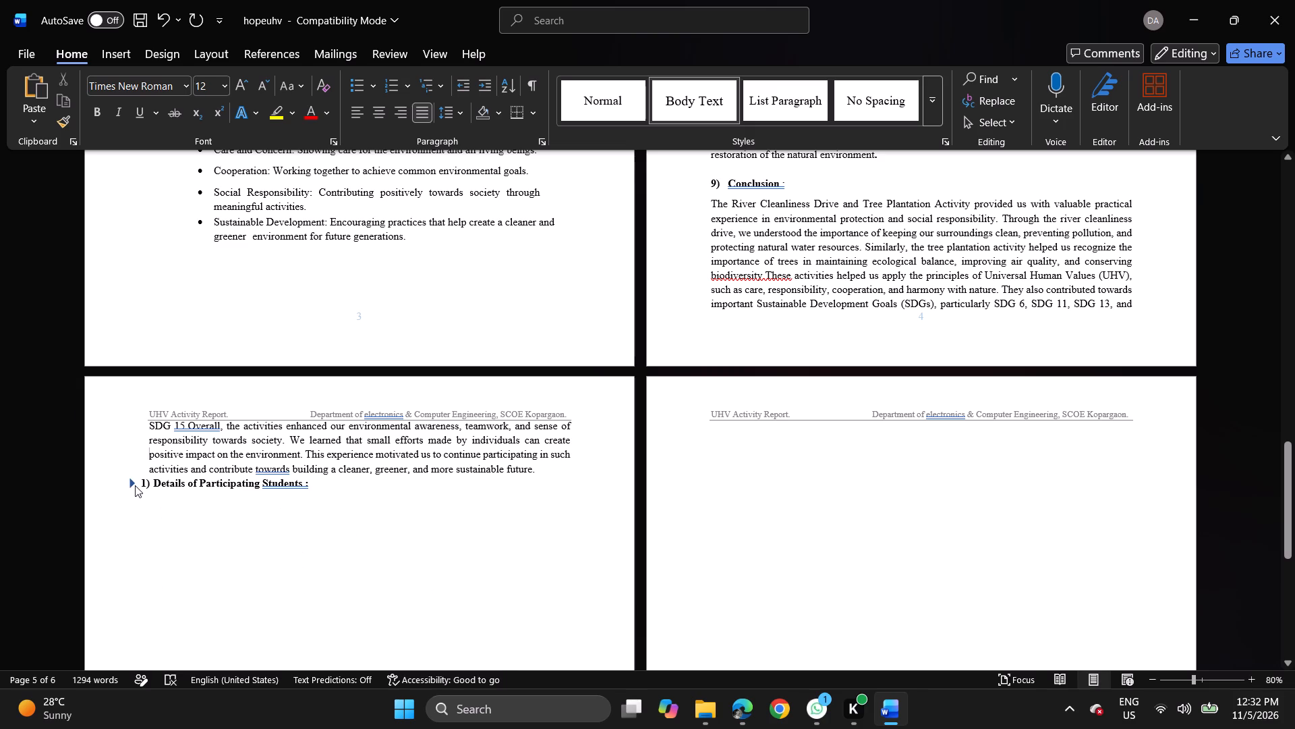
pyautogui.click(135, 485)
pyautogui.click(142, 485)
pyautogui.press('space')
pyautogui.press('space')
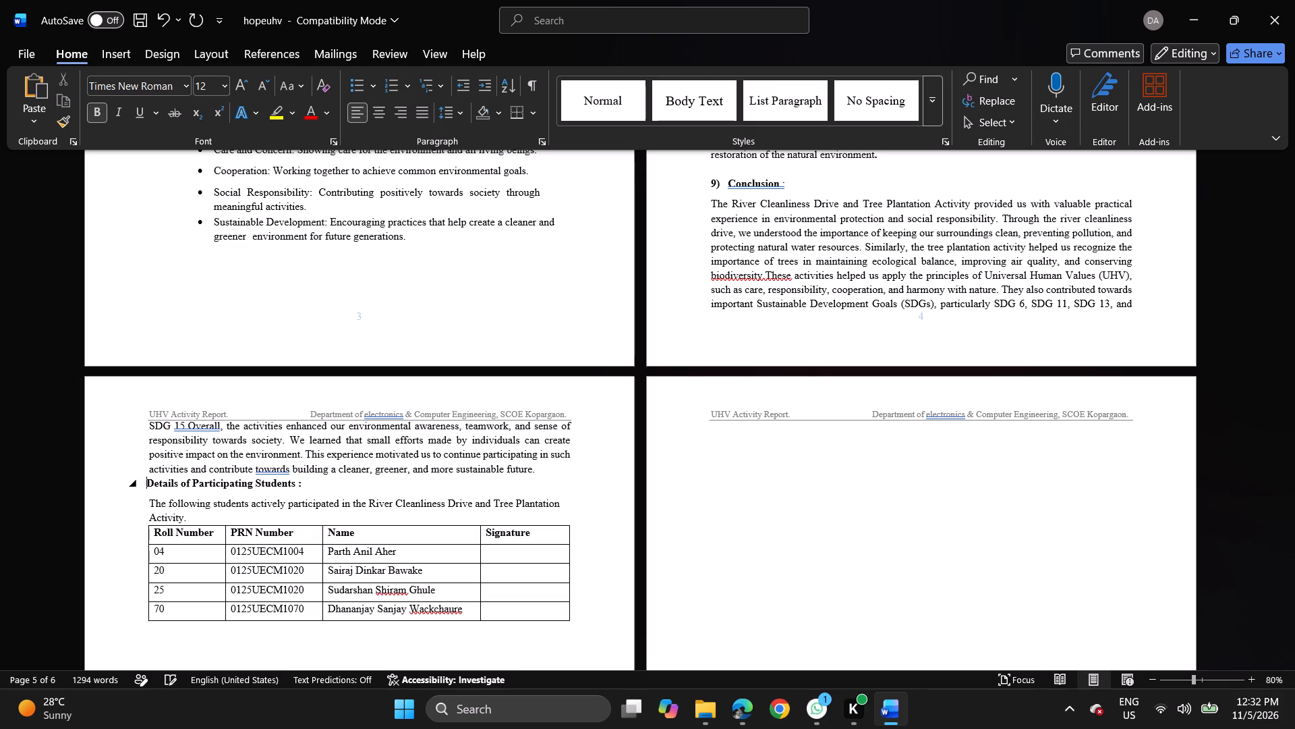
pyautogui.press('space')
pyautogui.press('space')
pyautogui.press('1')
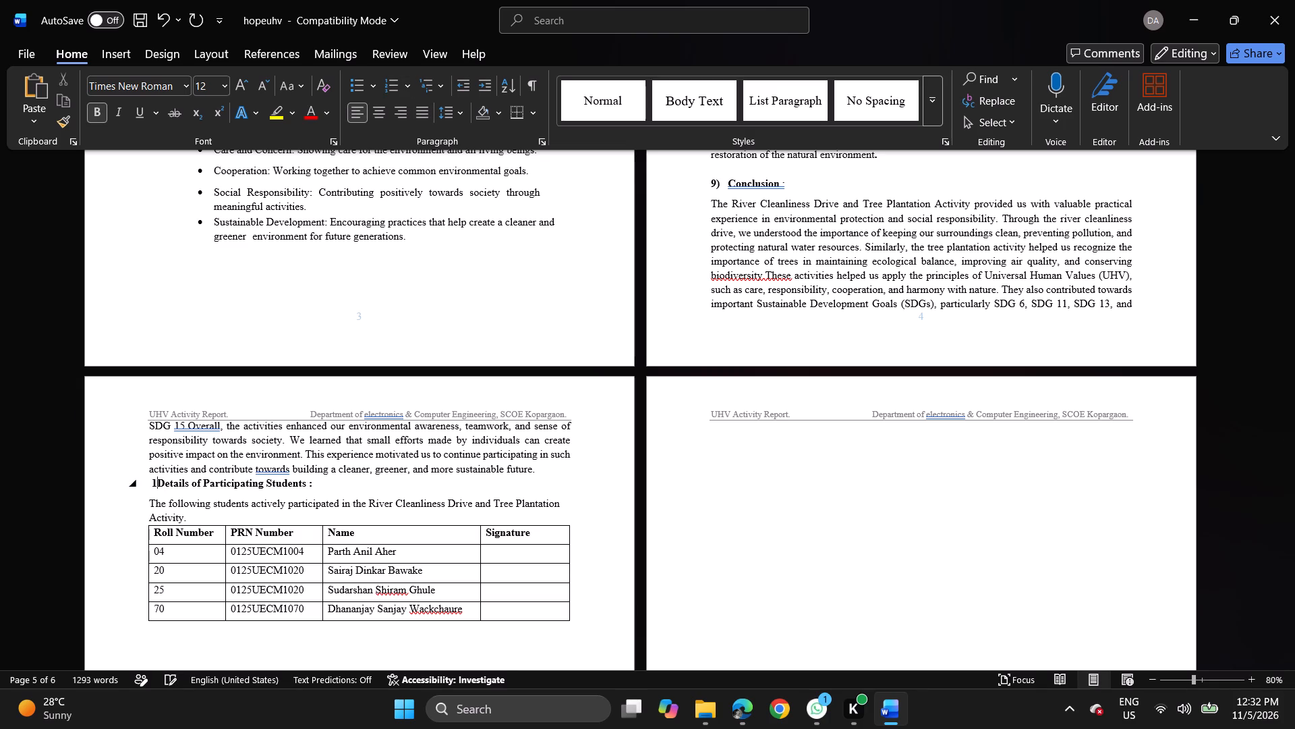
pyautogui.press('BackSpace')
pyautogui.press('BackSpace')
pyautogui.press('1')
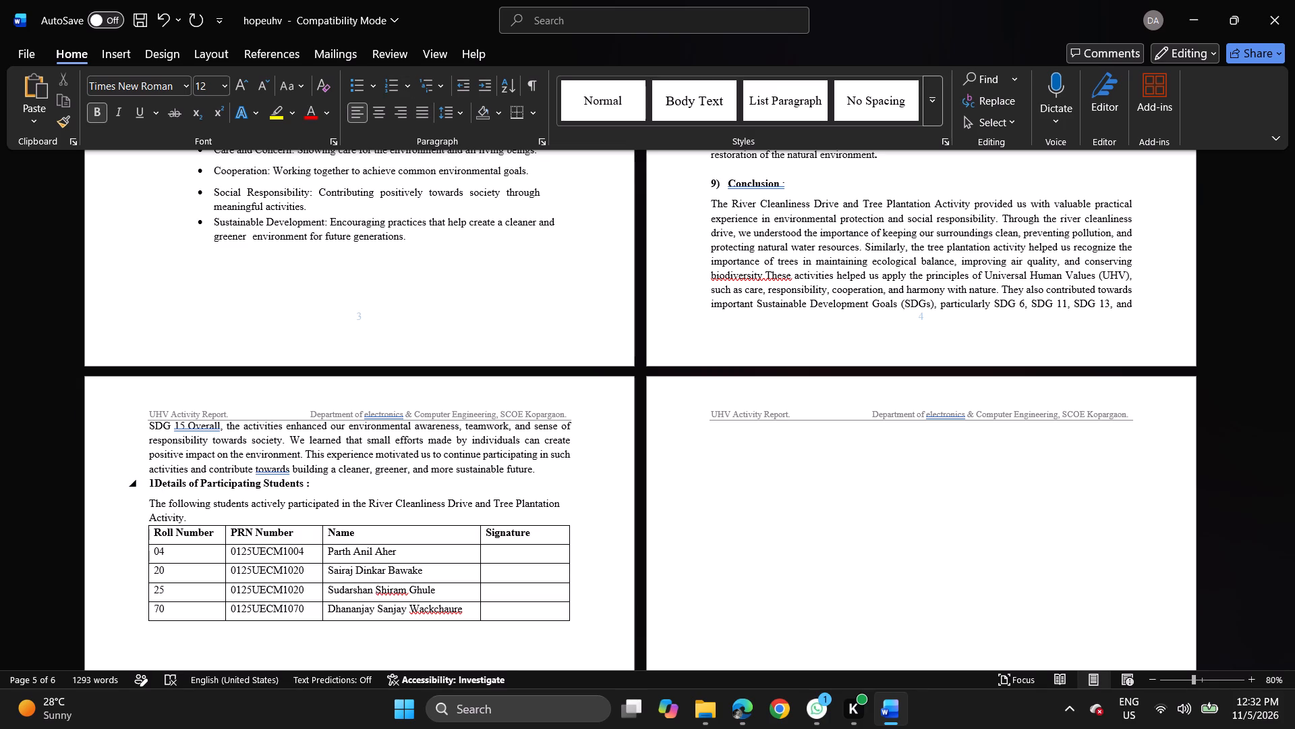
pyautogui.hotkey('shift', ')')
# Insert a blank line above the "Details of Participating Students" heading and indent it with three spaces to align with the text below.
pyautogui.scroll(-1, 192, 560)
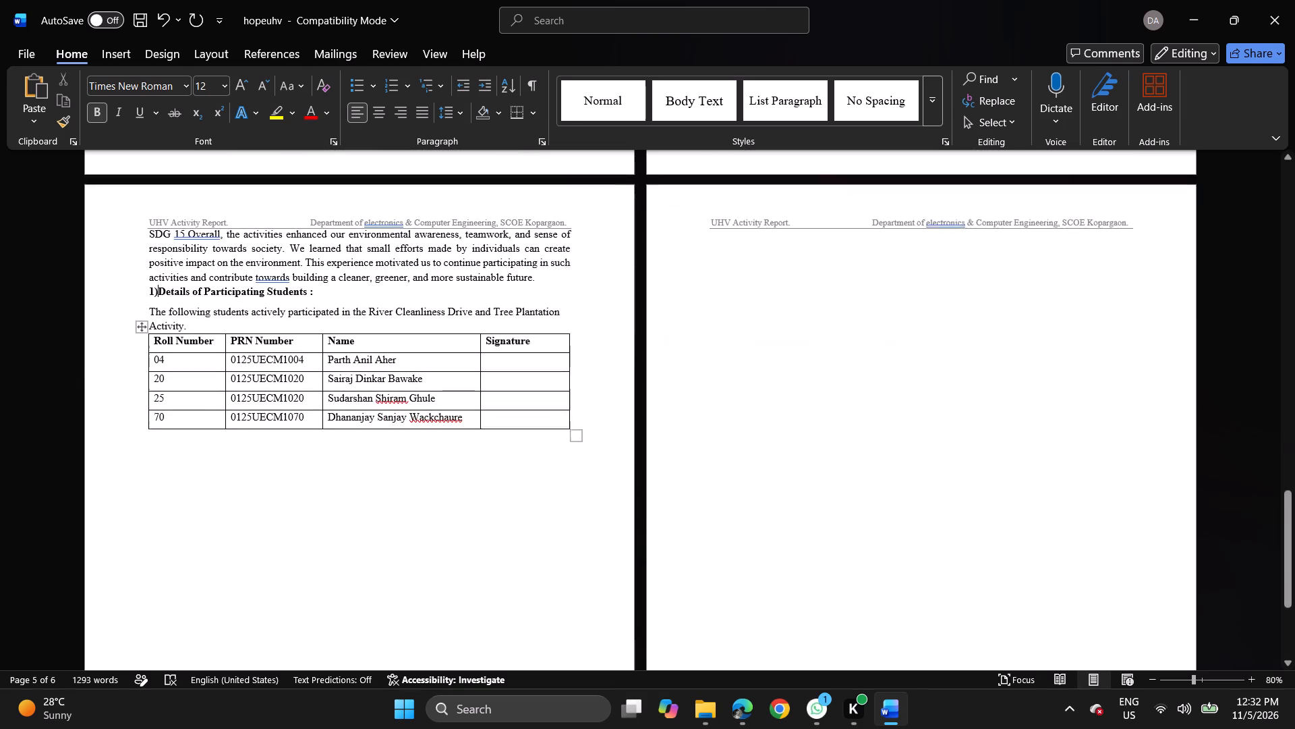
pyautogui.scroll(-1, 192, 560)
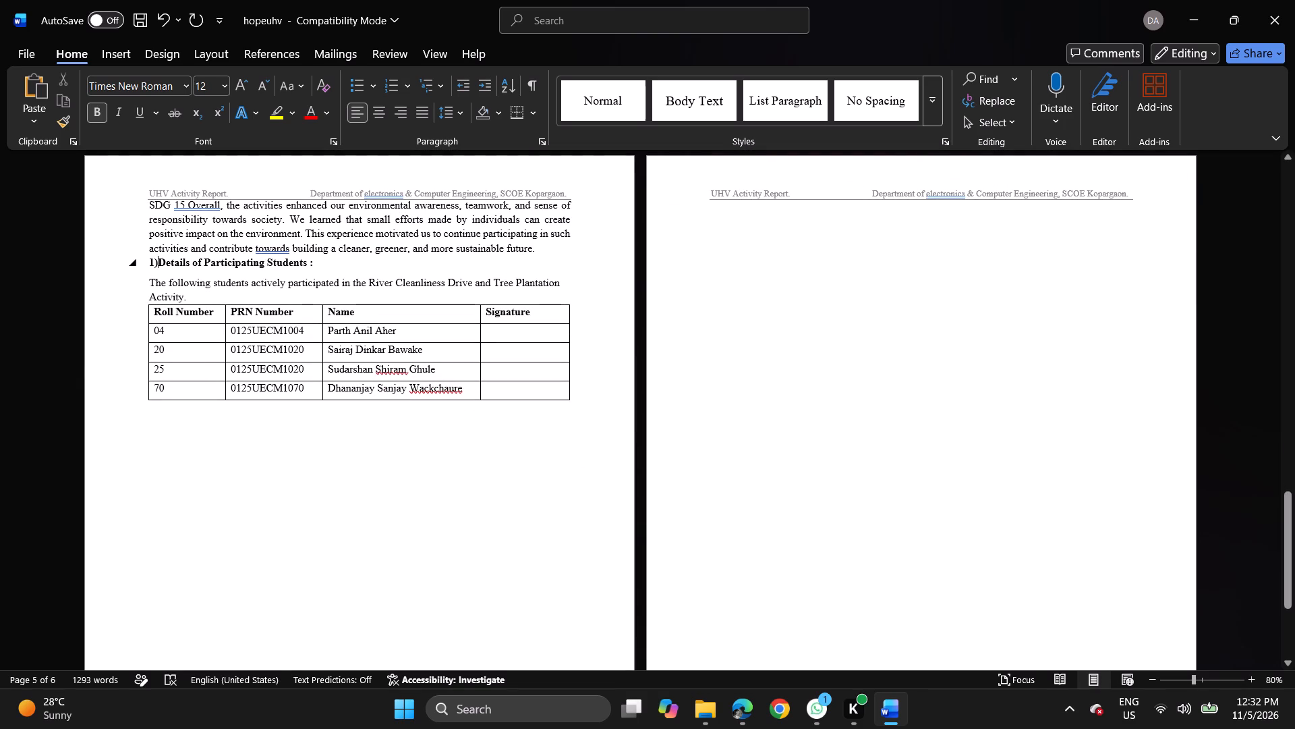
pyautogui.click(150, 267)
pyautogui.press('Return')
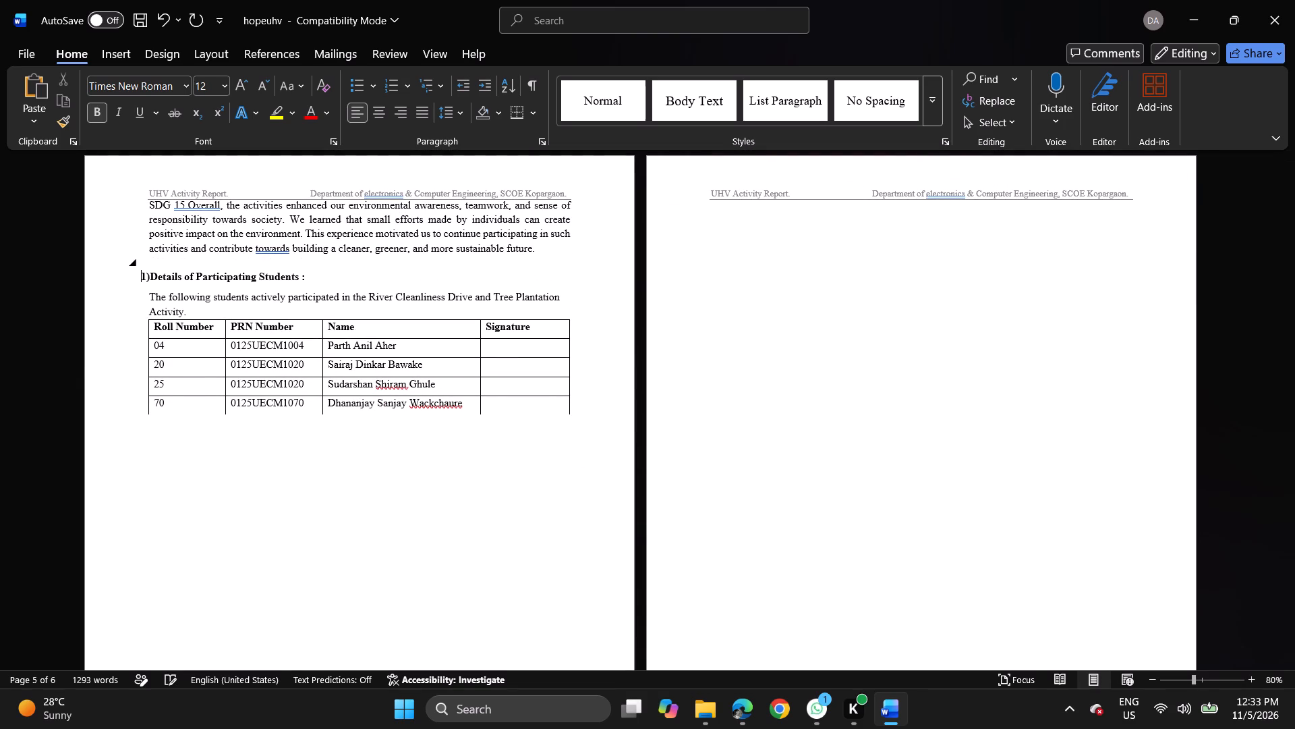
pyautogui.press('space')
pyautogui.press('space')
pyautogui.press('space')
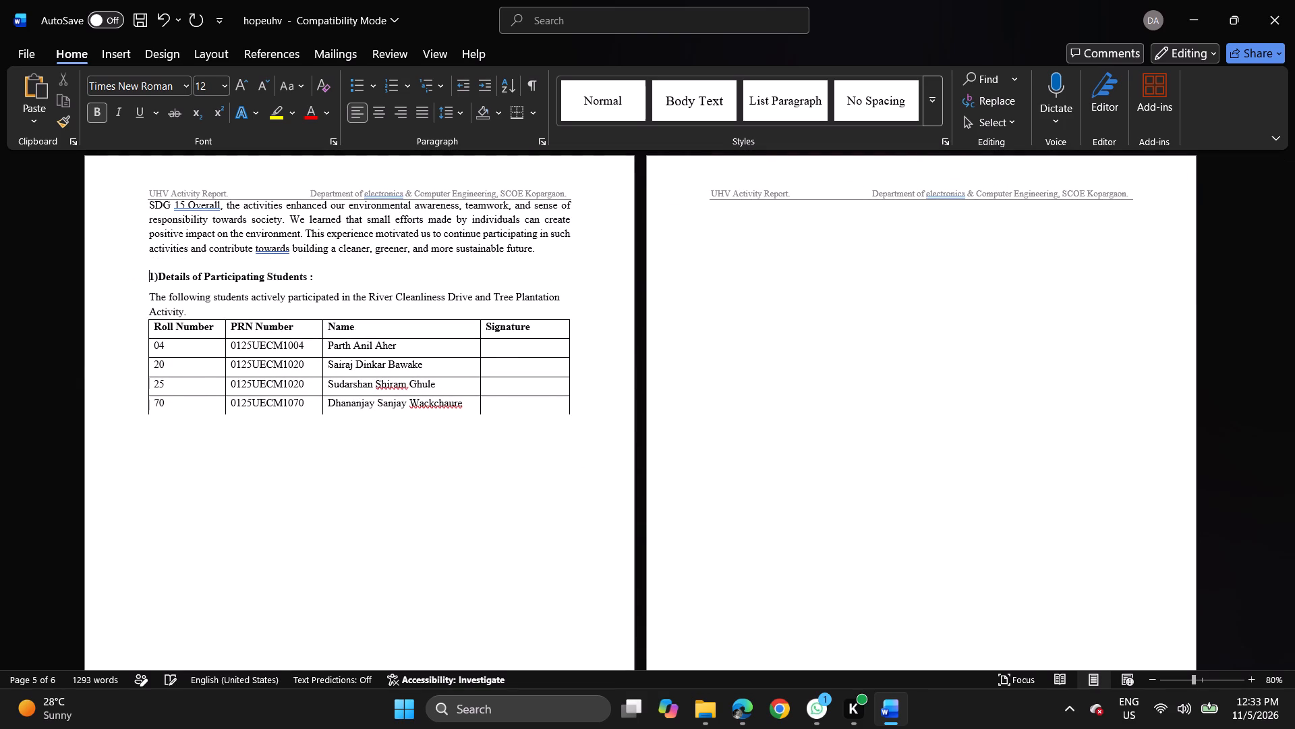
pyautogui.press('space')
pyautogui.press('BackSpace')
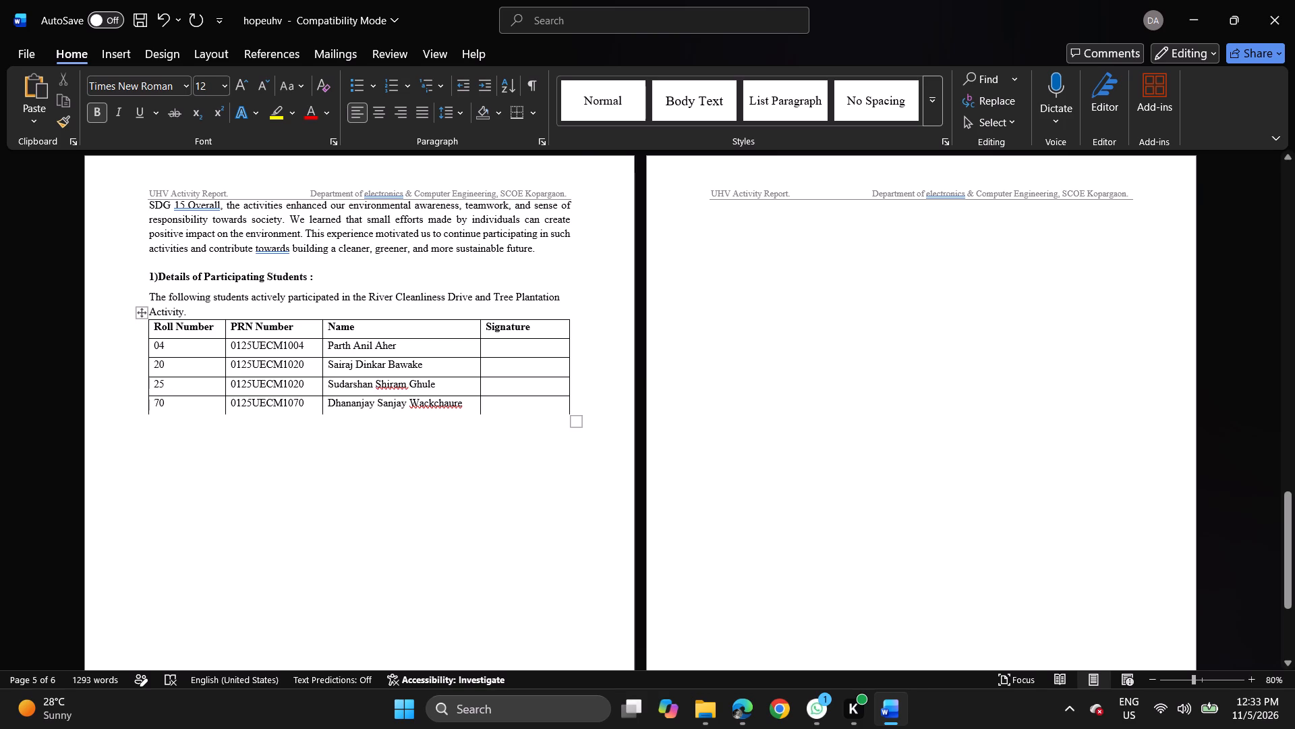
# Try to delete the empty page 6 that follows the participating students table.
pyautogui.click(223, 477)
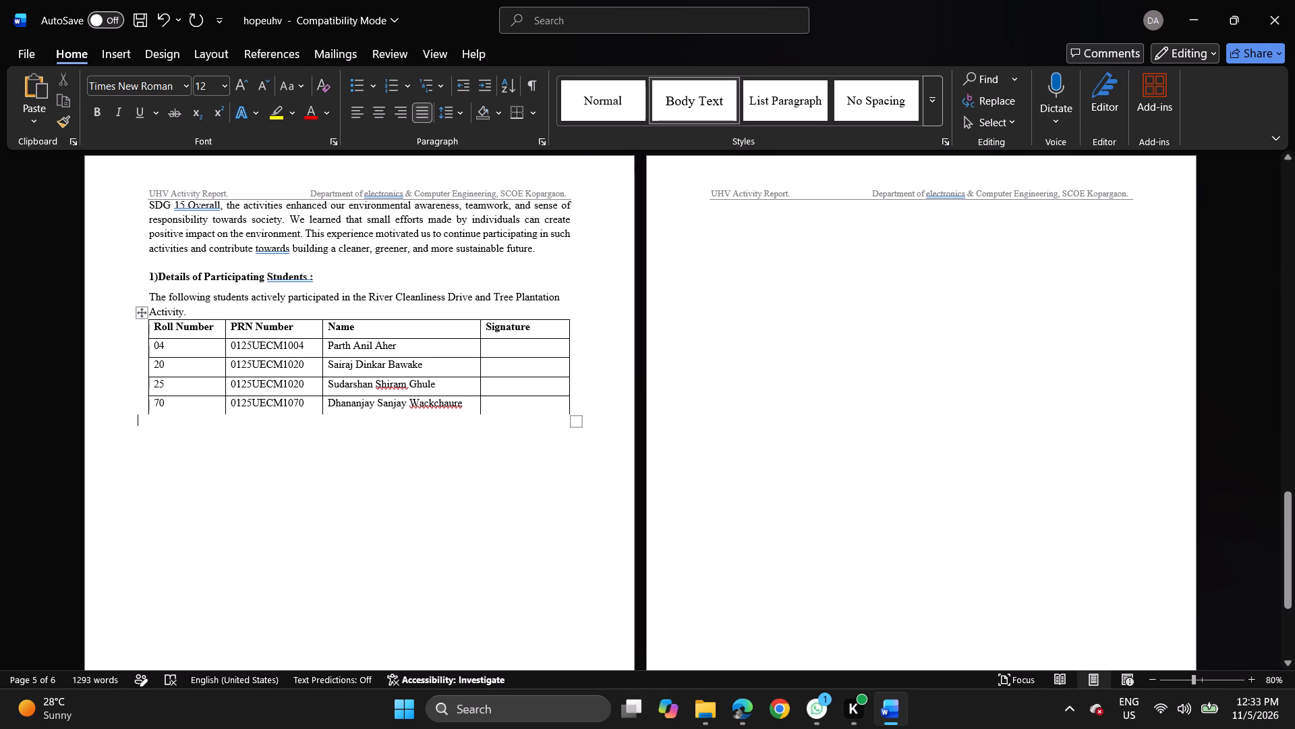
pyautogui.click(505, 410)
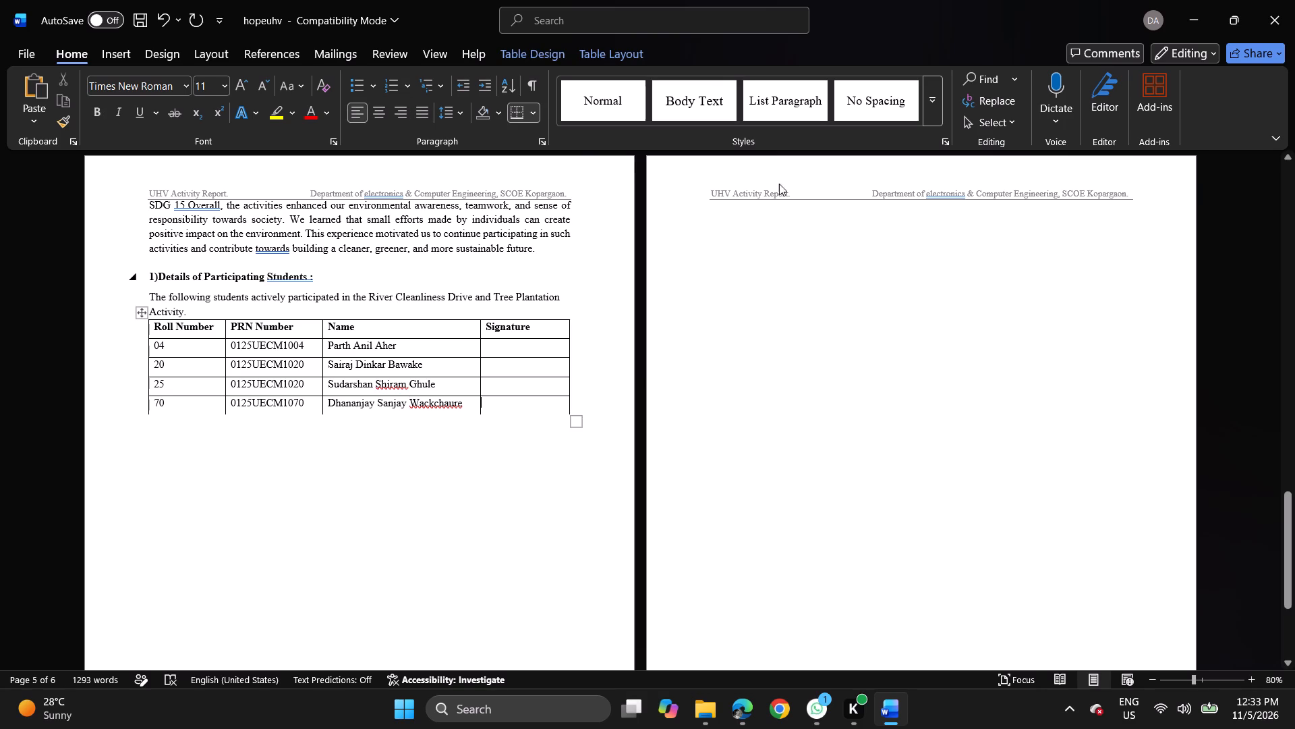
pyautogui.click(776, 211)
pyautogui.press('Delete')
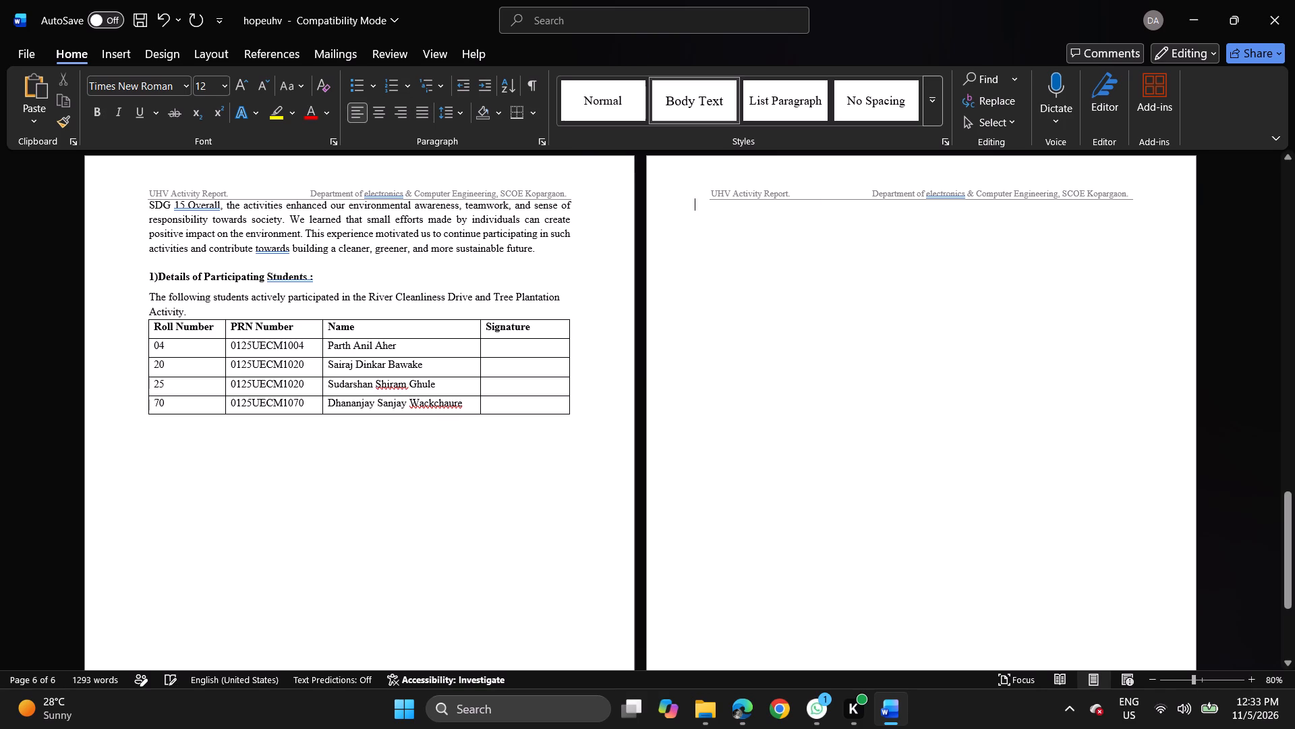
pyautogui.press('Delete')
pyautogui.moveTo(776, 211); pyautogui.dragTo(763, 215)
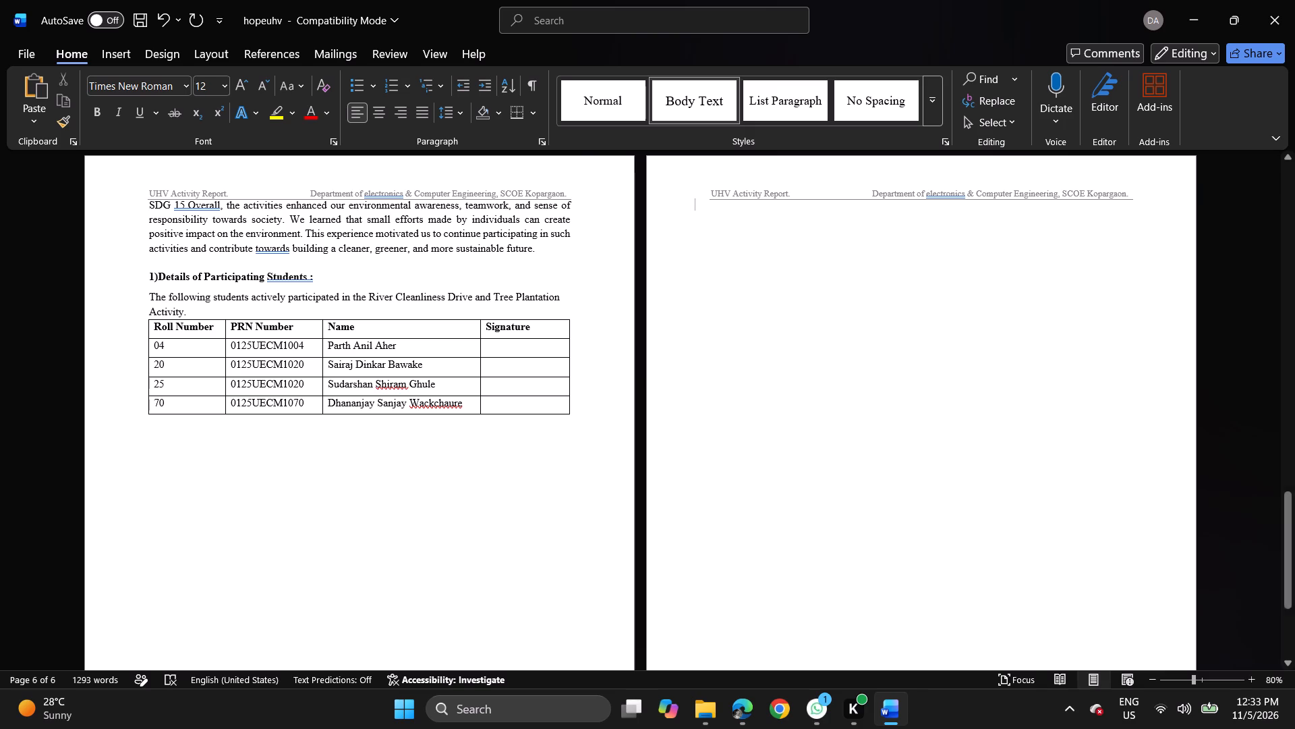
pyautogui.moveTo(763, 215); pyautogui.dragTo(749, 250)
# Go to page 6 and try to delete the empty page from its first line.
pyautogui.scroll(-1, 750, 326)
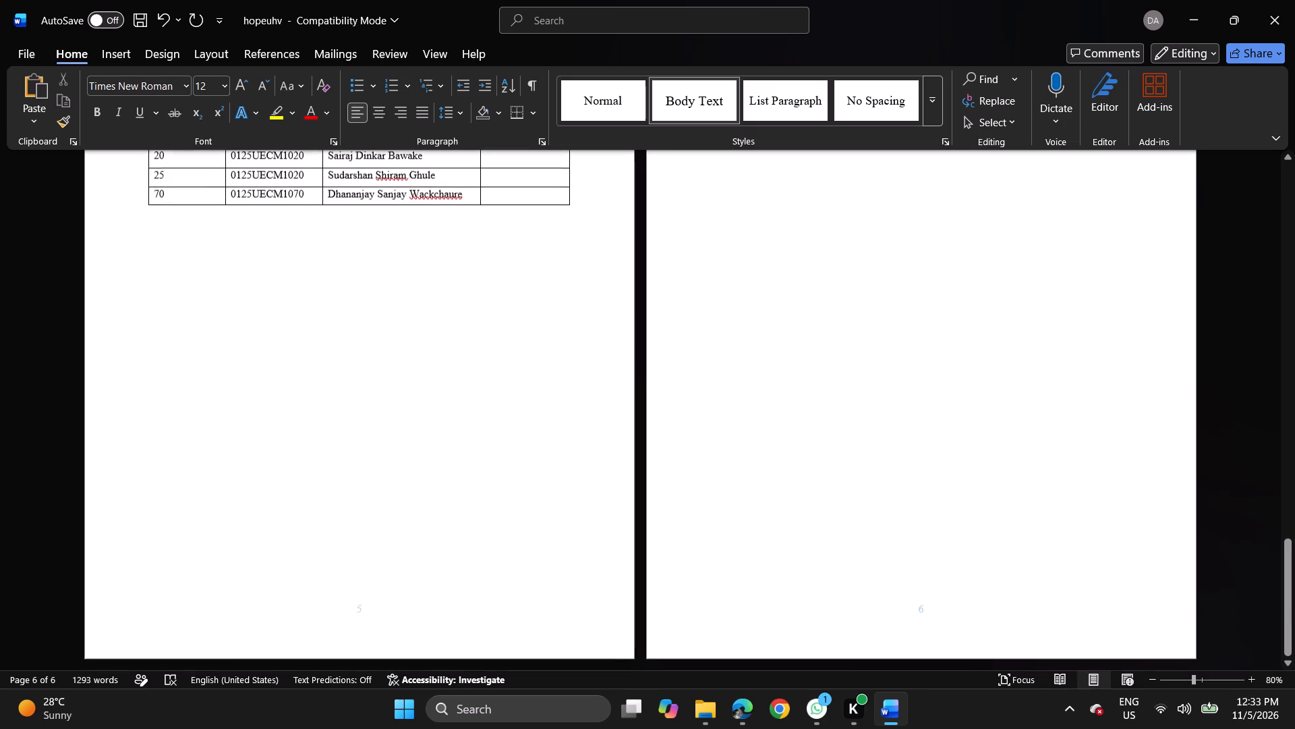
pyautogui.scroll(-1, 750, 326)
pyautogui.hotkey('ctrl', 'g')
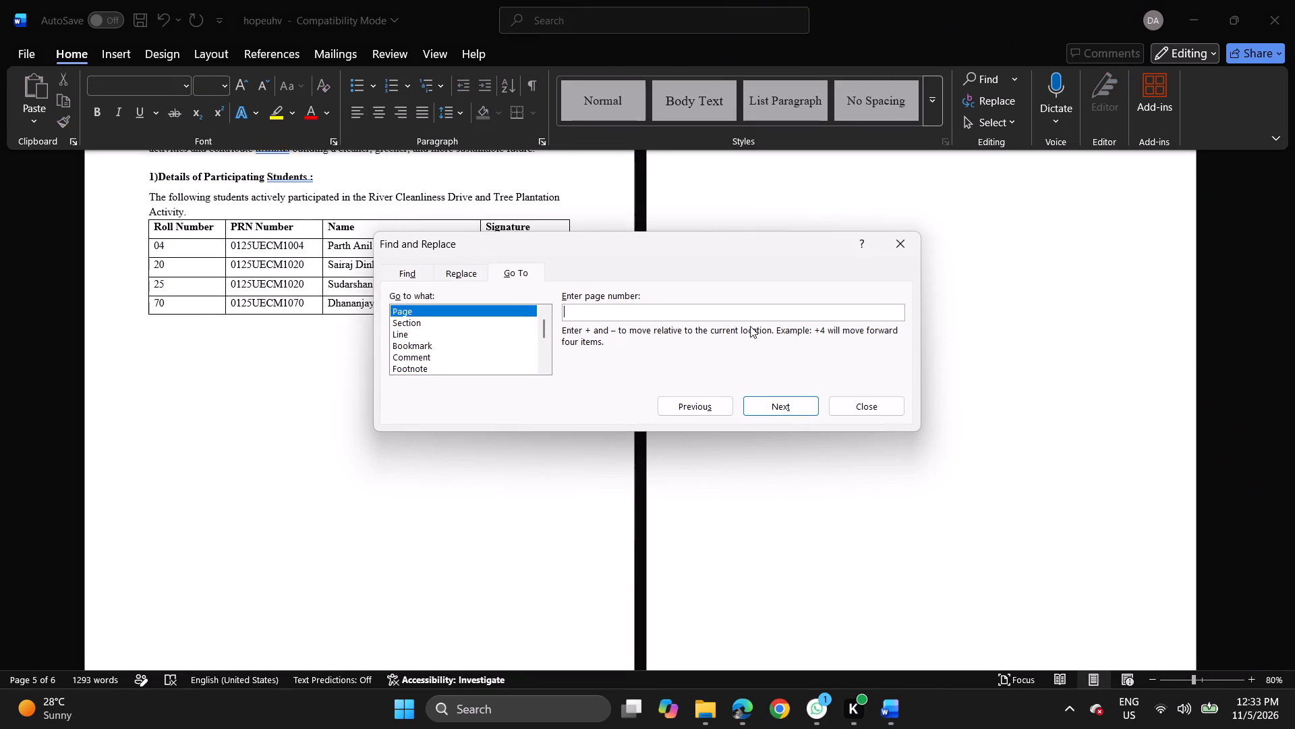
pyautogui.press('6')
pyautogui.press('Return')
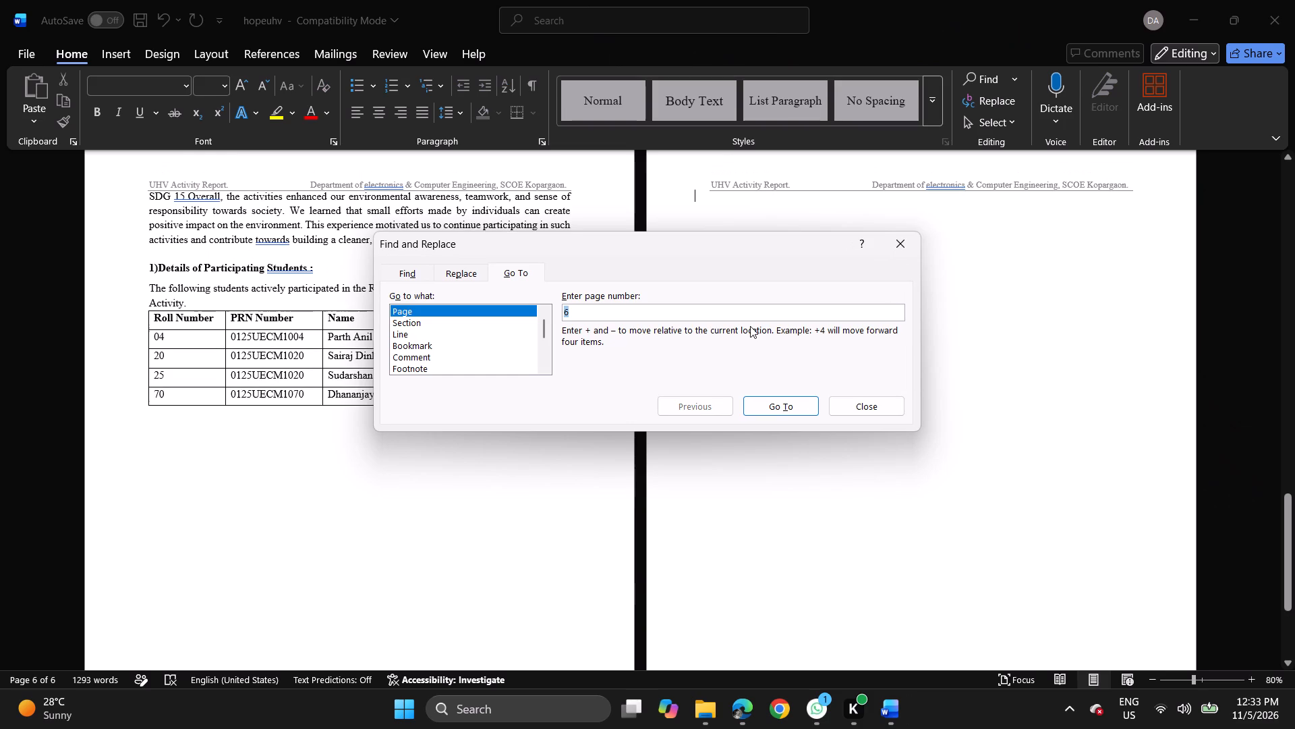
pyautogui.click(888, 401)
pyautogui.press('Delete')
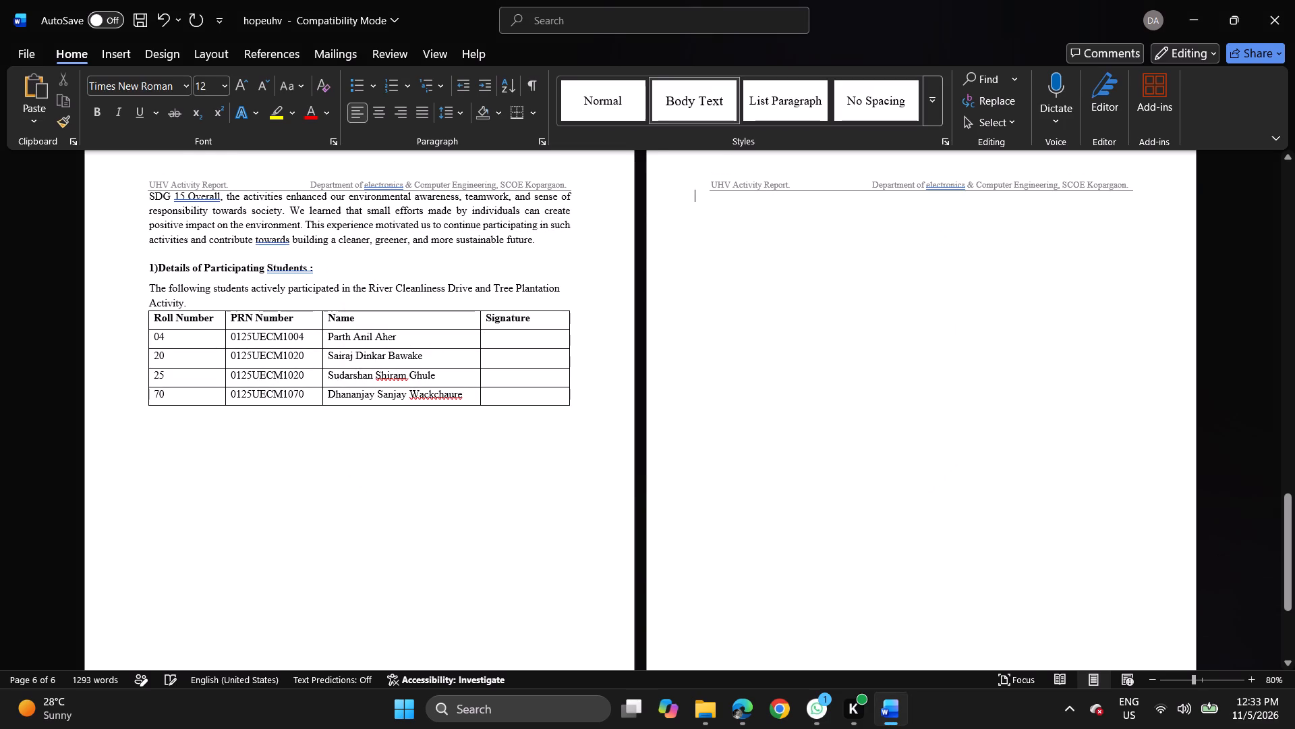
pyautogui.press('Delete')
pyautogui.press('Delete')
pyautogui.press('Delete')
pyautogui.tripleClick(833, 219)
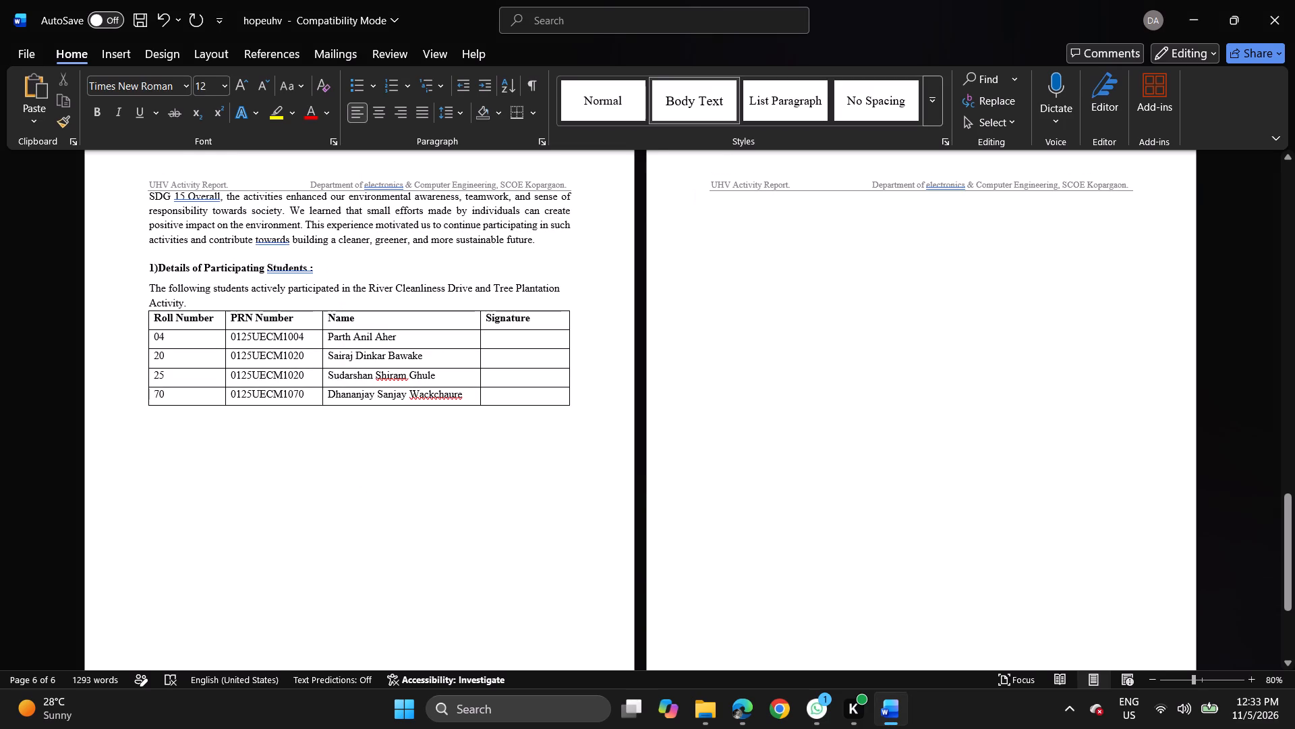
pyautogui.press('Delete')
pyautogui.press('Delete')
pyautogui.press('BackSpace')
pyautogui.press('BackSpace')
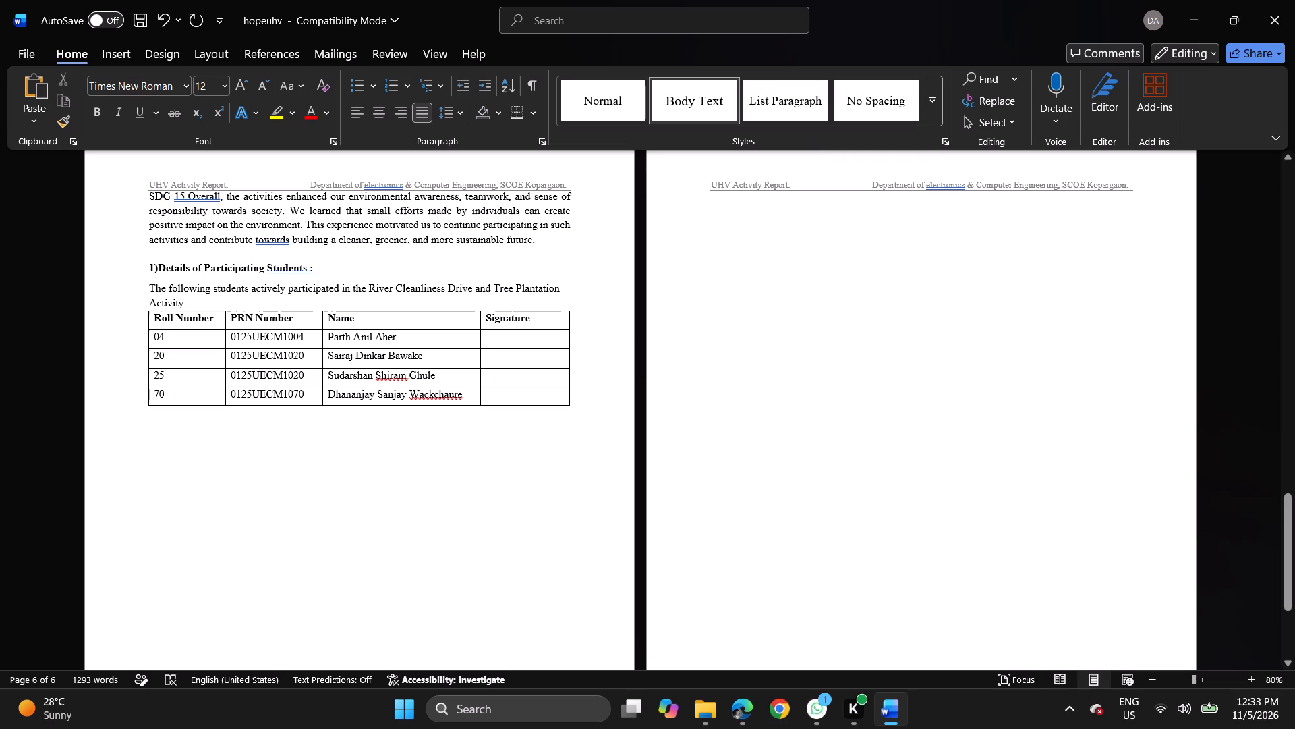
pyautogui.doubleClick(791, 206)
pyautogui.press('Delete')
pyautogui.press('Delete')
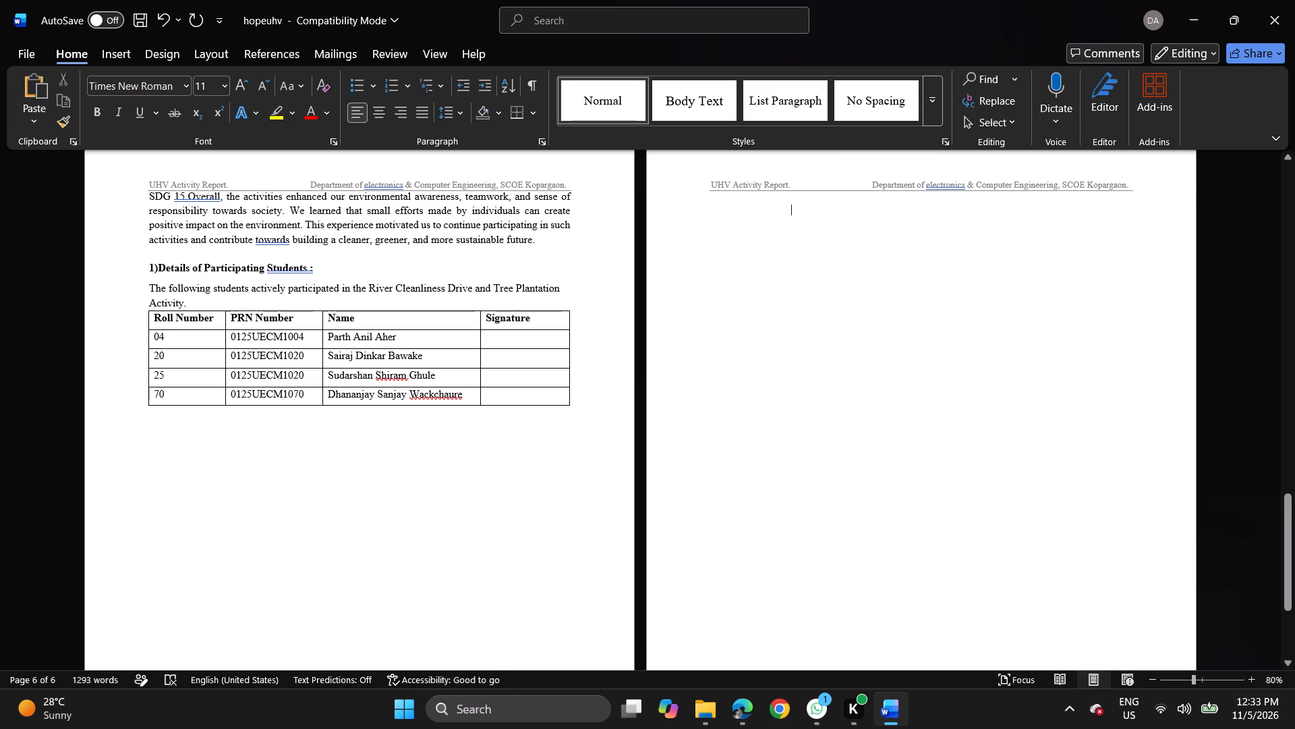
# Insert blank space at the start of page 5, above the "SDG 15.Overall" text.
pyautogui.keyDown('ctrl'); pyautogui.scroll(-4, 791, 206); pyautogui.keyUp('ctrl')
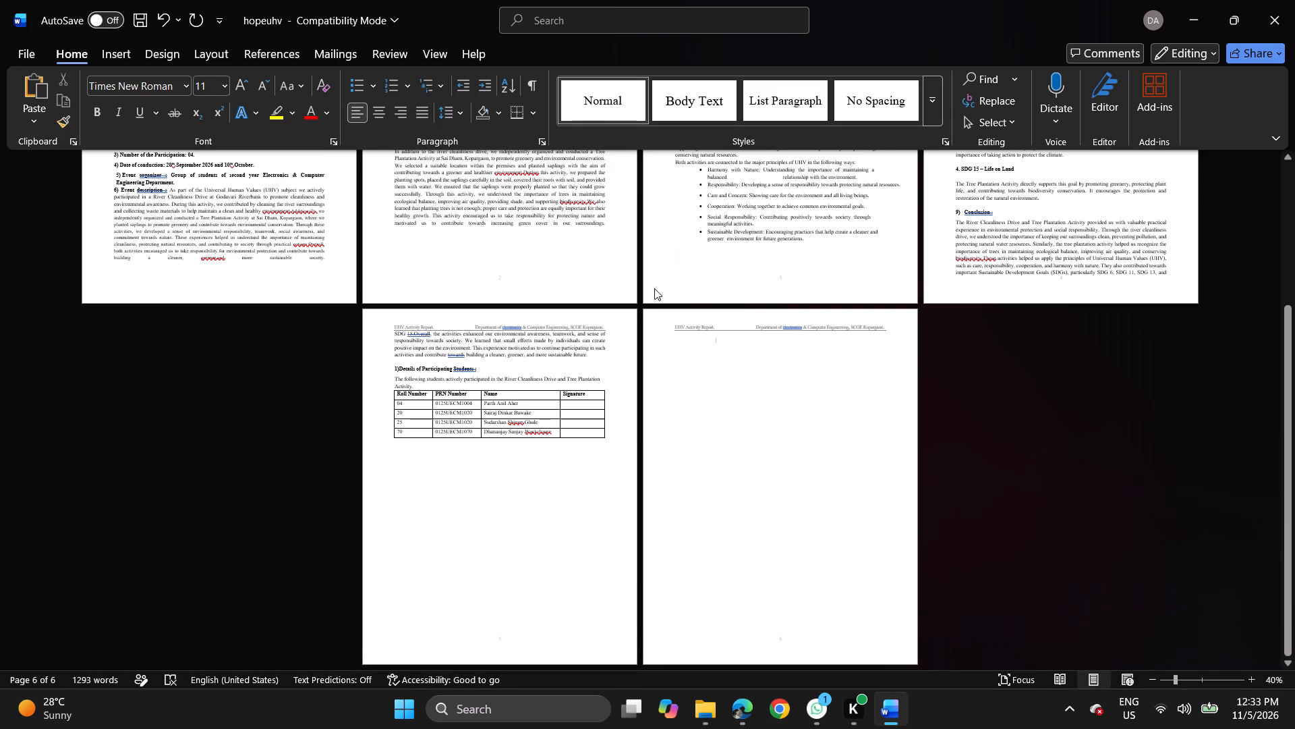
pyautogui.scroll(1, 399, 356)
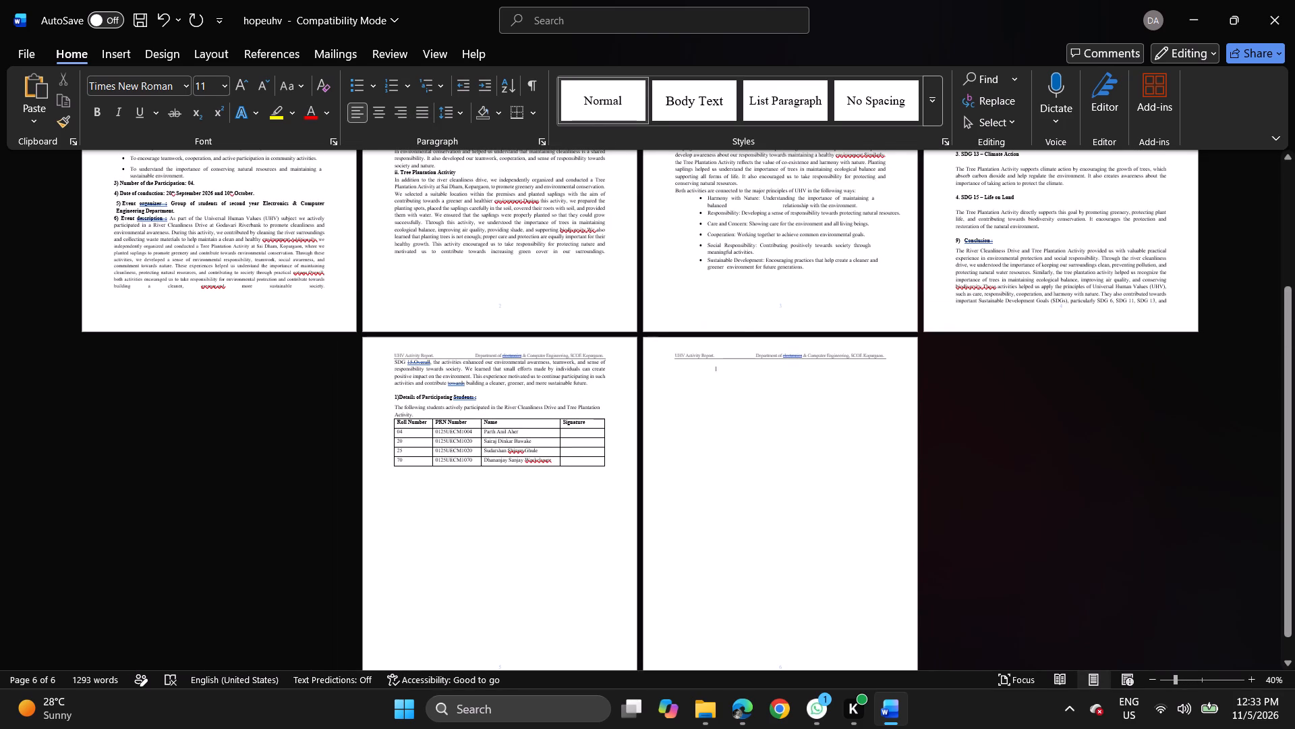
pyautogui.click(391, 365)
pyautogui.press('Return')
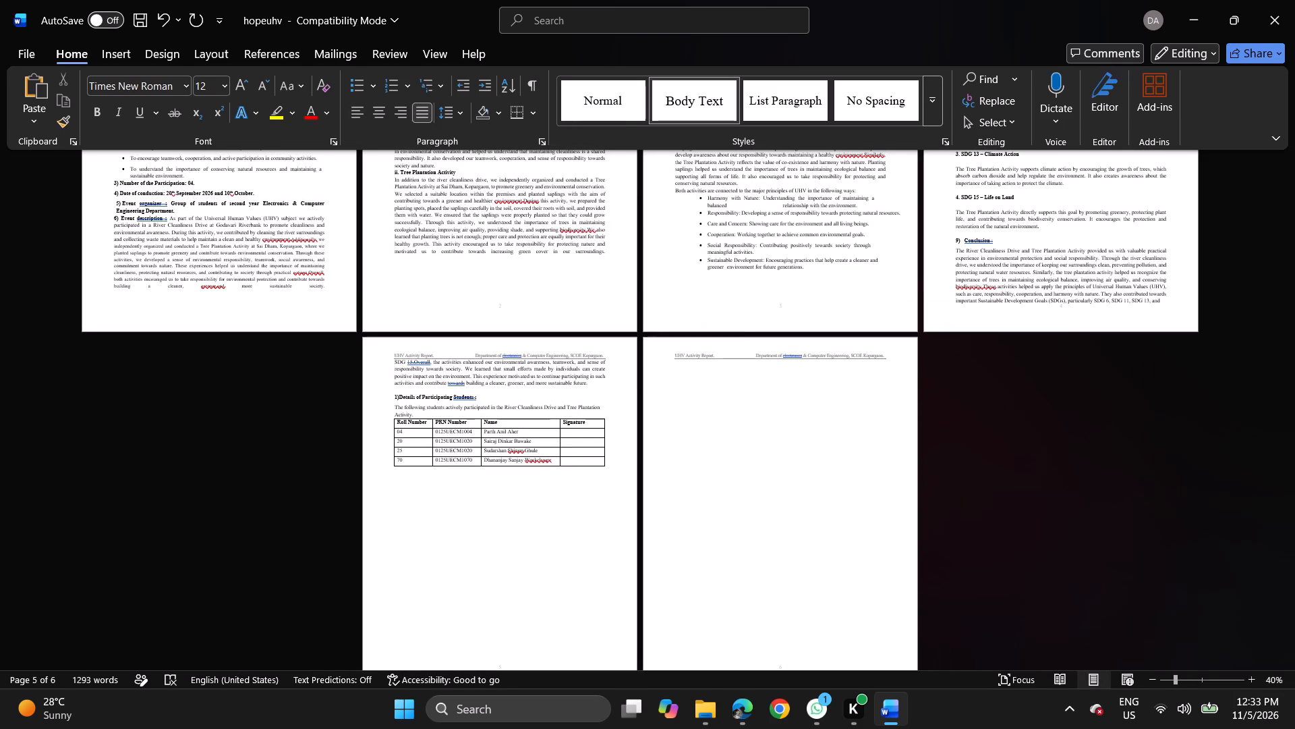
pyautogui.press('Return')
# Split the Tree Plantation Activity paragraph on page 2 before "Through this activity" and before "This activity encouraged".
pyautogui.scroll(3, 817, 227)
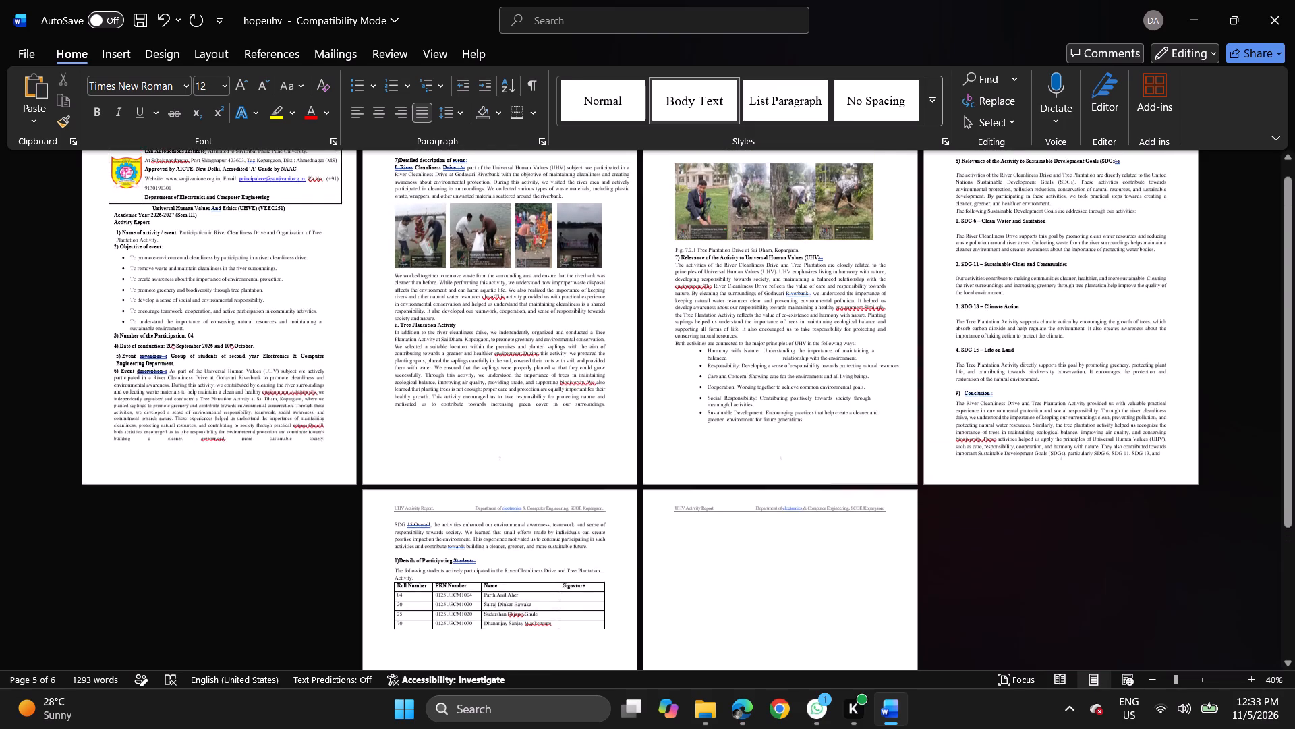
pyautogui.scroll(2, 817, 227)
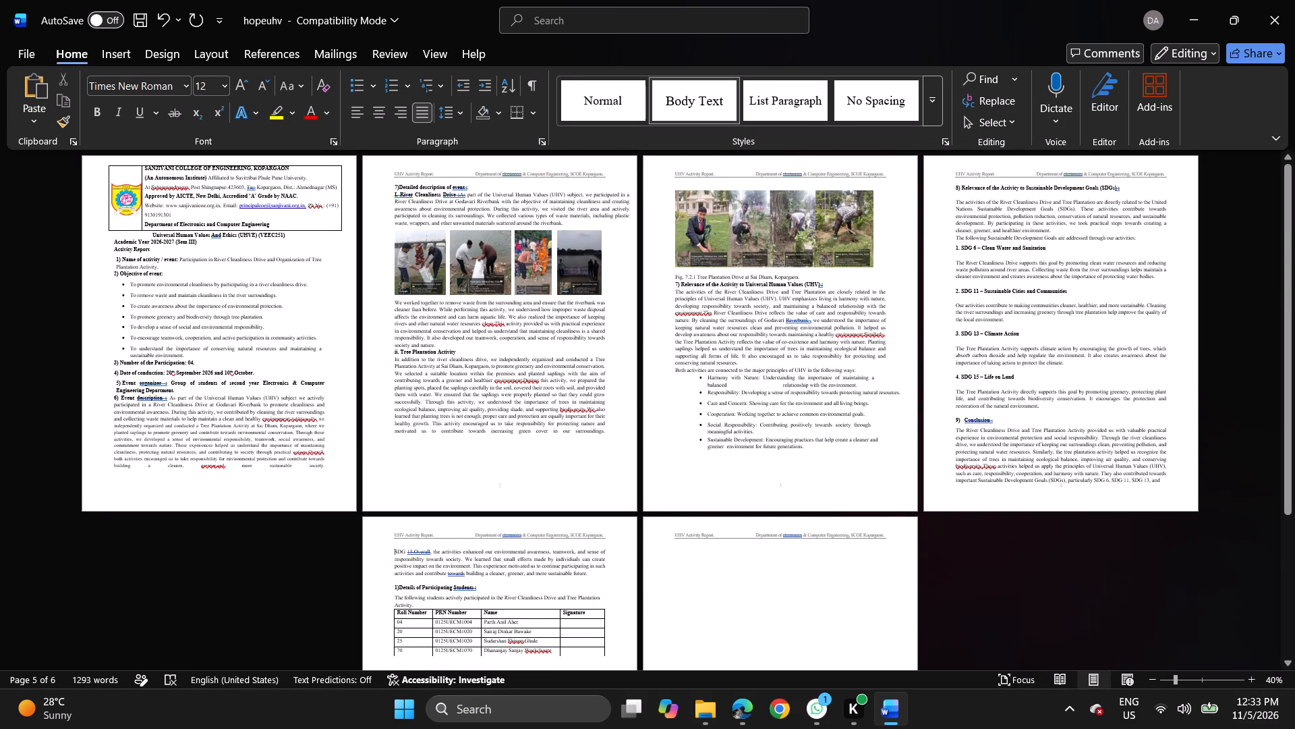
pyautogui.moveTo(390, 359); pyautogui.dragTo(391, 360)
pyautogui.moveTo(391, 360); pyautogui.dragTo(482, 379)
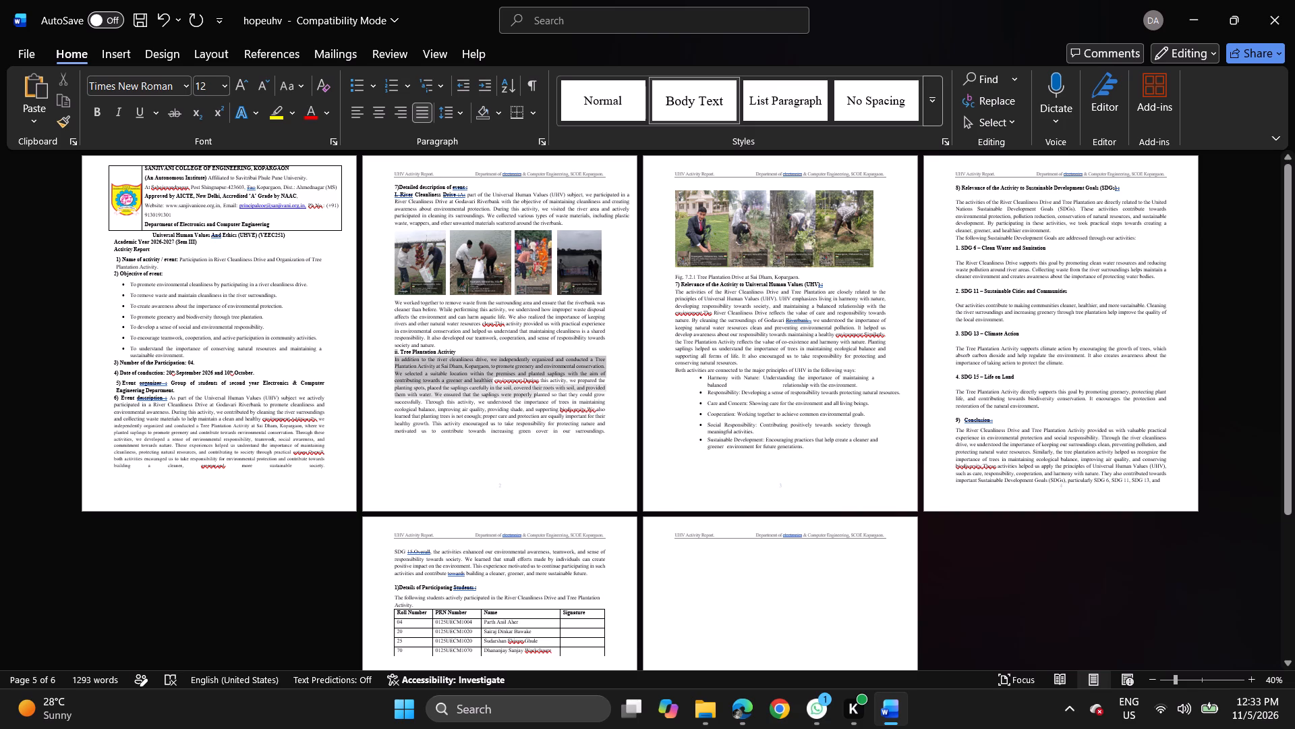
pyautogui.moveTo(482, 379); pyautogui.dragTo(426, 350)
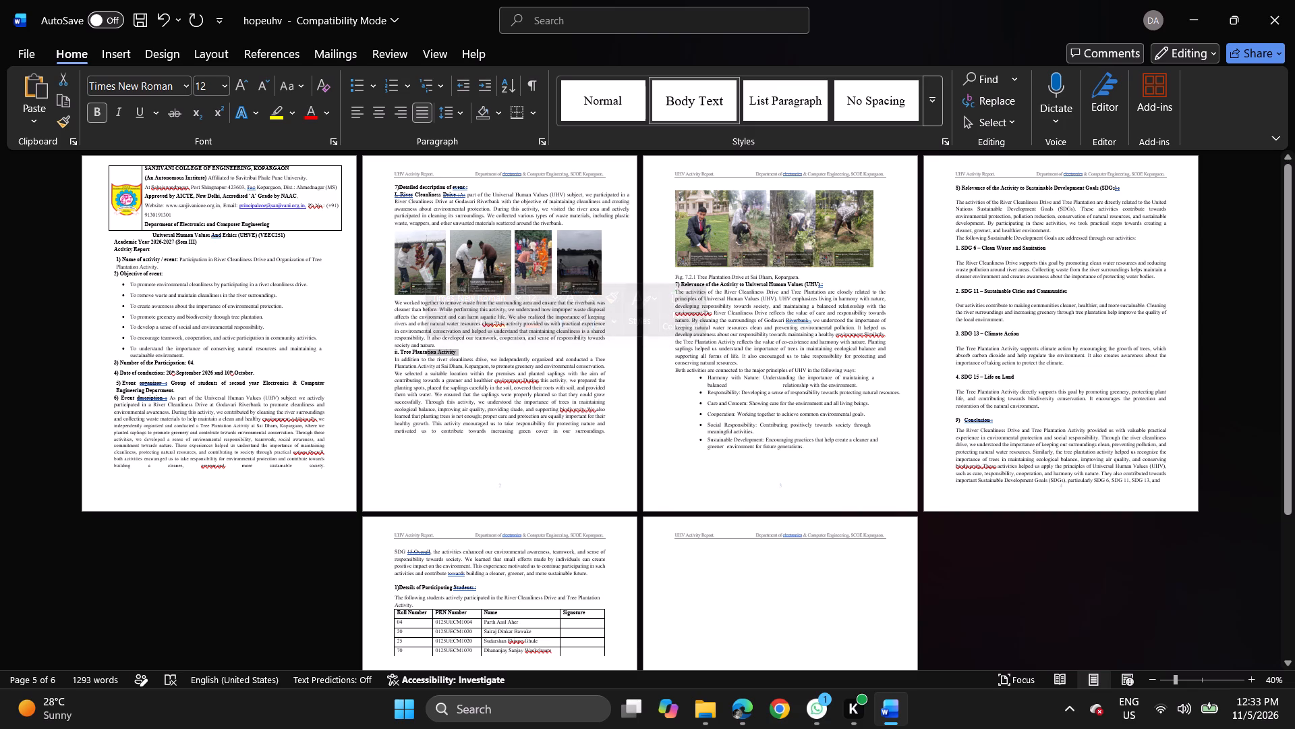
pyautogui.click(425, 400)
pyautogui.press('Return')
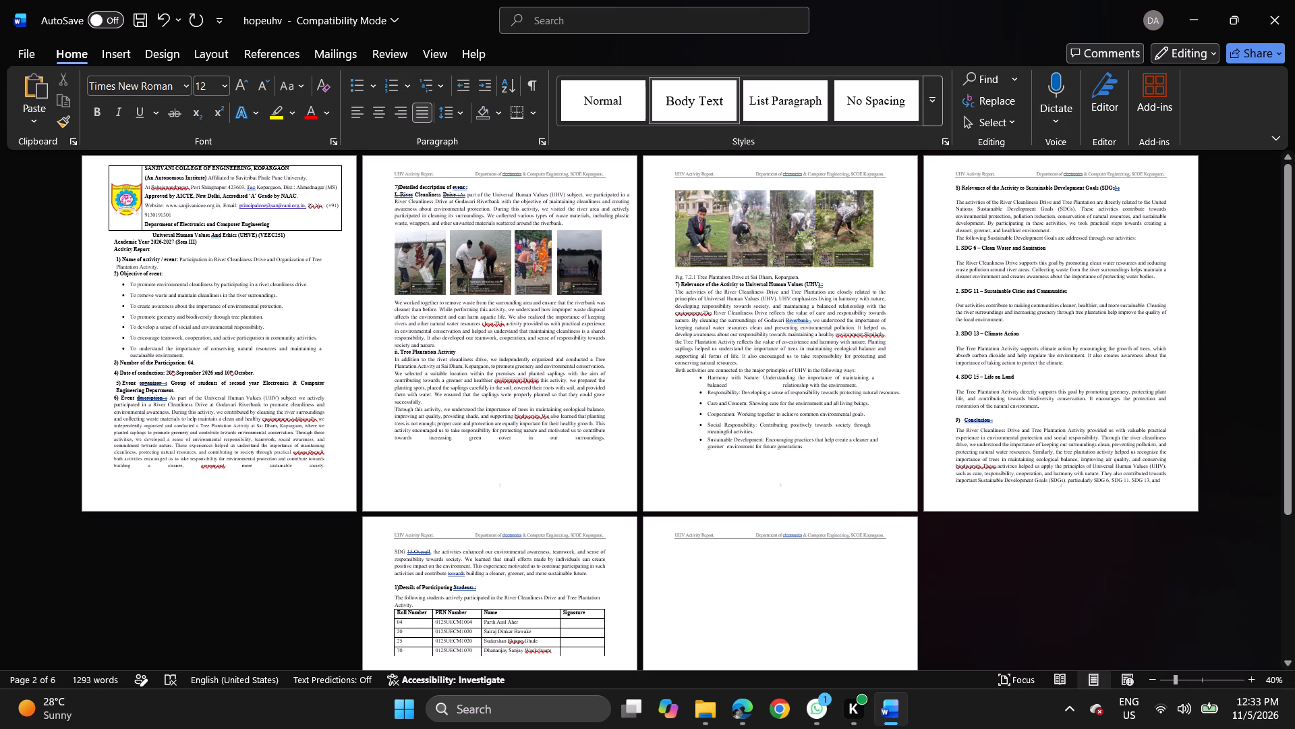
pyautogui.click(595, 423)
pyautogui.press('Return')
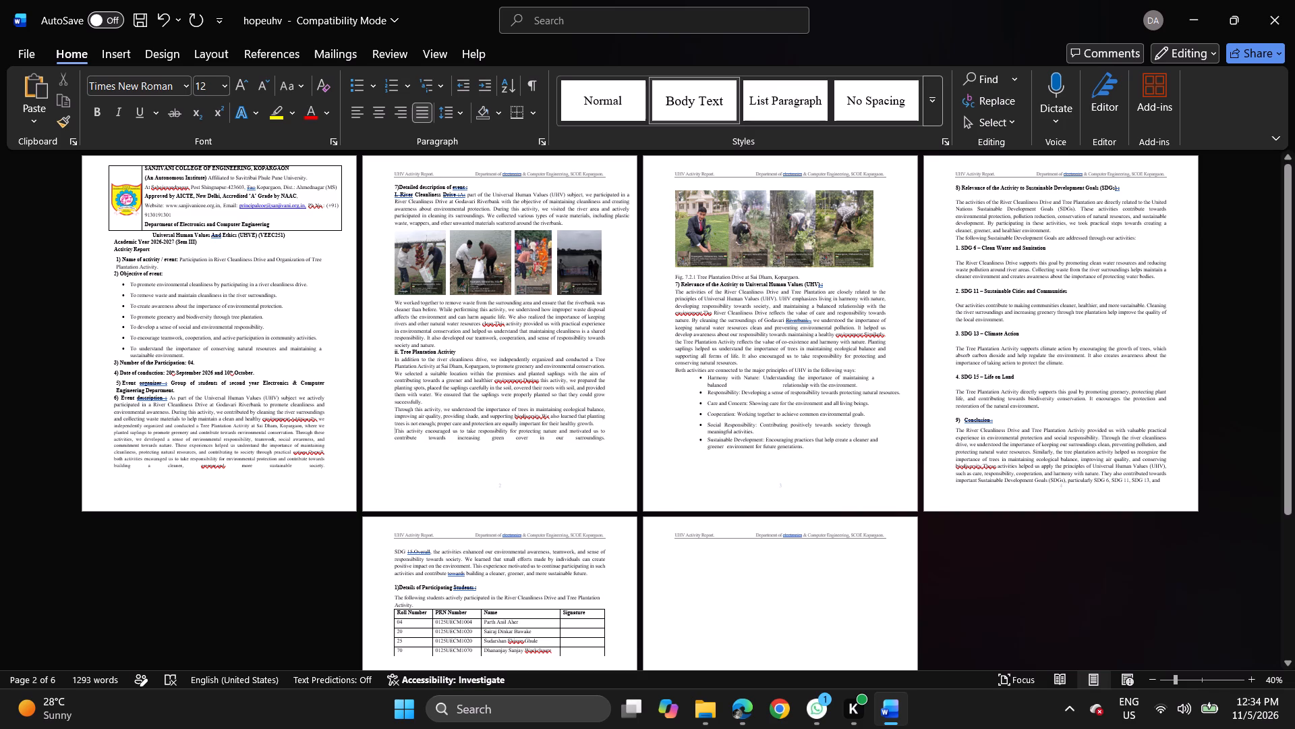
pyautogui.moveTo(605, 437); pyautogui.dragTo(490, 438)
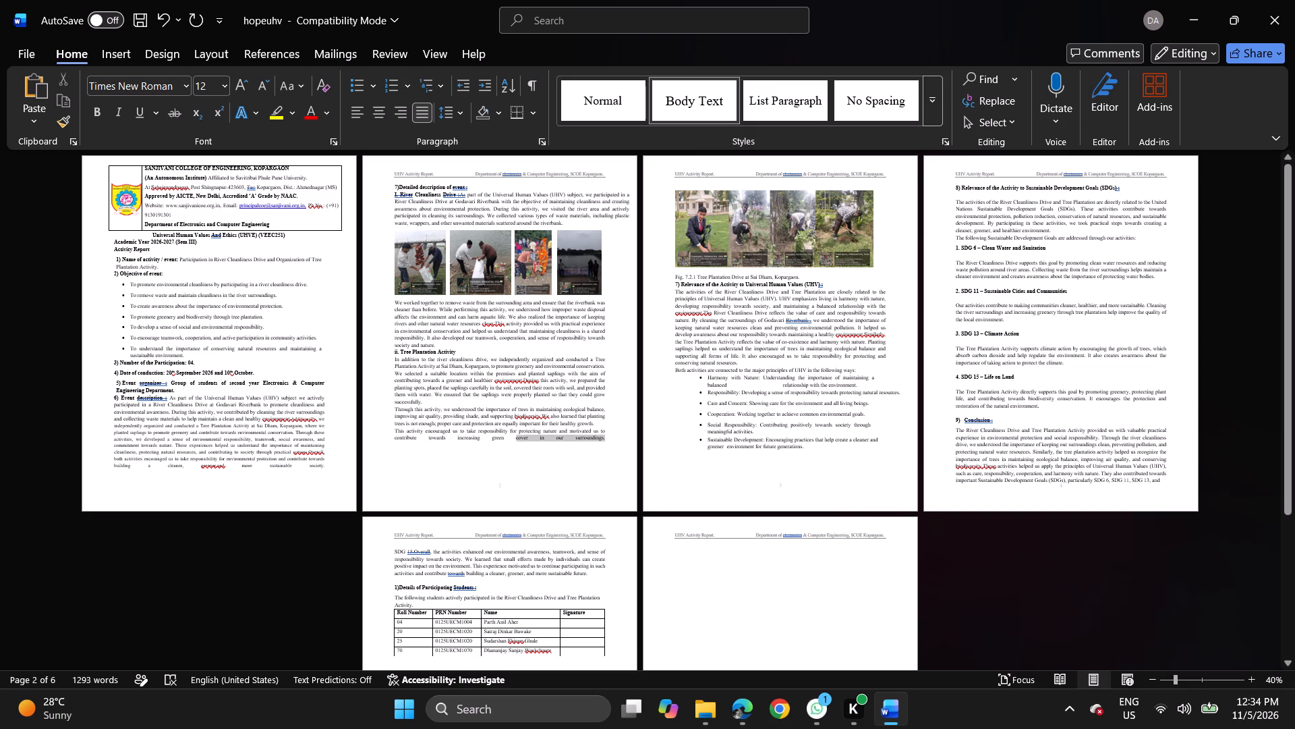
pyautogui.moveTo(490, 438); pyautogui.dragTo(396, 432)
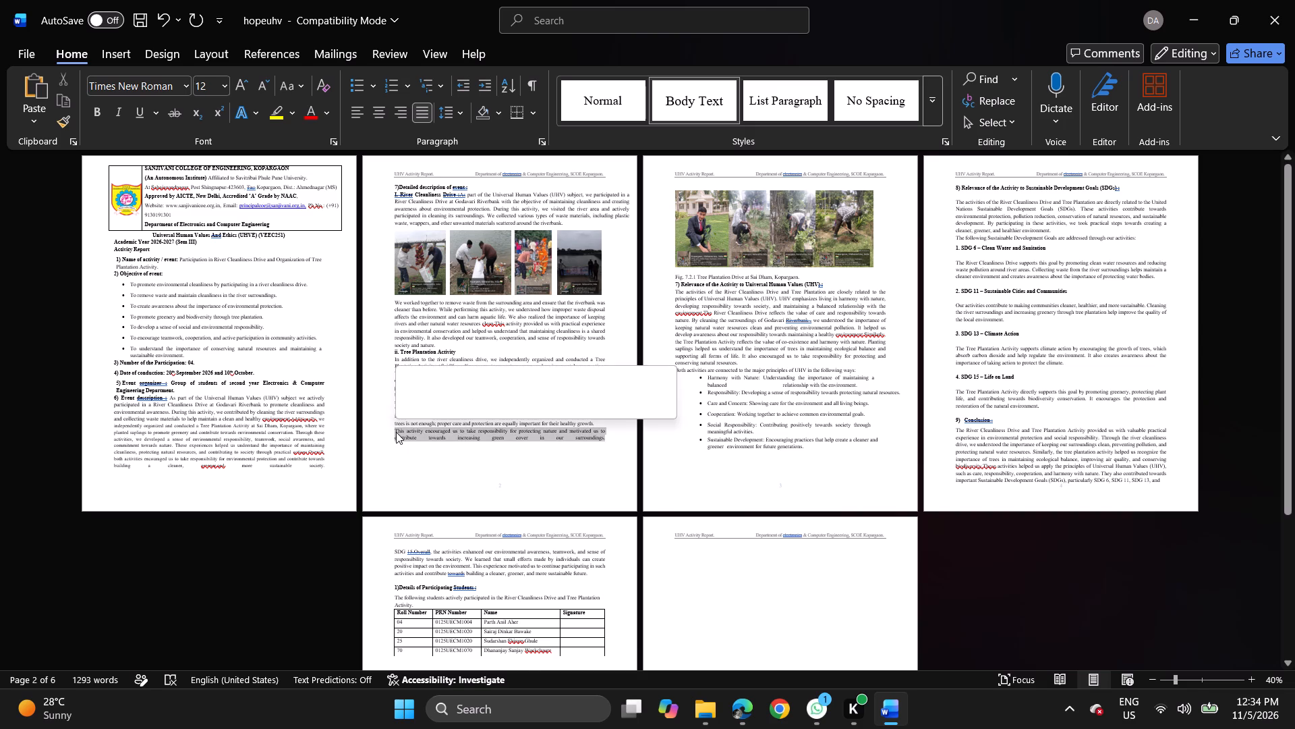
pyautogui.click(380, 446)
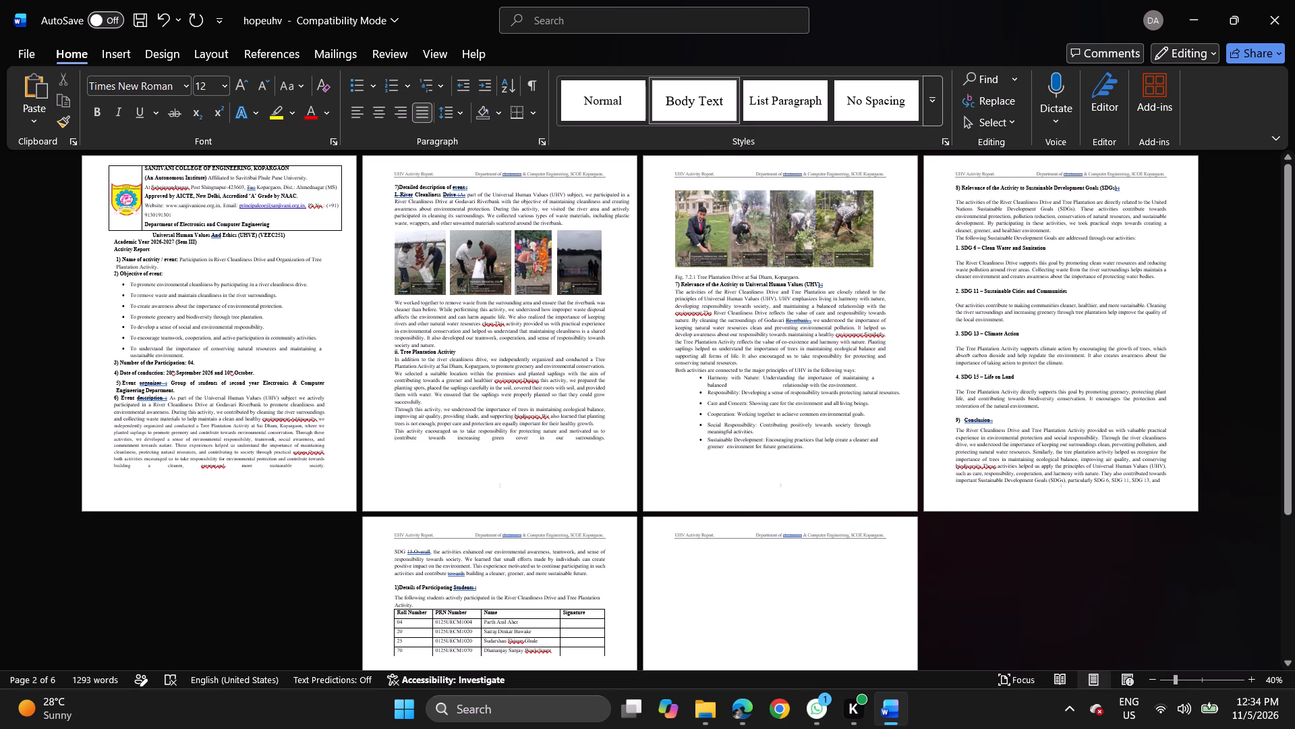
# Insert seven blank lines below the participating students table on page 5.
pyautogui.scroll(-1, 1027, 458)
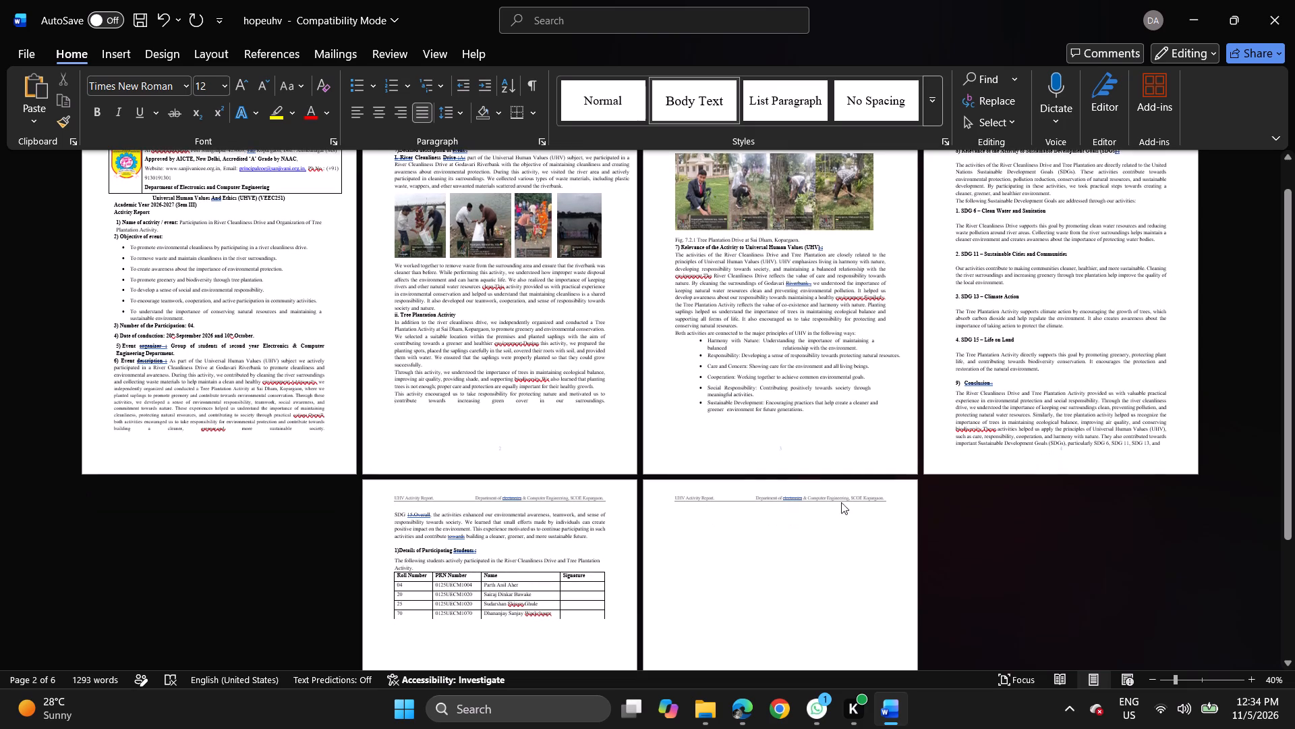
pyautogui.scroll(-1, 717, 538)
pyautogui.click(769, 426)
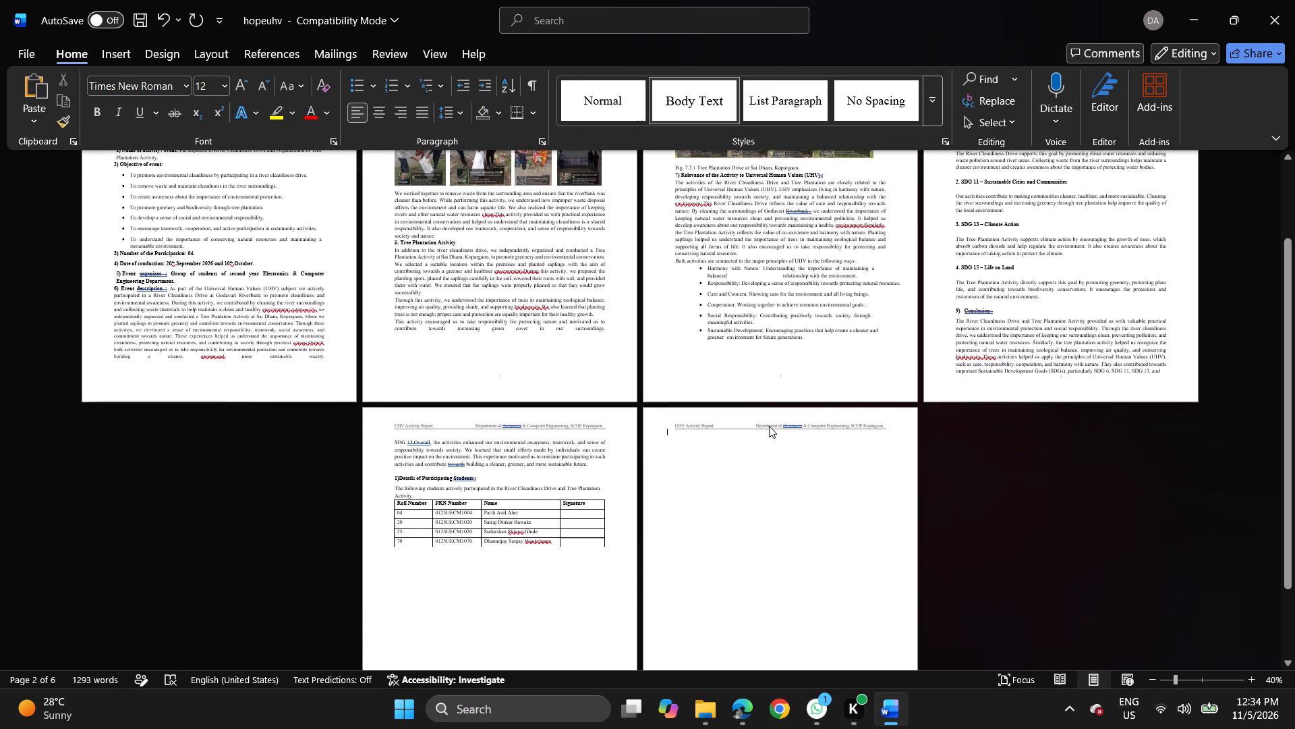
pyautogui.press('BackSpace')
pyautogui.press('Return')
pyautogui.press('Return')
pyautogui.press('Return')
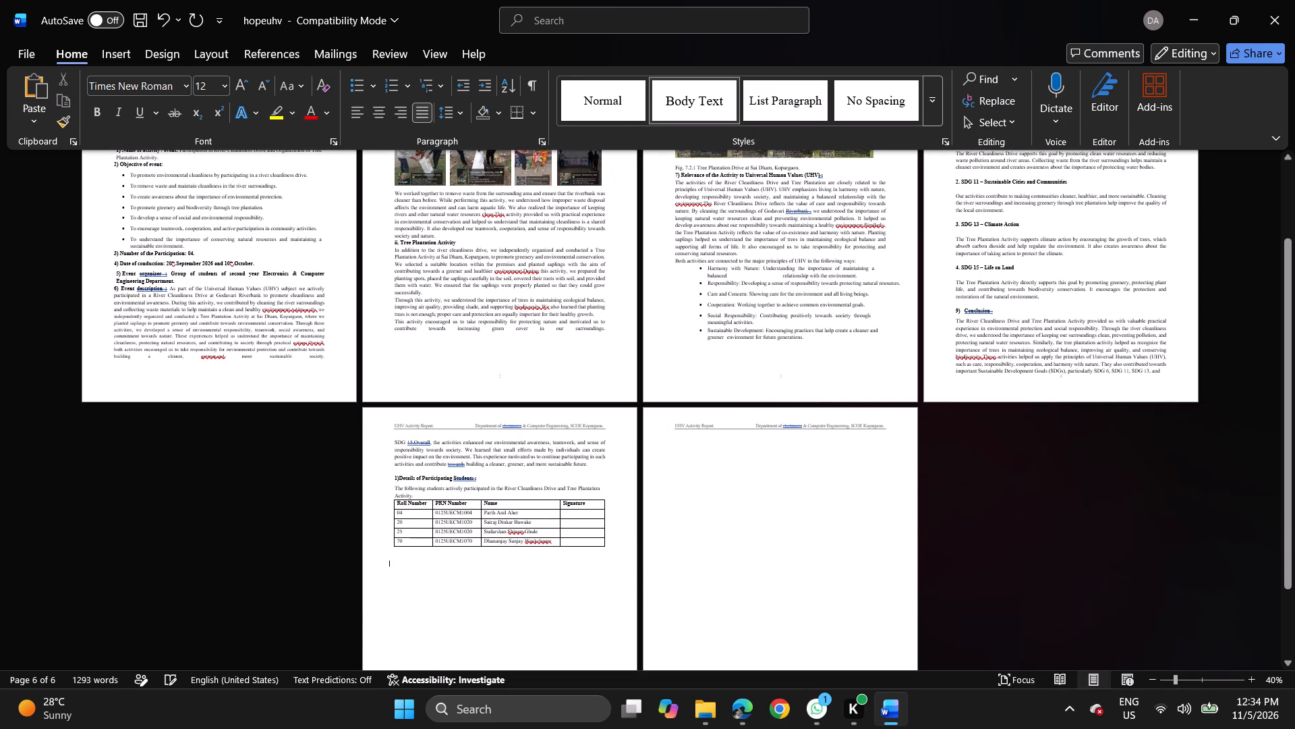
pyautogui.press('Return')
pyautogui.press('Return')
pyautogui.press('Return')
pyautogui.press('Return')
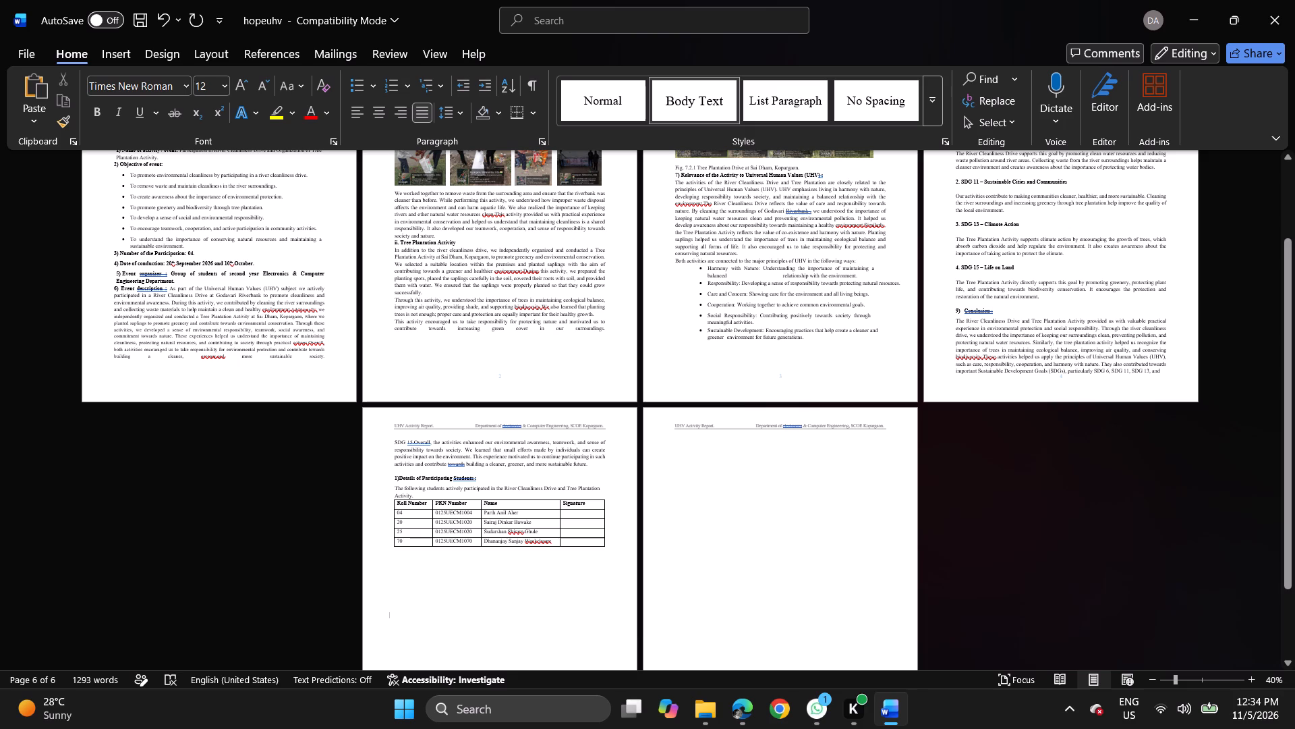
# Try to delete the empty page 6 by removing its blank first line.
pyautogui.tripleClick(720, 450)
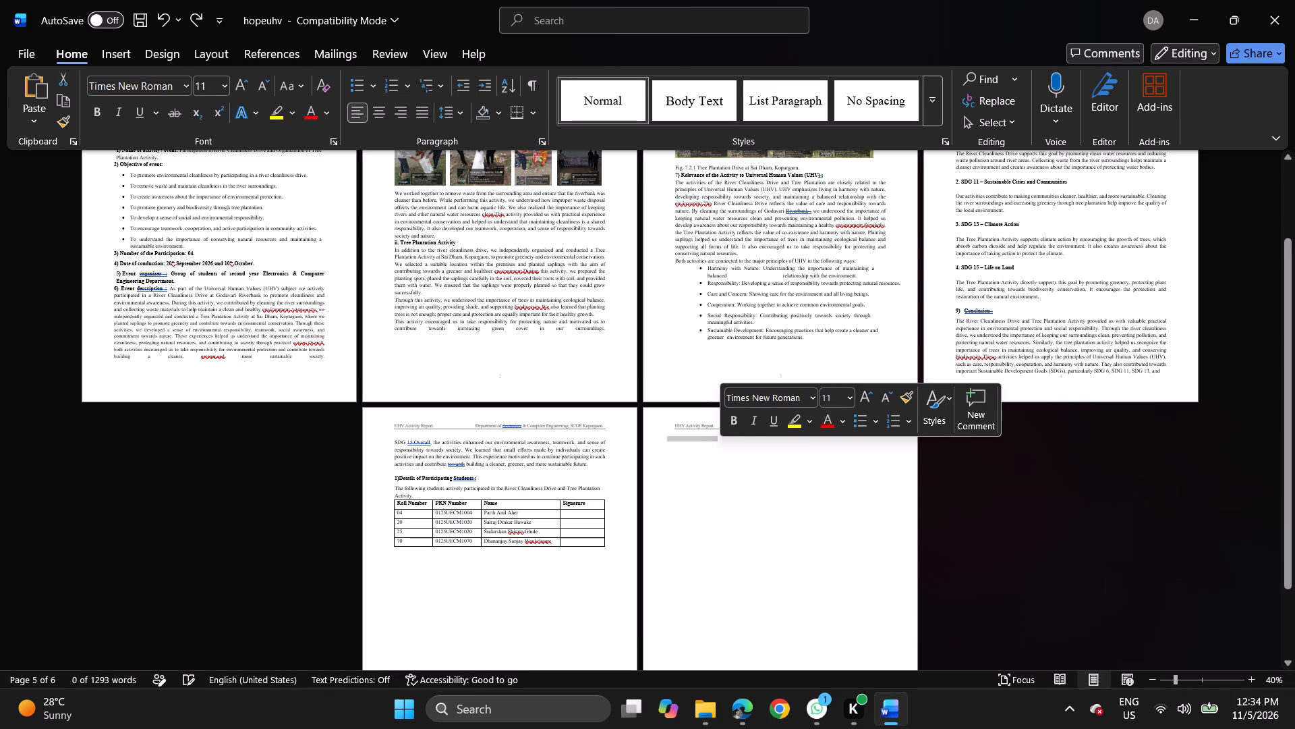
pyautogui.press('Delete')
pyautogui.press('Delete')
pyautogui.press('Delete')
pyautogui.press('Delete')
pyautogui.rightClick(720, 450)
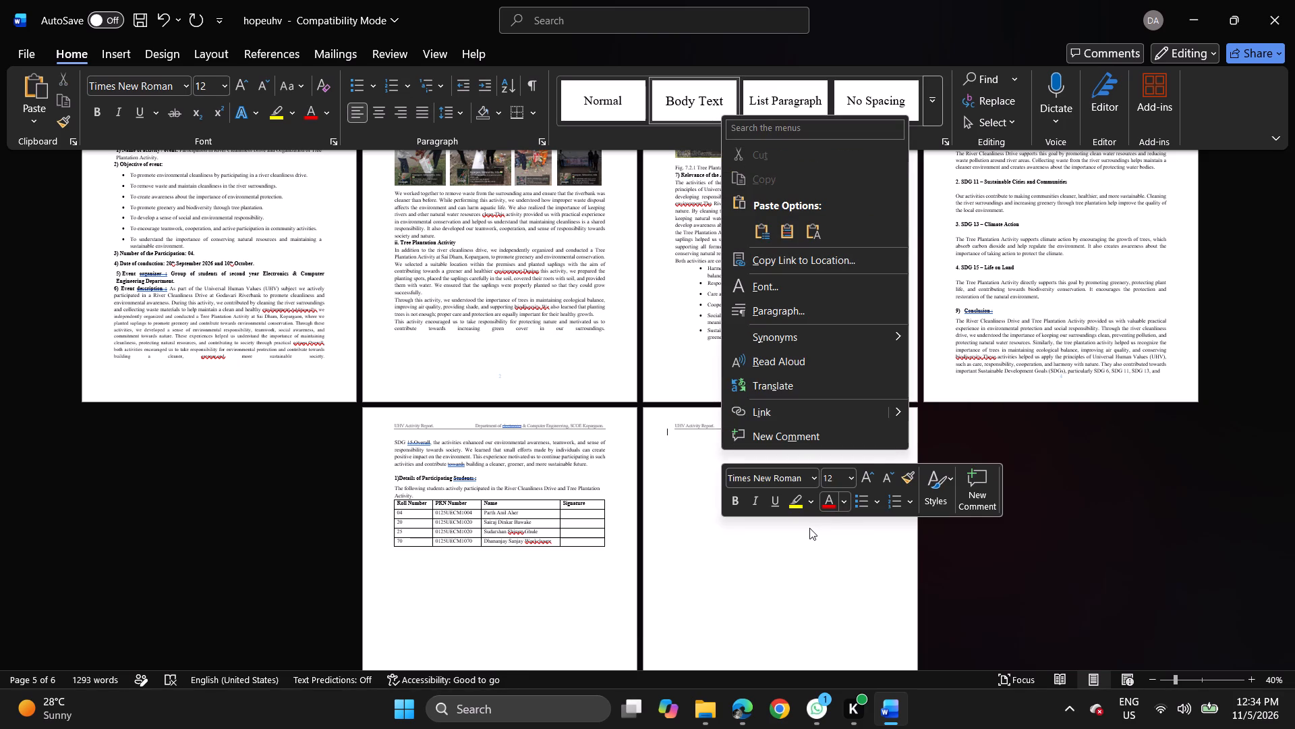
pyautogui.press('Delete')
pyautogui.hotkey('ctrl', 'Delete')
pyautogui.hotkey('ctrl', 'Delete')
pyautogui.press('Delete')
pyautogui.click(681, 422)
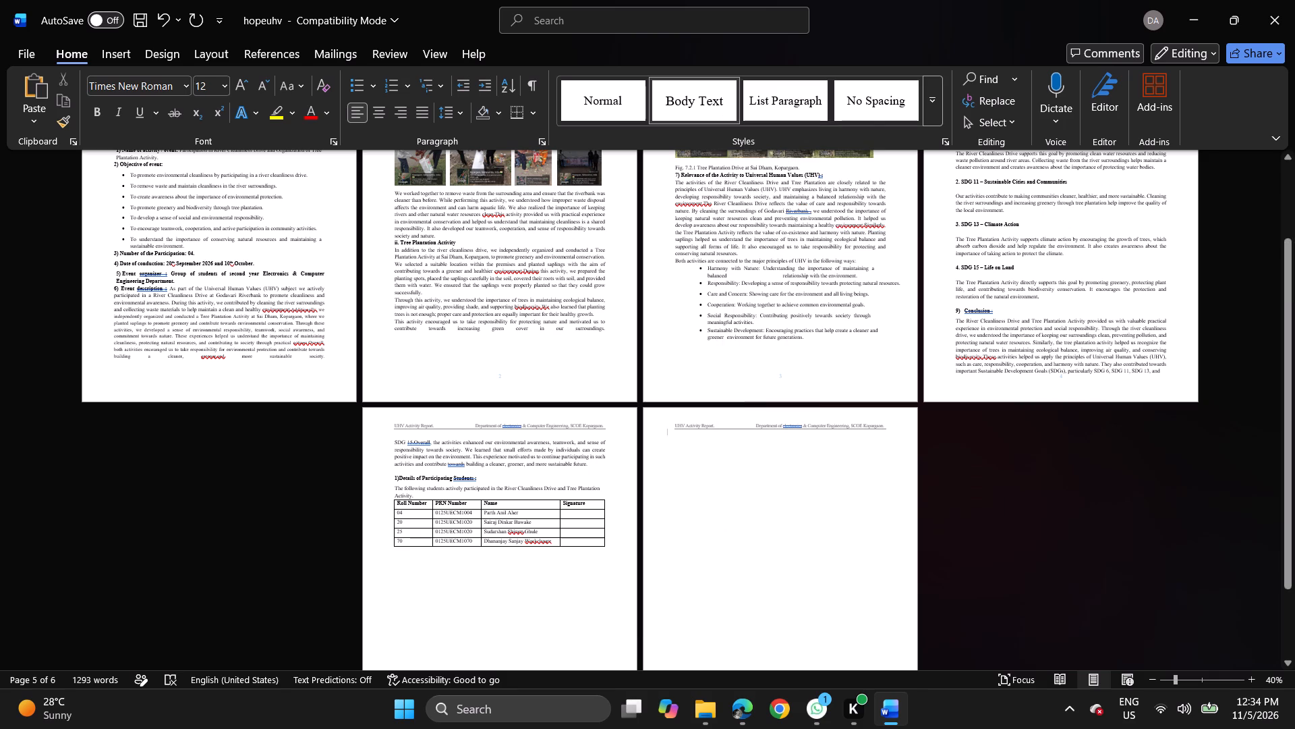
# Replace three of the blank lines below the participating students table with a long run of blank lines that reaches the following page.
pyautogui.scroll(-1, 720, 549)
pyautogui.click(515, 489)
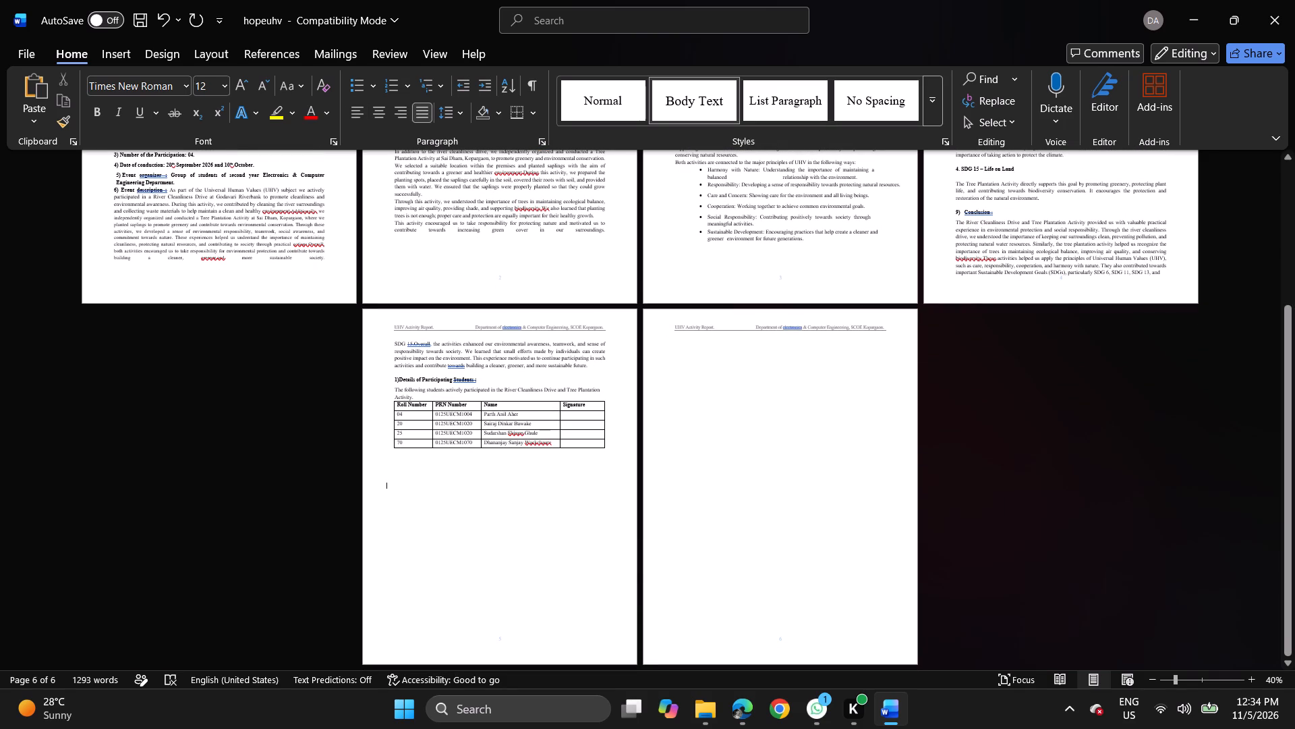
pyautogui.press('BackSpace')
pyautogui.press('BackSpace')
pyautogui.press('BackSpace')
pyautogui.press('Return')
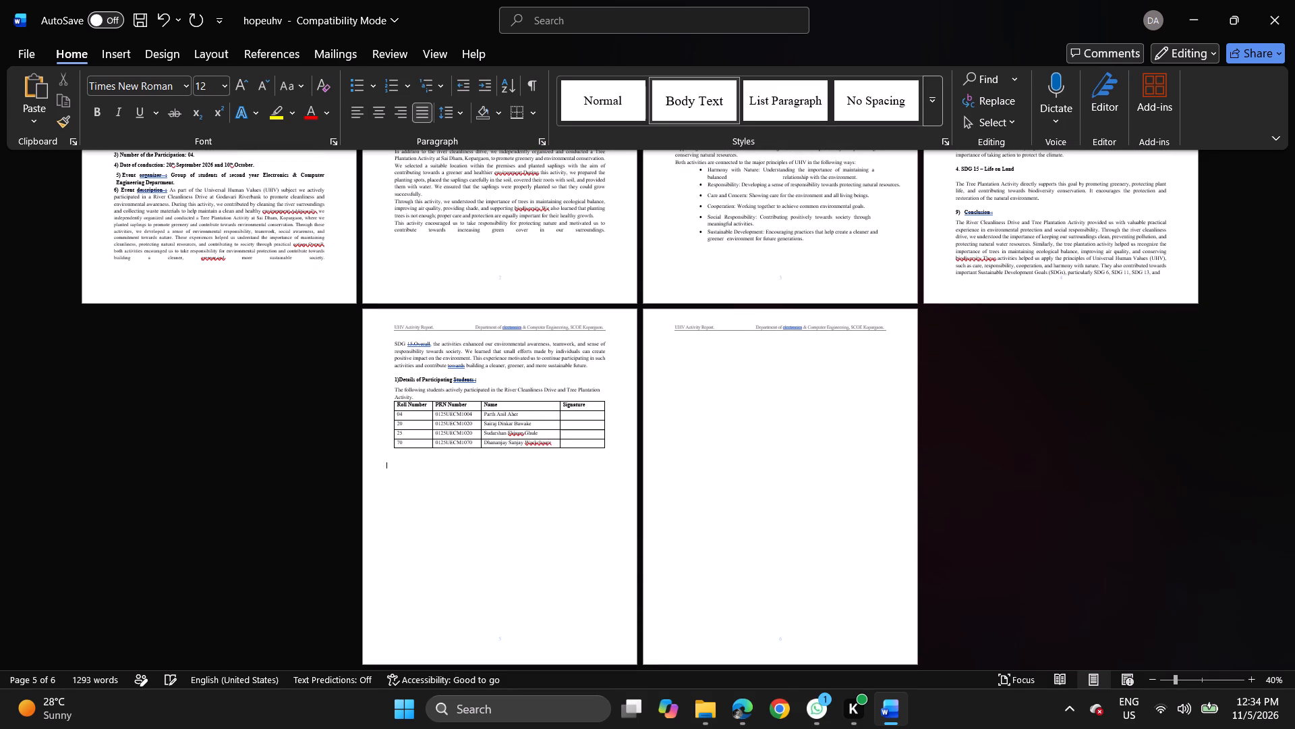
pyautogui.press('Return')
pyautogui.press('Return')
pyautogui.press('Return')
pyautogui.press('Return')
pyautogui.press('Return')
pyautogui.press('Return')
pyautogui.press('Return')
pyautogui.press('Return')
pyautogui.press('Return')
pyautogui.press('Return')
pyautogui.press('Return')
pyautogui.press('Return')
pyautogui.press('Return')
pyautogui.press('Return')
pyautogui.press('Return')
pyautogui.press('Return')
pyautogui.press('Return')
pyautogui.press('Return')
pyautogui.press('Return')
pyautogui.press('Return')
pyautogui.press('Return')
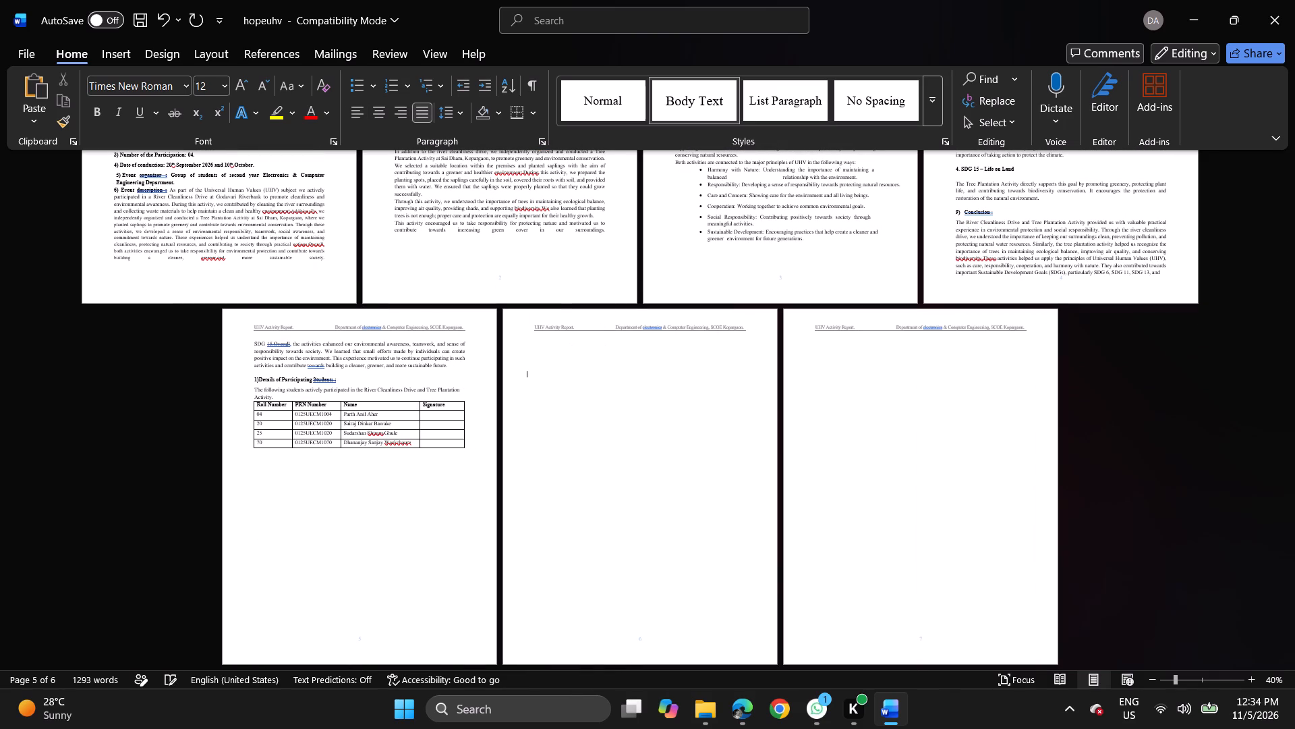
# Delete the surplus blank lines and the break after them to remove the extra empty page 7.
pyautogui.press('BackSpace')
pyautogui.press('BackSpace')
pyautogui.press('Delete')
pyautogui.press('Delete')
pyautogui.press('Delete')
pyautogui.hotkey('ctrl', 'Delete')
pyautogui.hotkey('ctrl', 'Delete')
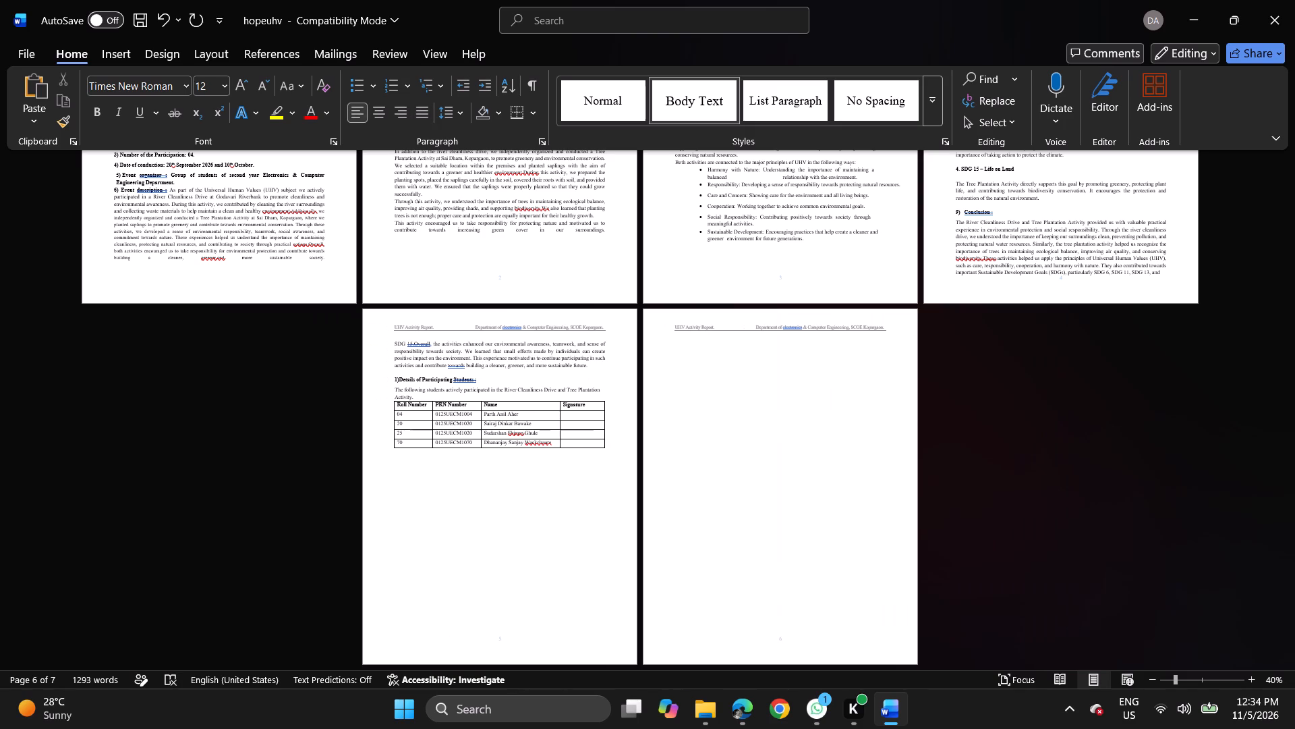
# Delete the leftover blank content after the participating students table to remove the empty page 6.
pyautogui.hotkey('ctrl', 'Delete')
pyautogui.hotkey('ctrl', 'Delete')
pyautogui.hotkey('ctrl', 'Delete')
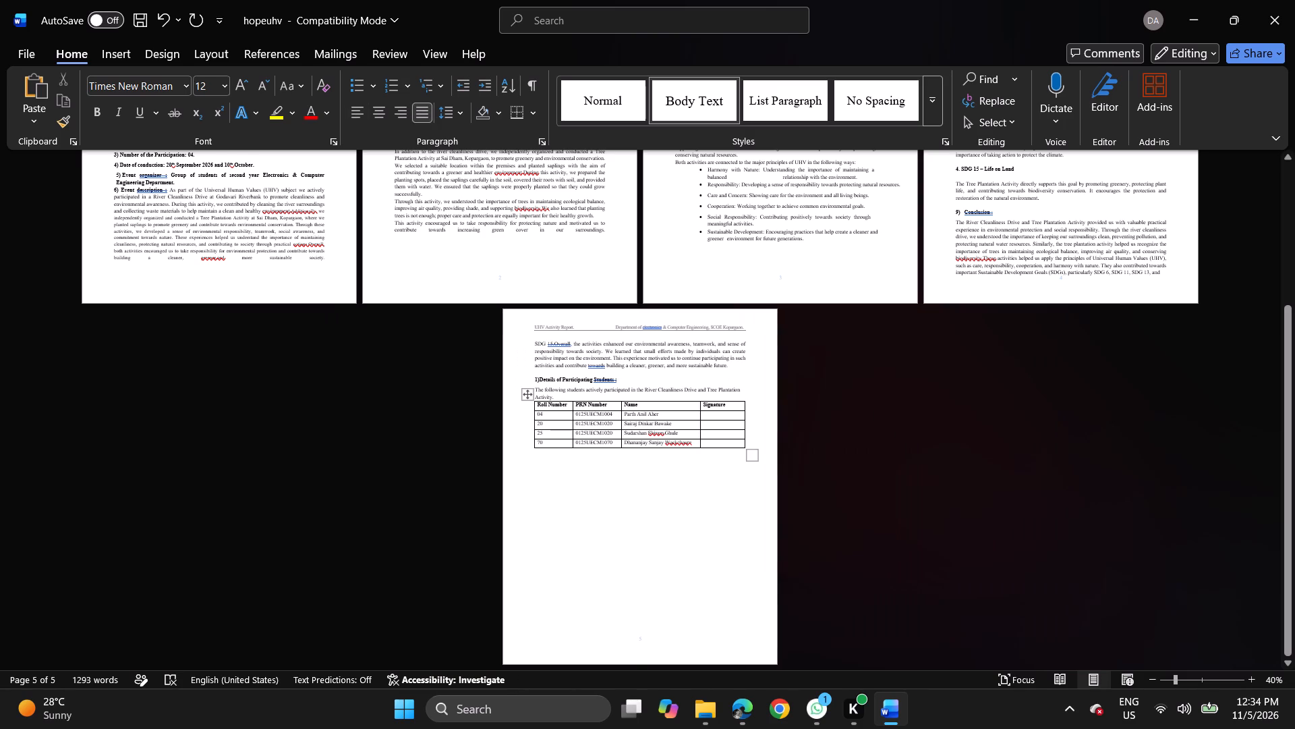
# Copy the "Fig. 7.2.1 Tree Plantation Drive at Sai Dham, Kopargaon." caption onto a new line below the river cleanliness photos on page 2.
pyautogui.scroll(8, 564, 438)
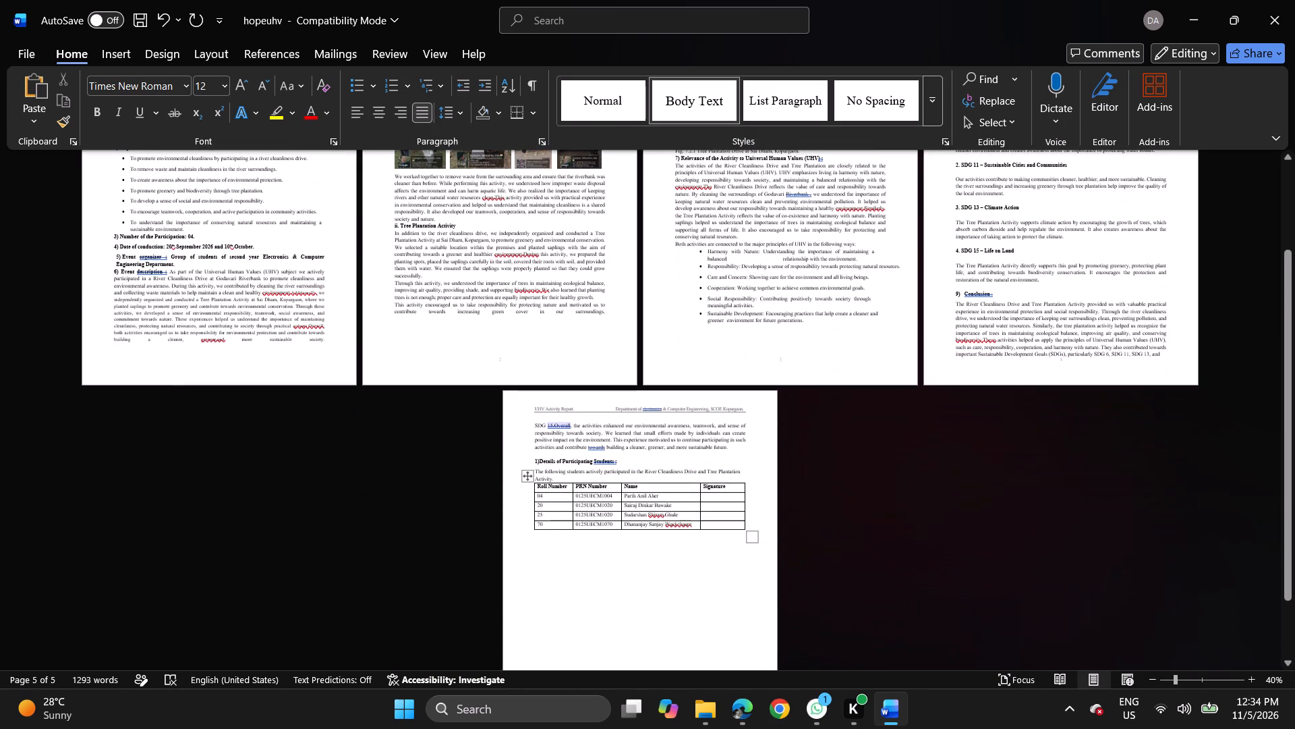
pyautogui.scroll(3, 591, 578)
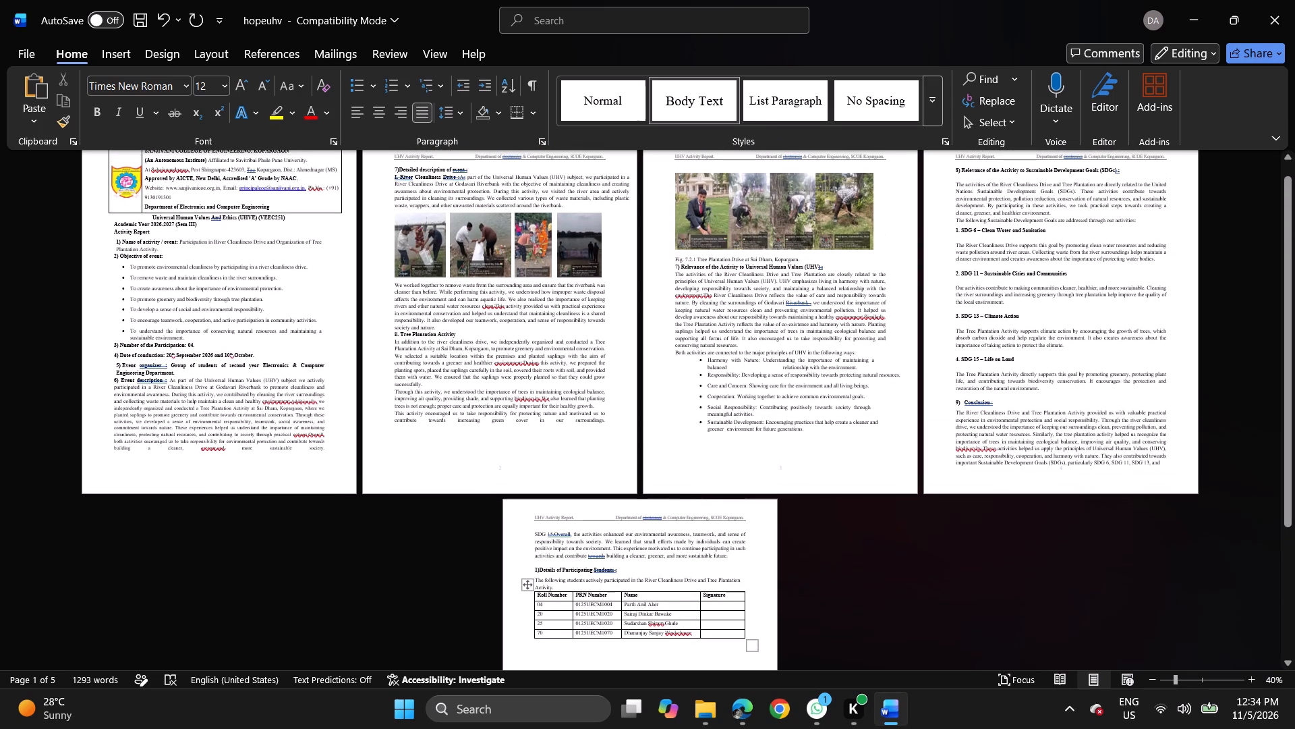
pyautogui.scroll(2, 711, 508)
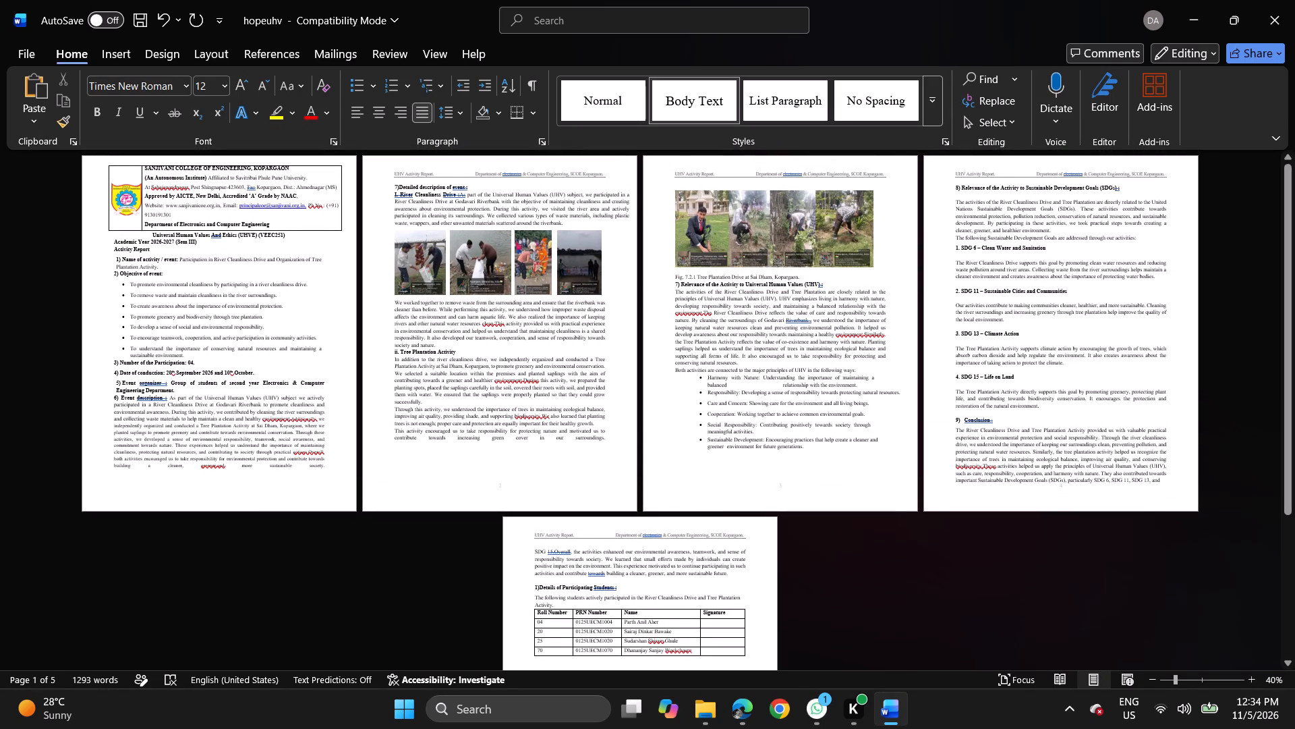
pyautogui.moveTo(674, 275); pyautogui.dragTo(785, 277)
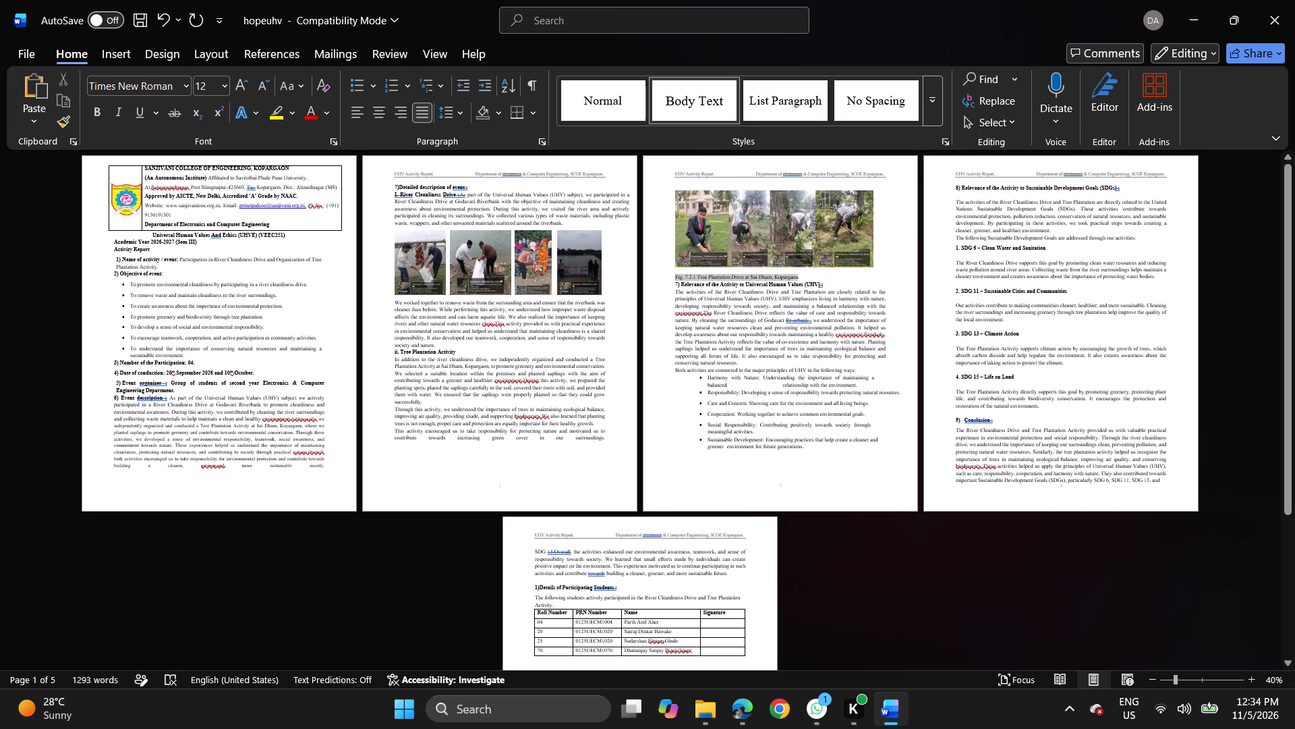
pyautogui.moveTo(785, 277); pyautogui.dragTo(795, 277)
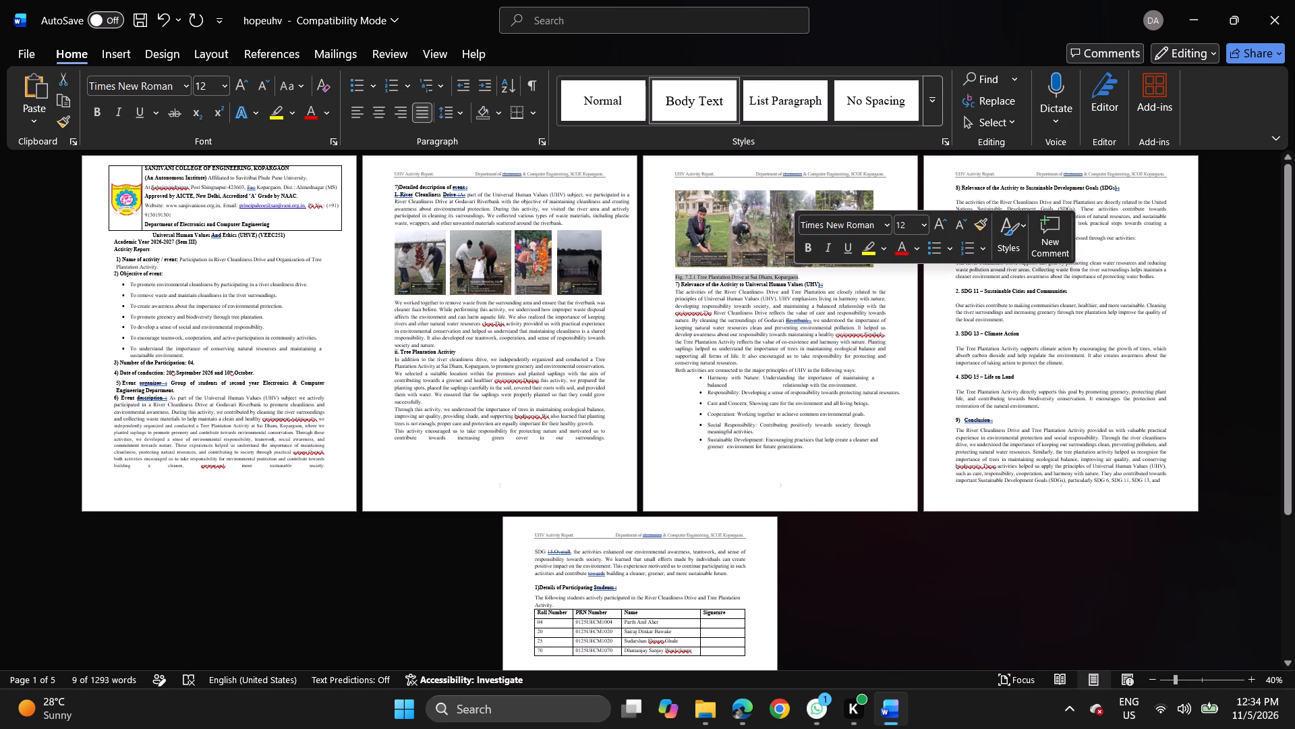
pyautogui.hotkey('ctrl', 'c')
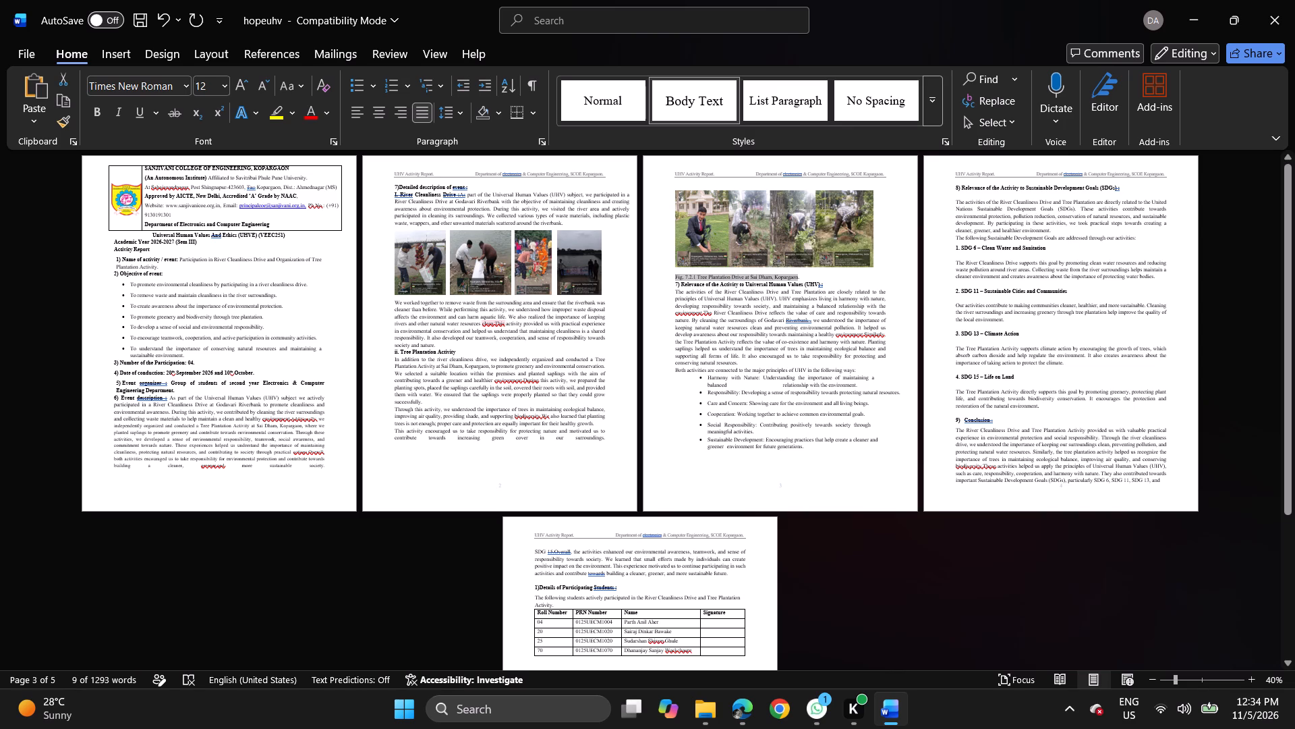
pyautogui.click(393, 299)
pyautogui.press('Return')
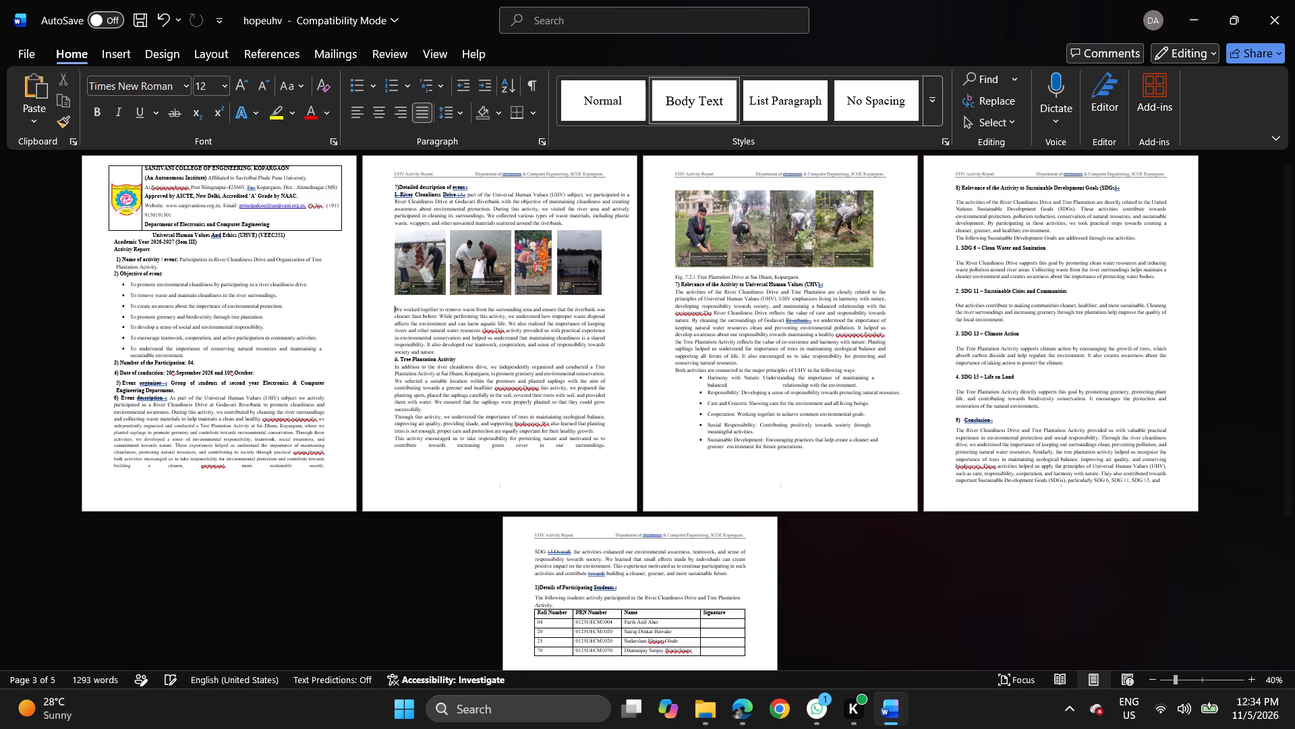
pyautogui.click(397, 299)
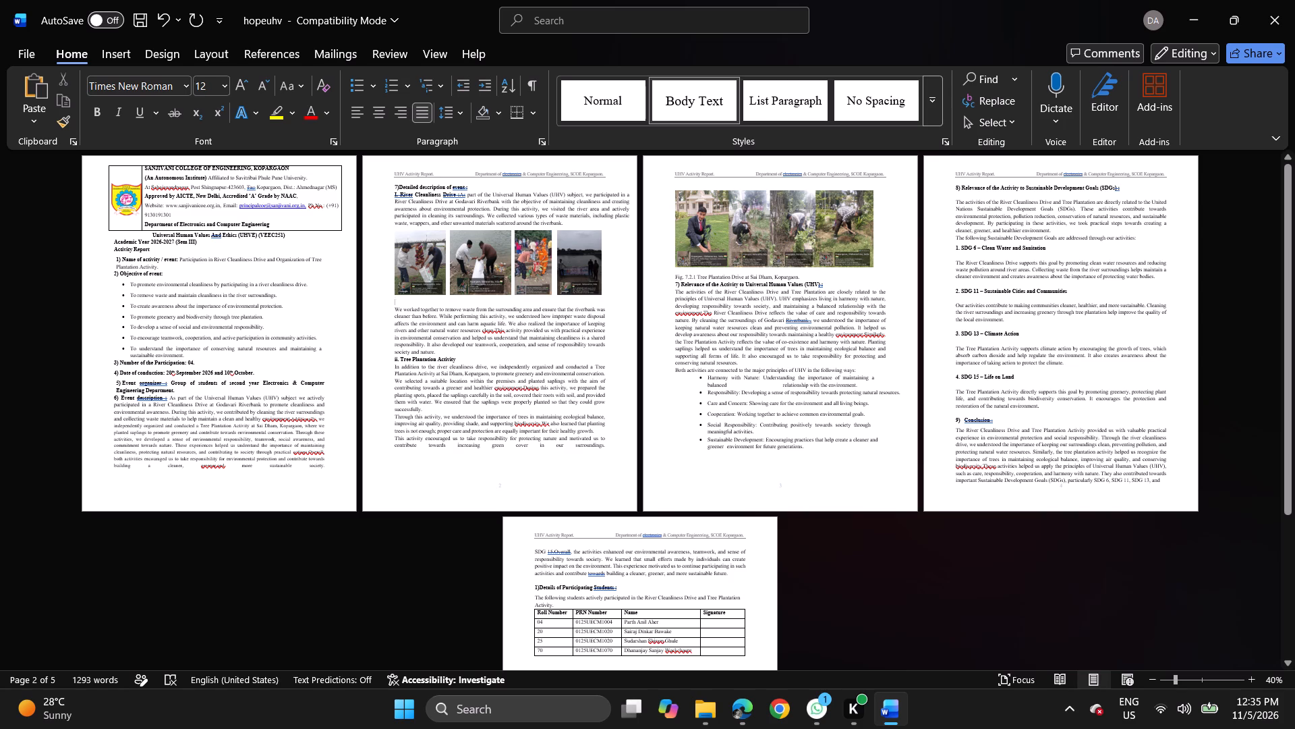
pyautogui.hotkey('ctrl', 'v')
pyautogui.click(390, 308)
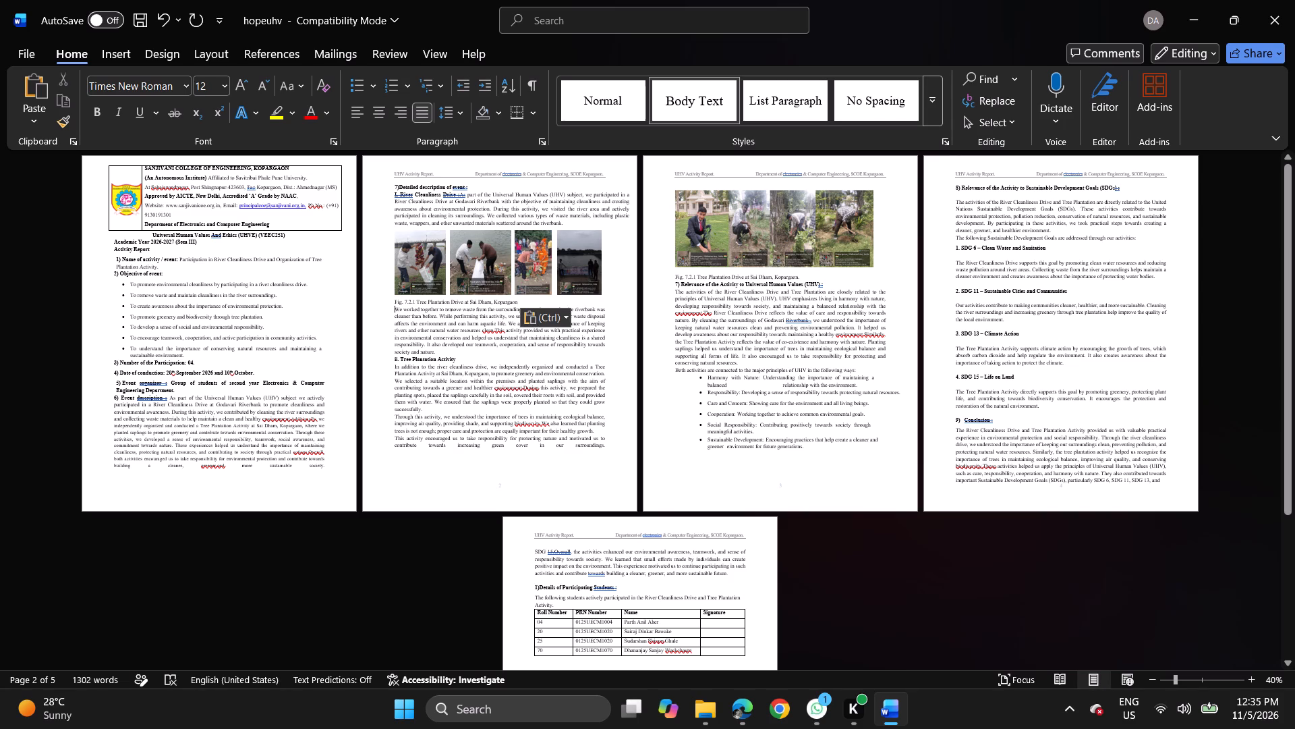
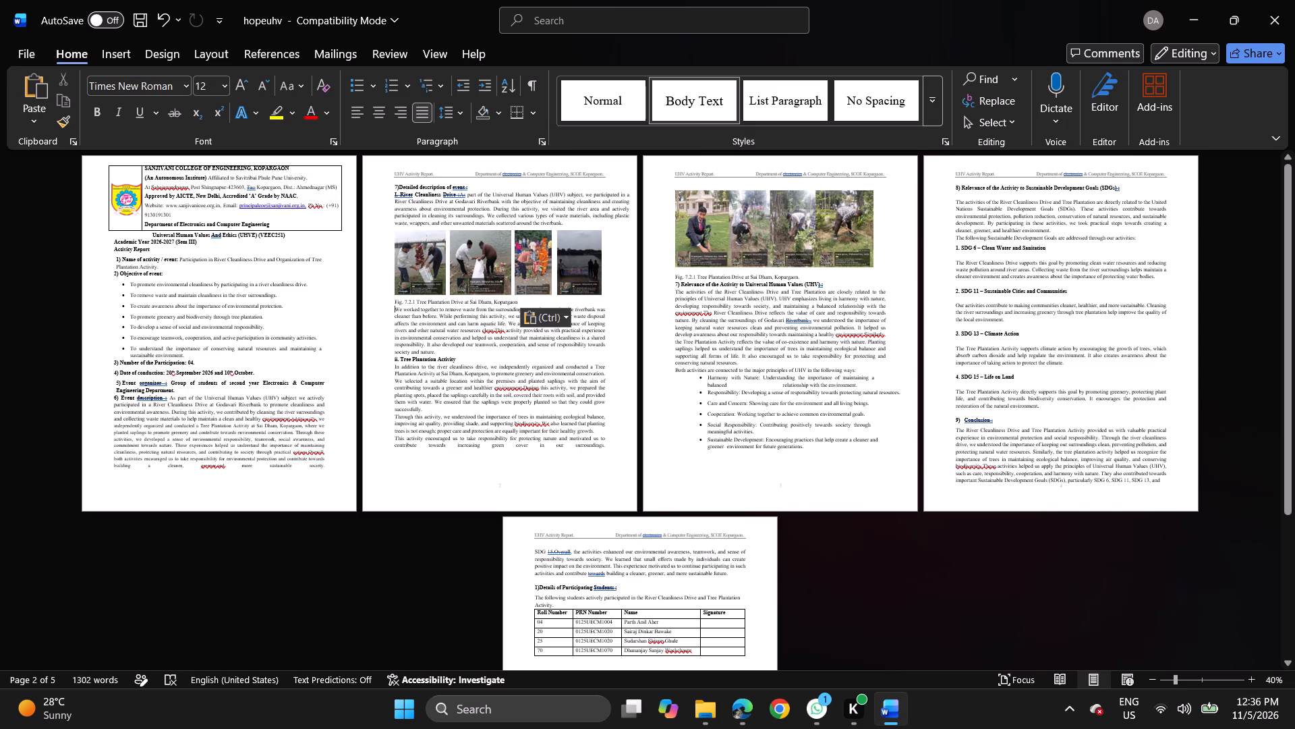
# Delete the blank lines below the SDG 6 heading and above and below the SDG 11 heading on page 4.
pyautogui.click(957, 258)
pyautogui.press('BackSpace')
pyautogui.press('BackSpace')
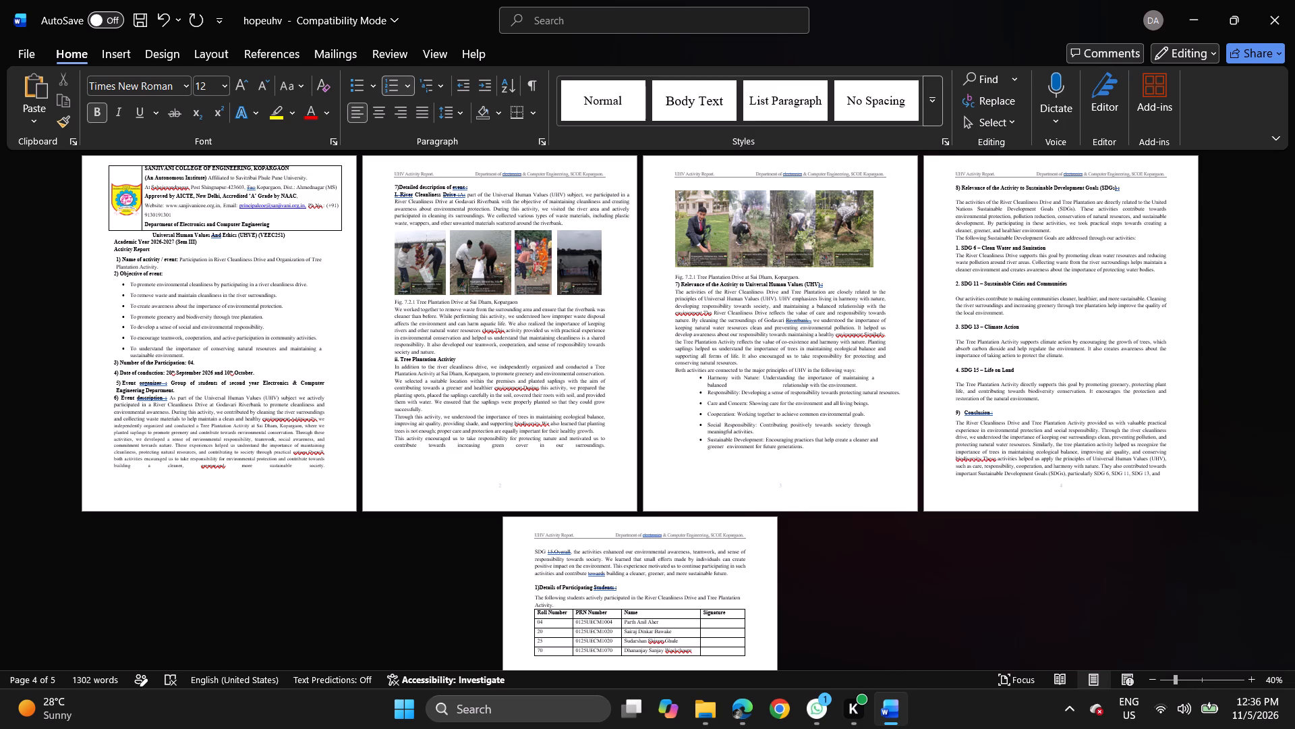
pyautogui.click(960, 278)
pyautogui.press('BackSpace')
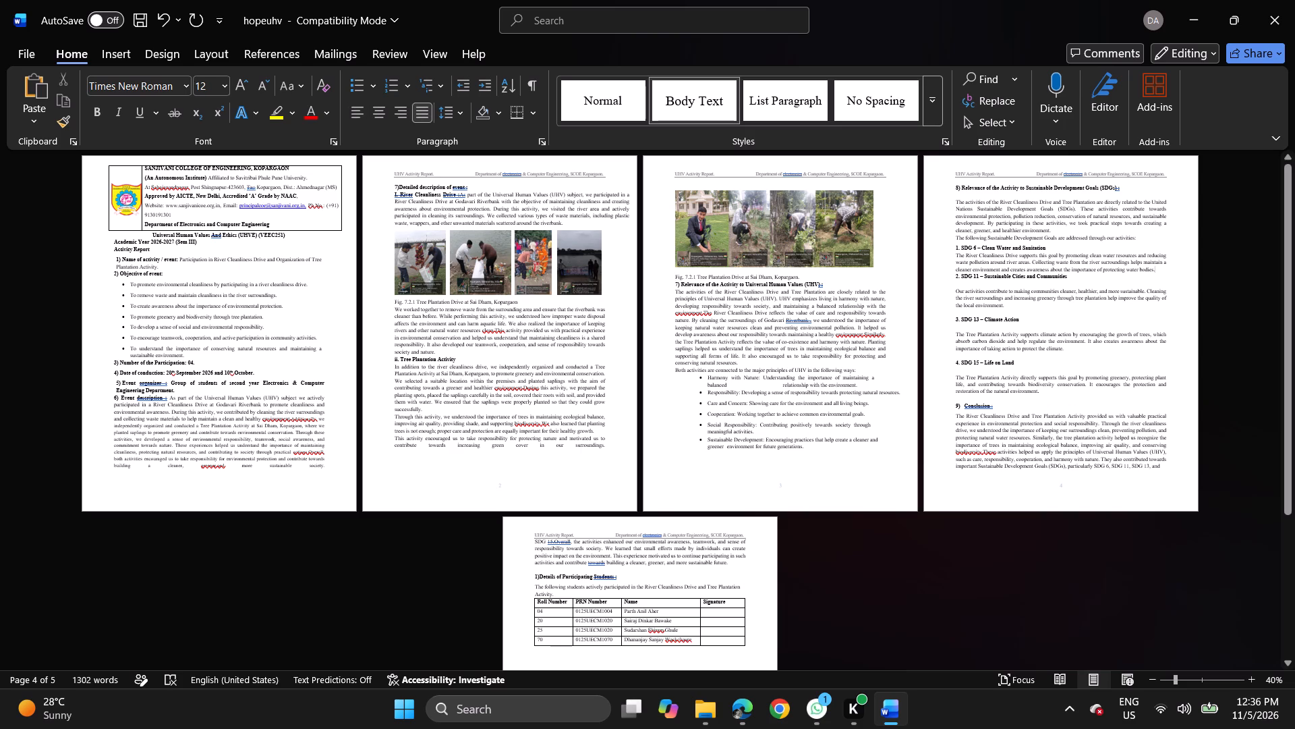
pyautogui.click(963, 283)
pyautogui.press('BackSpace')
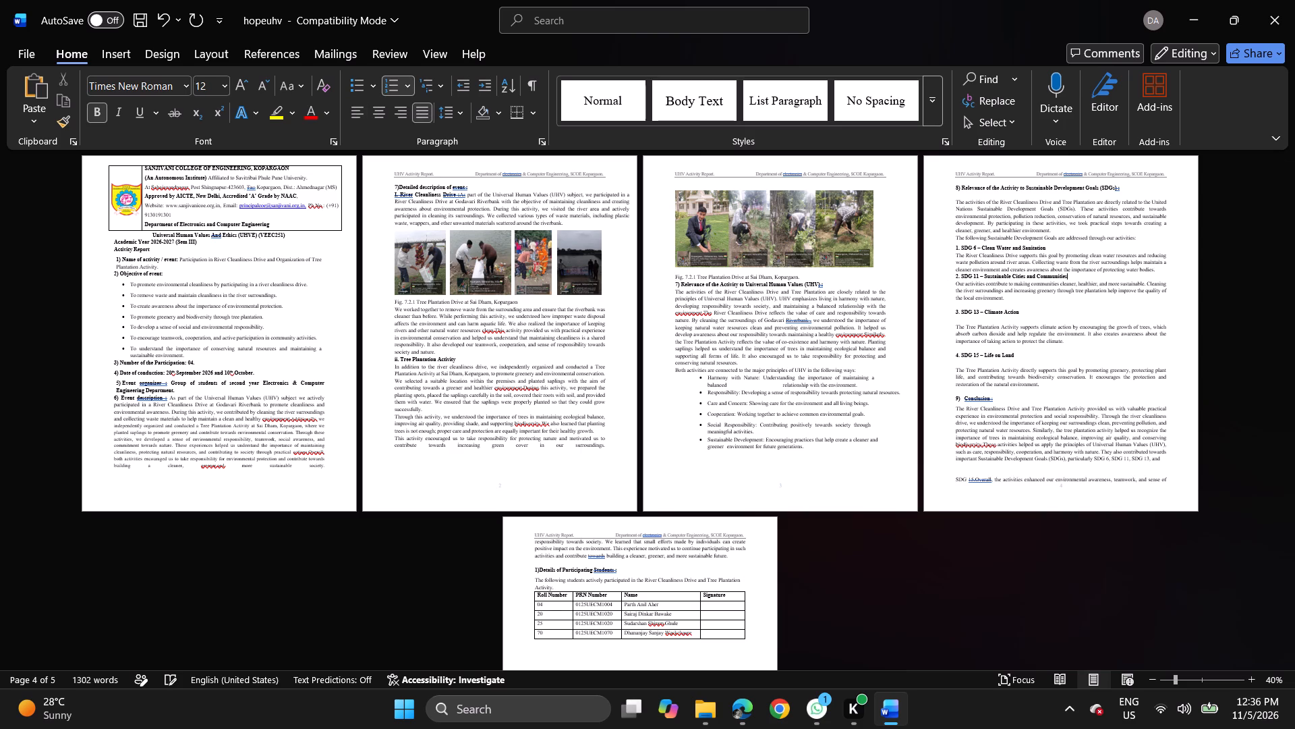
# Delete the blank lines above and below the "SDG 13 – Climate Action" and "SDG 15 – Life on Land" headings.
pyautogui.click(967, 304)
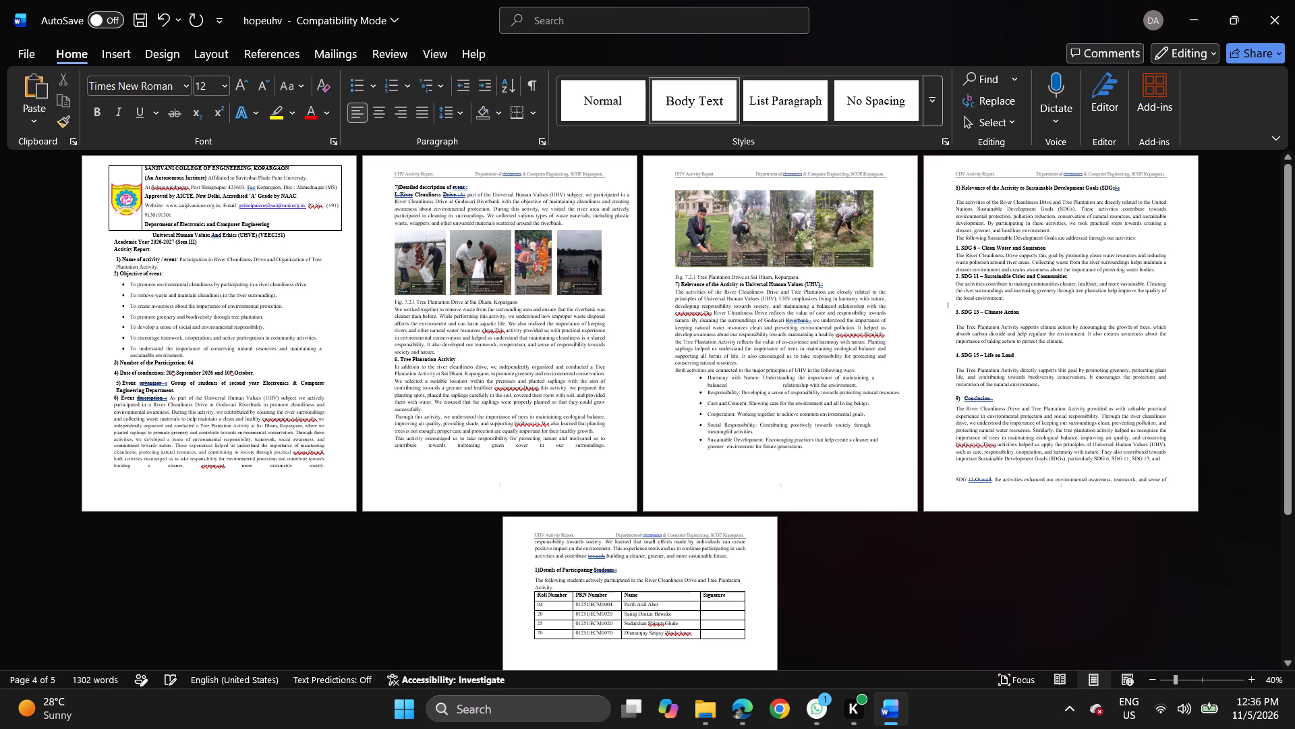
pyautogui.press('BackSpace')
pyautogui.click(954, 312)
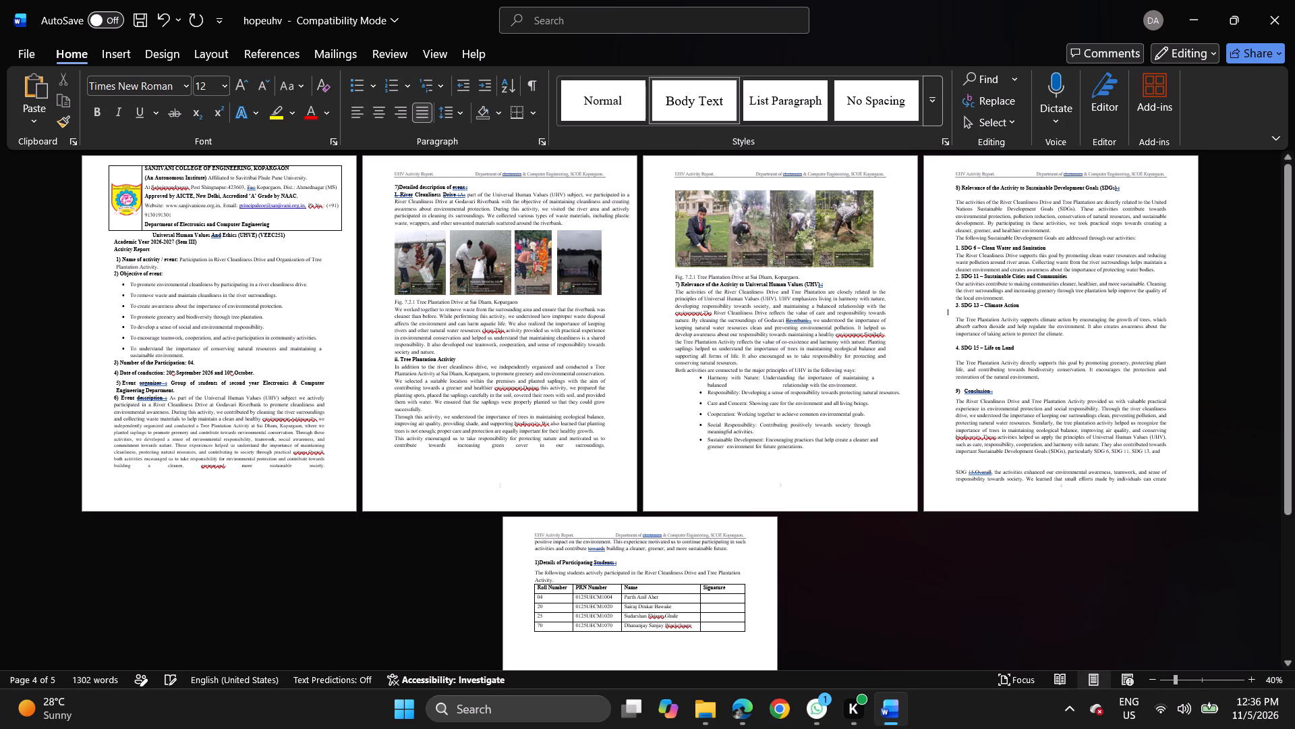
pyautogui.press('BackSpace')
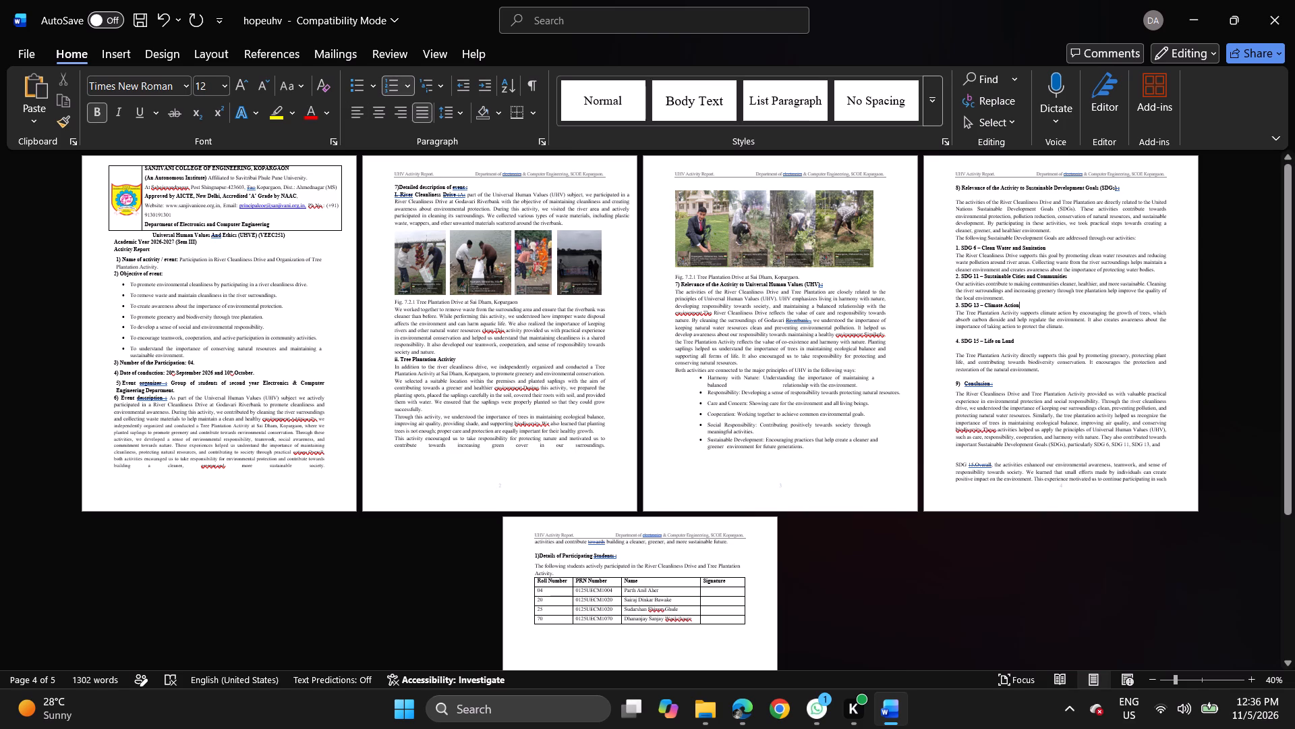
pyautogui.click(958, 331)
pyautogui.press('BackSpace')
pyautogui.click(960, 340)
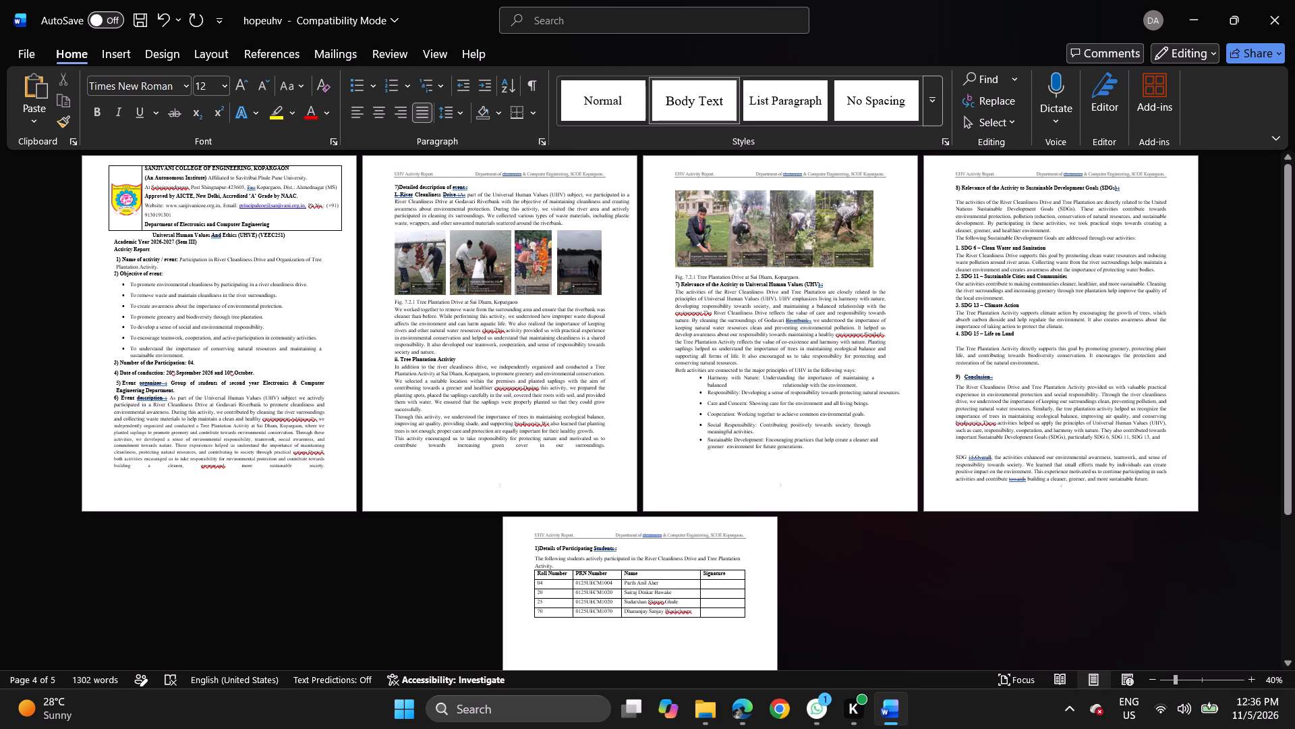
pyautogui.press('BackSpace')
# Delete the blank line between the SDG 15 paragraph and the "9) Conclusion" heading.
pyautogui.click(977, 362)
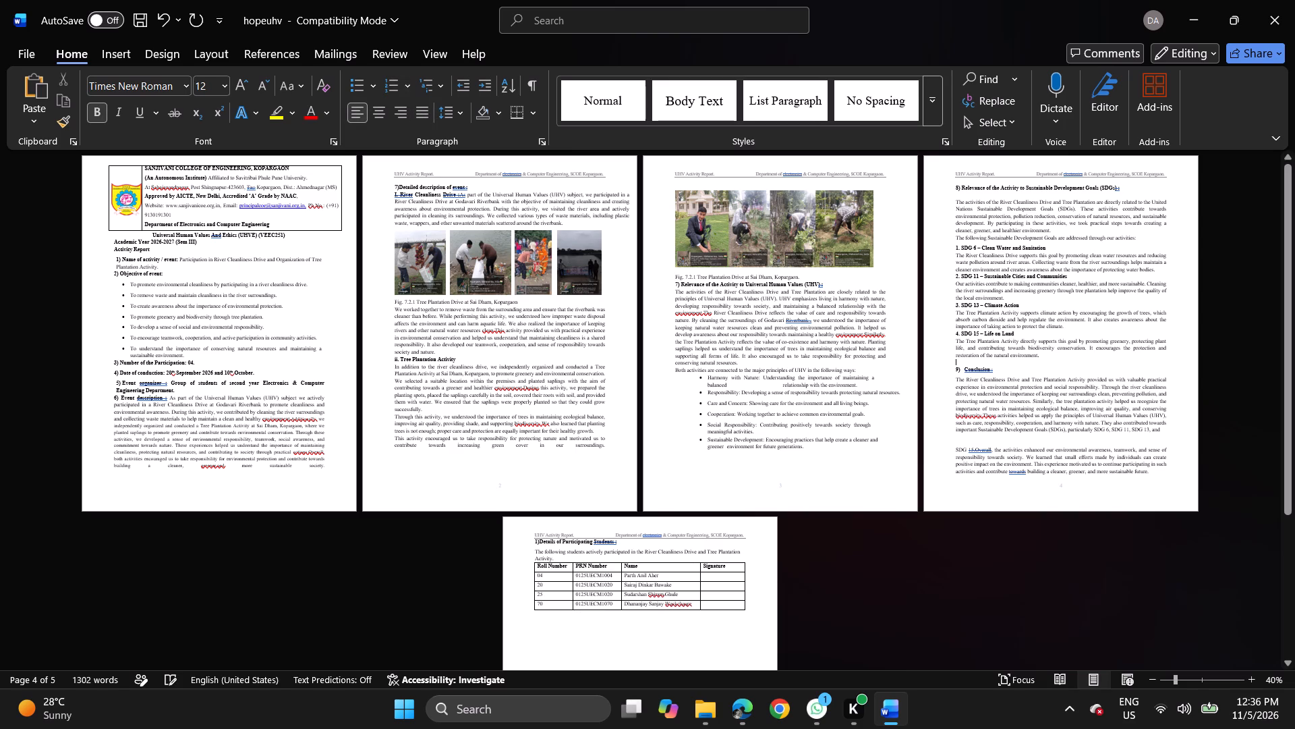
pyautogui.press('BackSpace')
pyautogui.press('BackSpace')
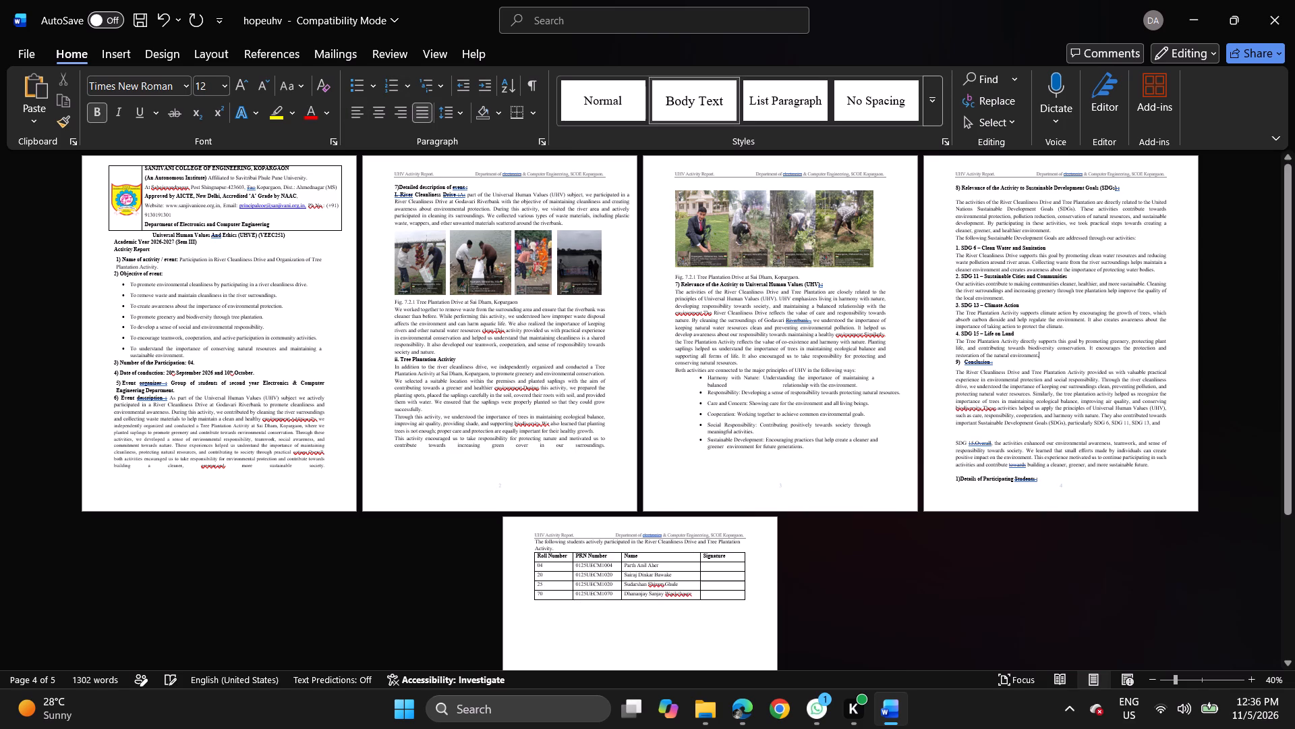
# Remove the blank line below the "9) Conclusion" heading, keeping the conclusion paragraph on its own line without a list number.
pyautogui.click(958, 368)
pyautogui.press('BackSpace')
pyautogui.press('BackSpace')
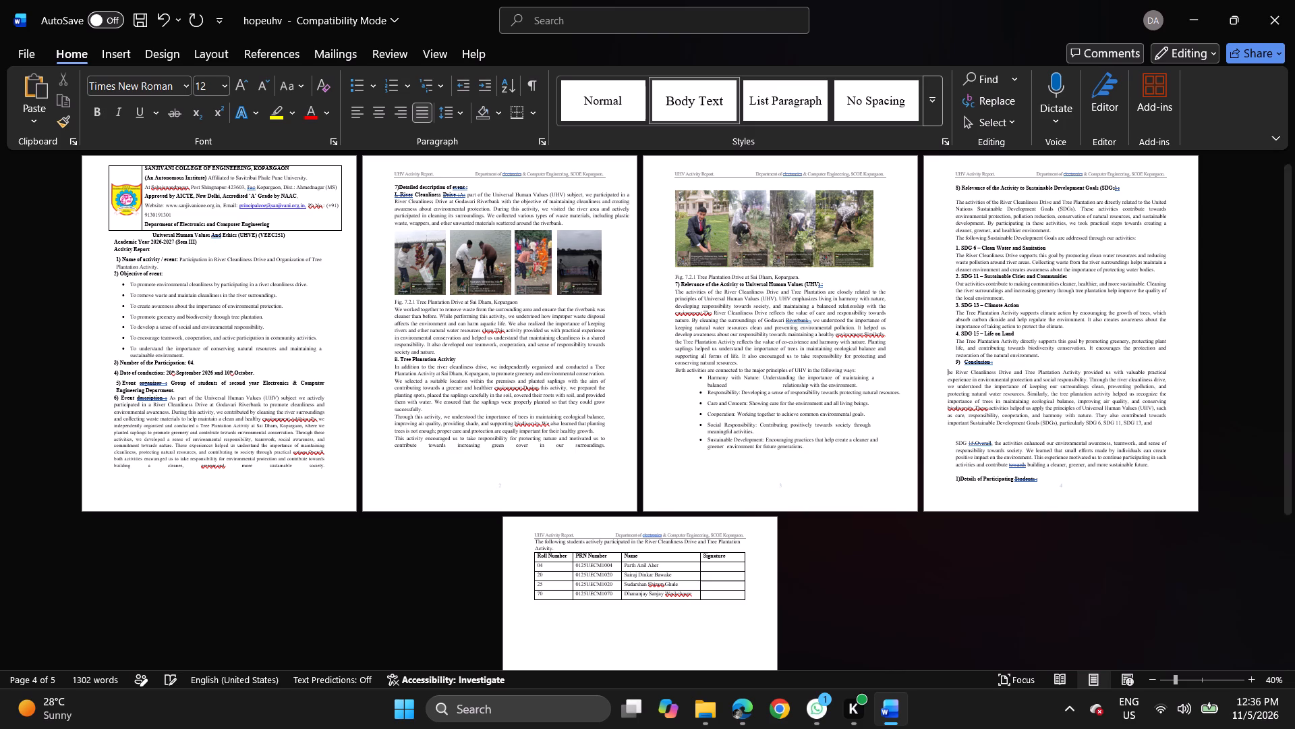
pyautogui.press('BackSpace')
pyautogui.press('Return')
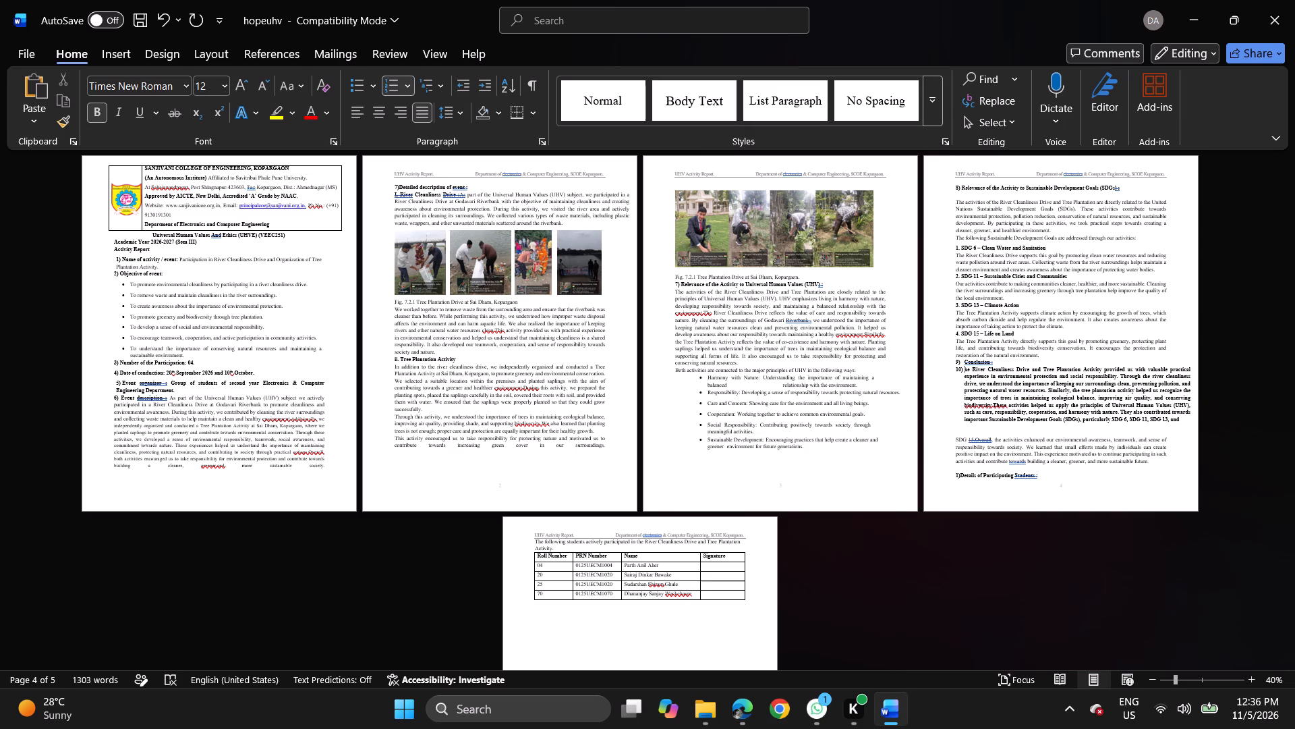
pyautogui.press('Left')
pyautogui.press('BackSpace')
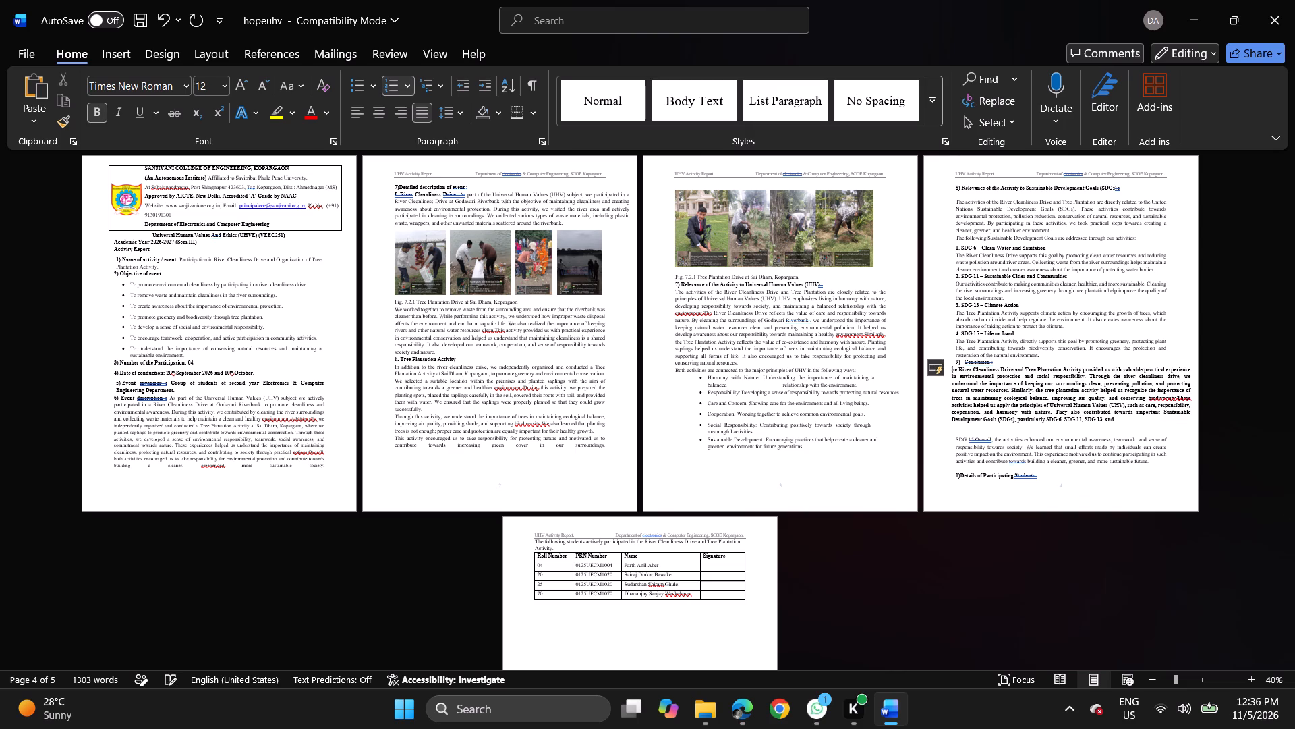
pyautogui.press('space')
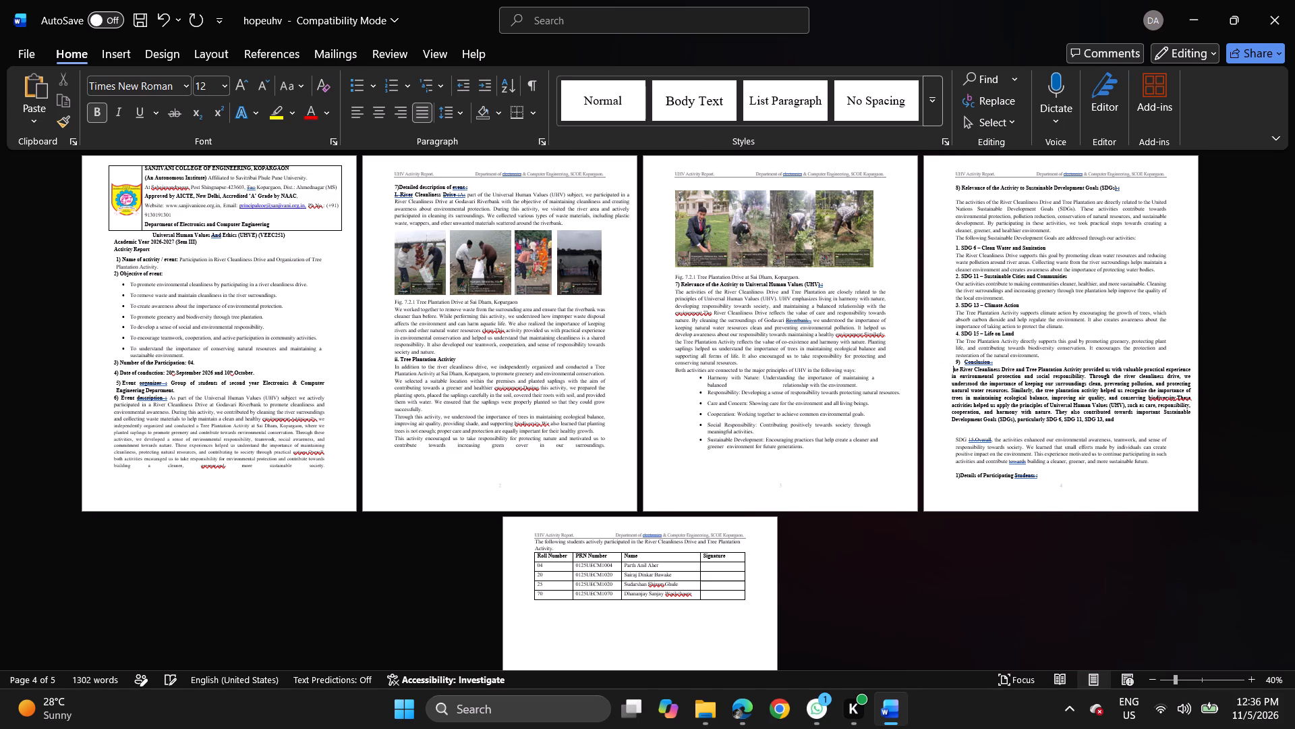
pyautogui.press('BackSpace')
pyautogui.press('BackSpace')
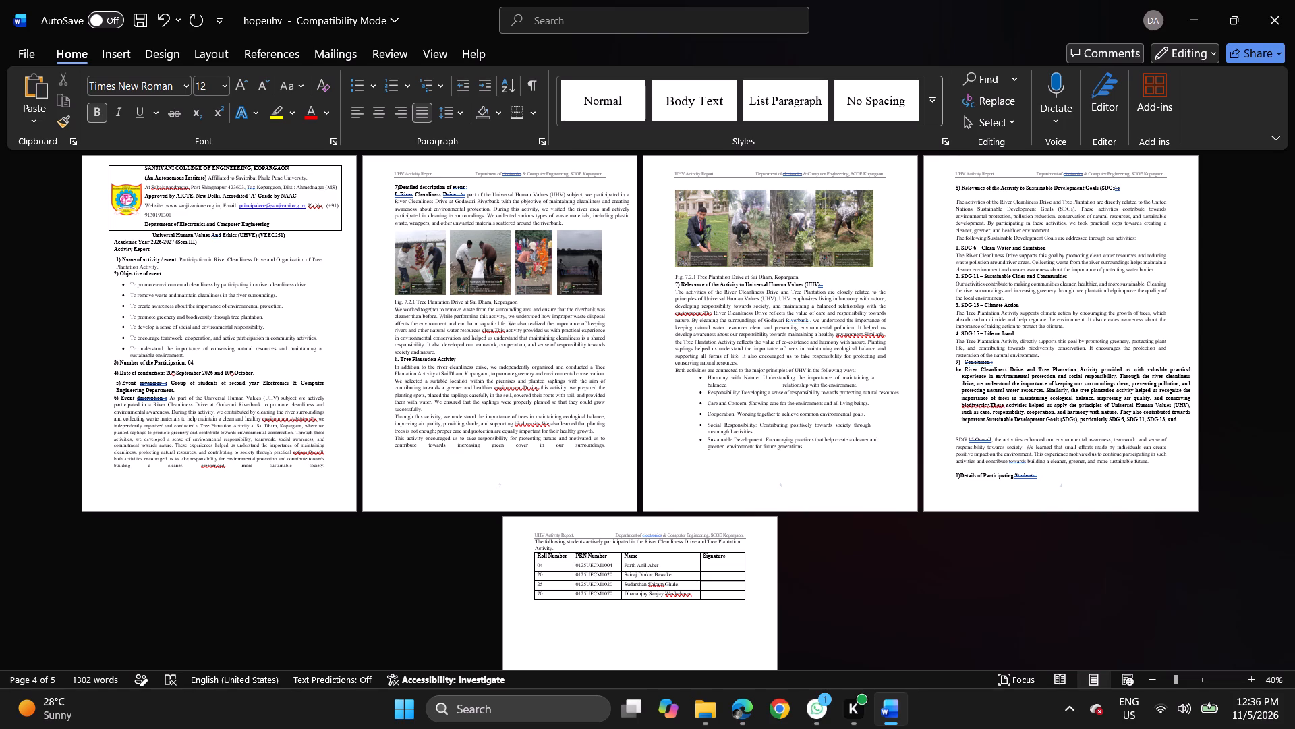
pyautogui.press('BackSpace')
pyautogui.press('BackSpace')
pyautogui.press('BackSpace')
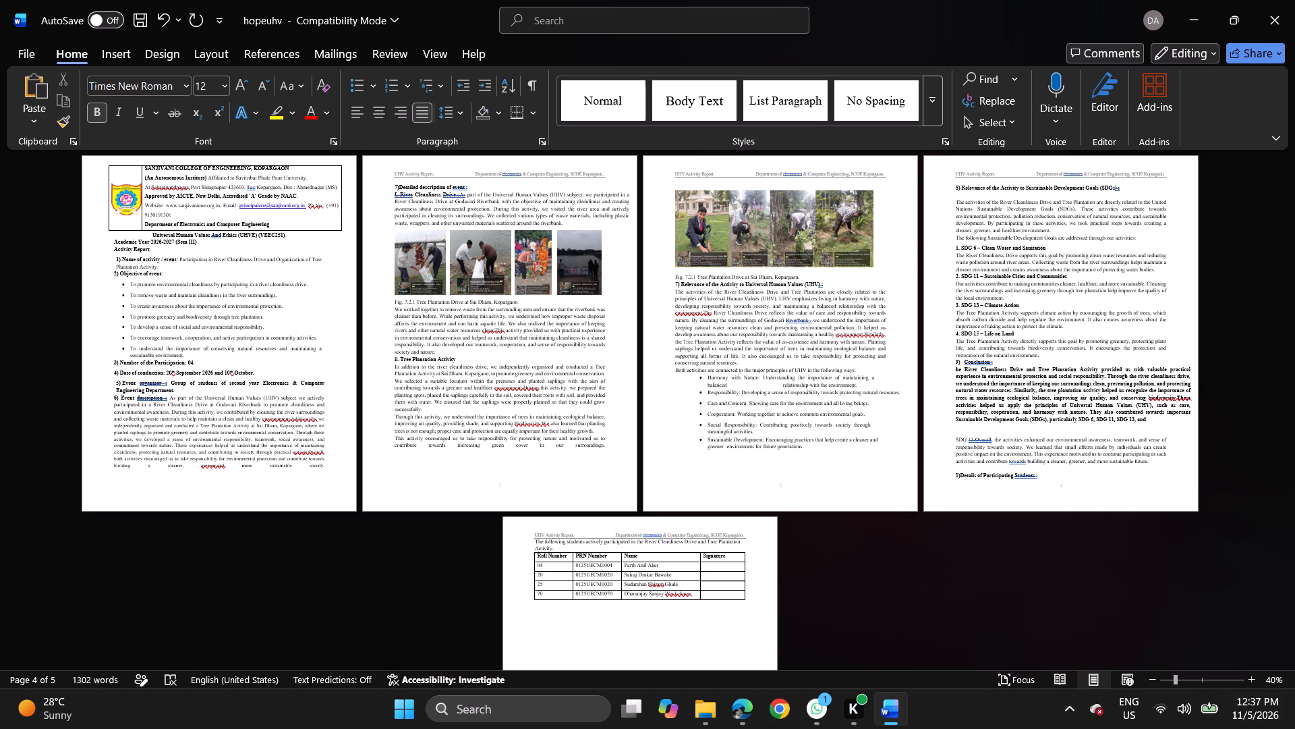
pyautogui.hotkey('ctrl', 'z')
pyautogui.hotkey('ctrl', 'z')
# Restore the capital "T" at the start of the conclusion paragraph so it begins with "The River Cleanliness Drive".
pyautogui.keyDown('ctrl'); pyautogui.scroll(4, 958, 398); pyautogui.keyUp('ctrl')
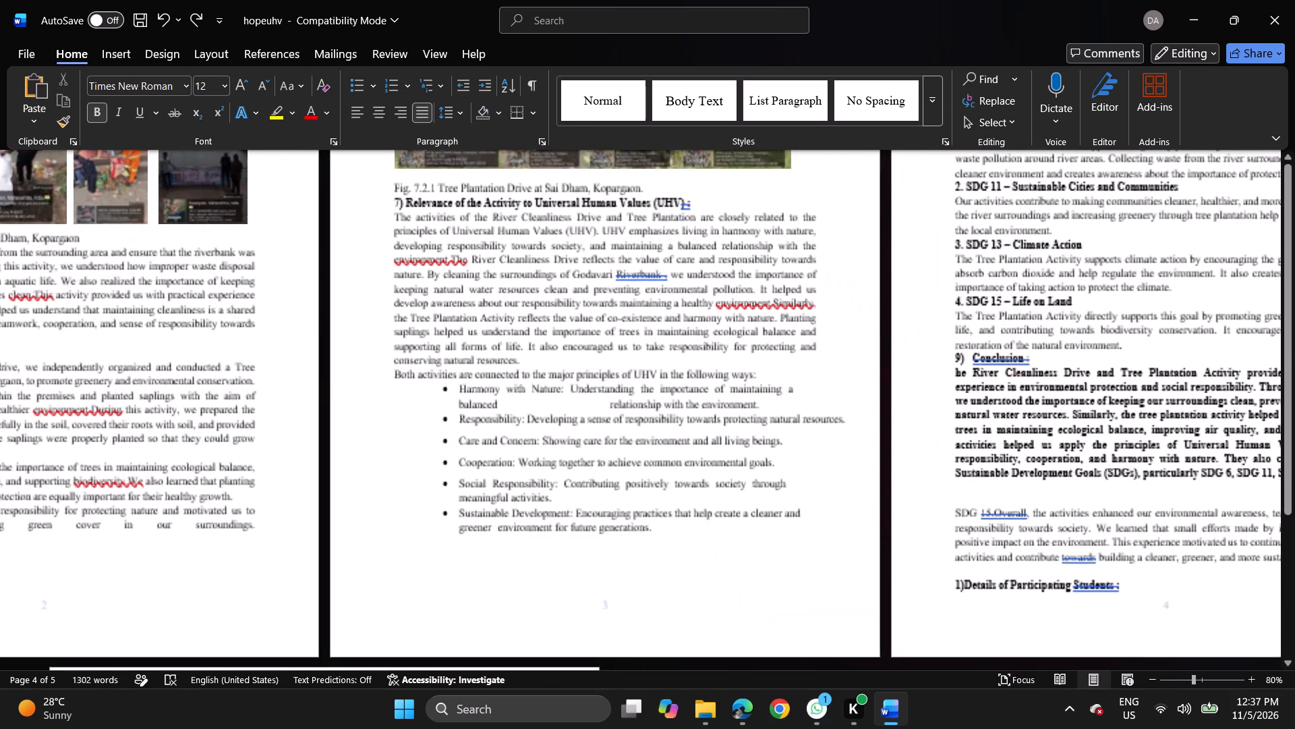
pyautogui.press('t')
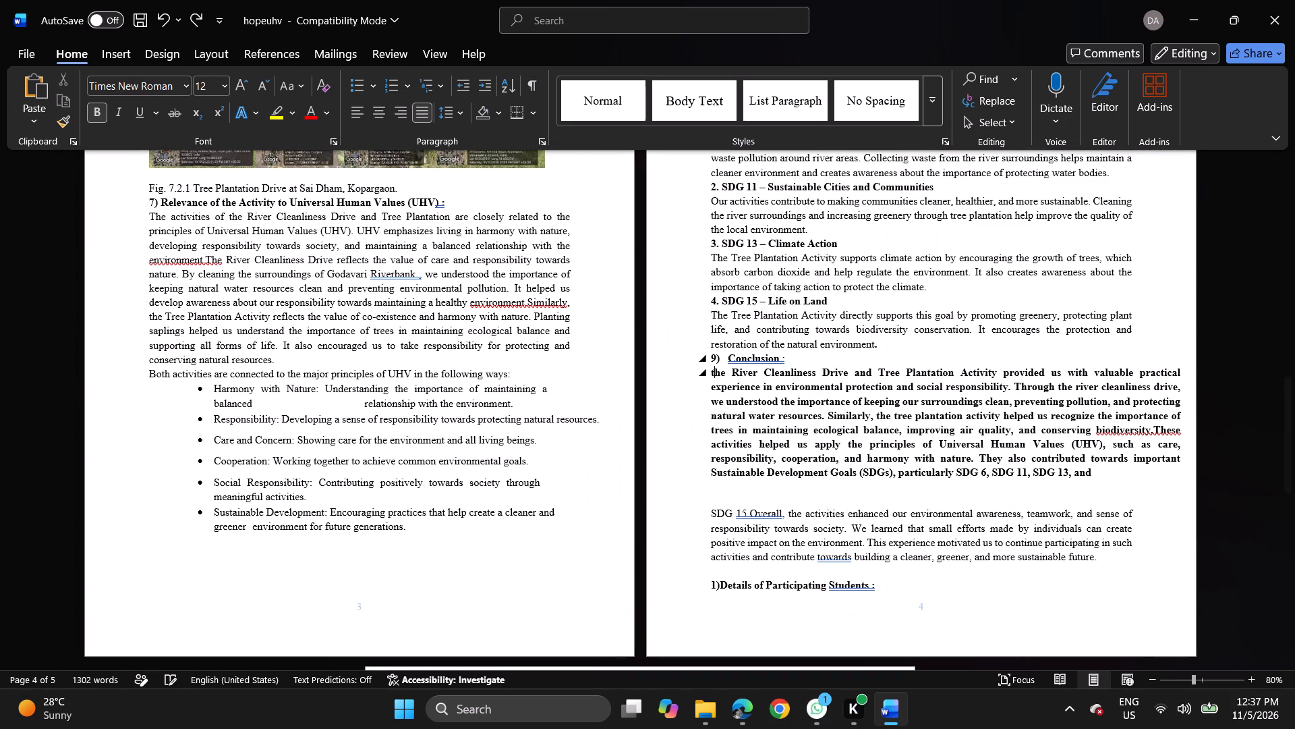
pyautogui.press('BackSpace')
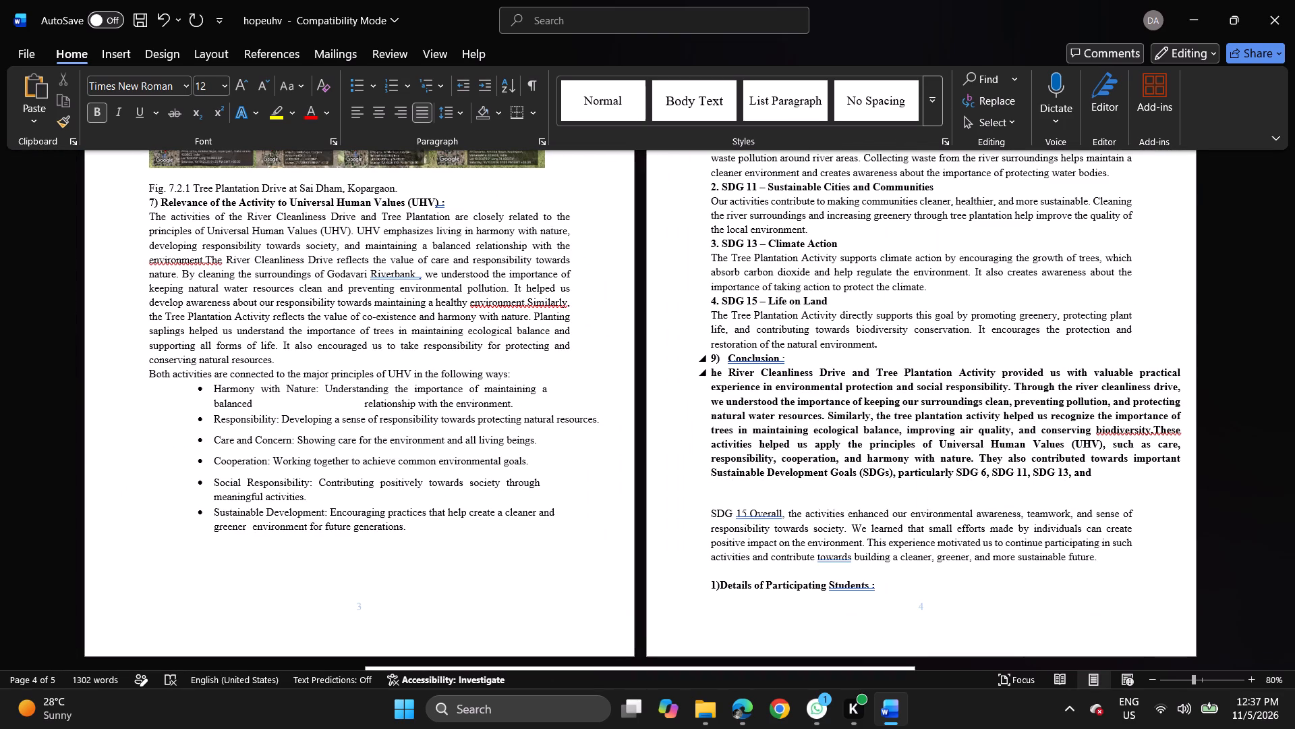
pyautogui.hotkey('shift', 't')
# Remove the bold formatting from the whole conclusion paragraph below the "9) Conclusion" heading.
pyautogui.moveTo(713, 374); pyautogui.dragTo(1114, 482)
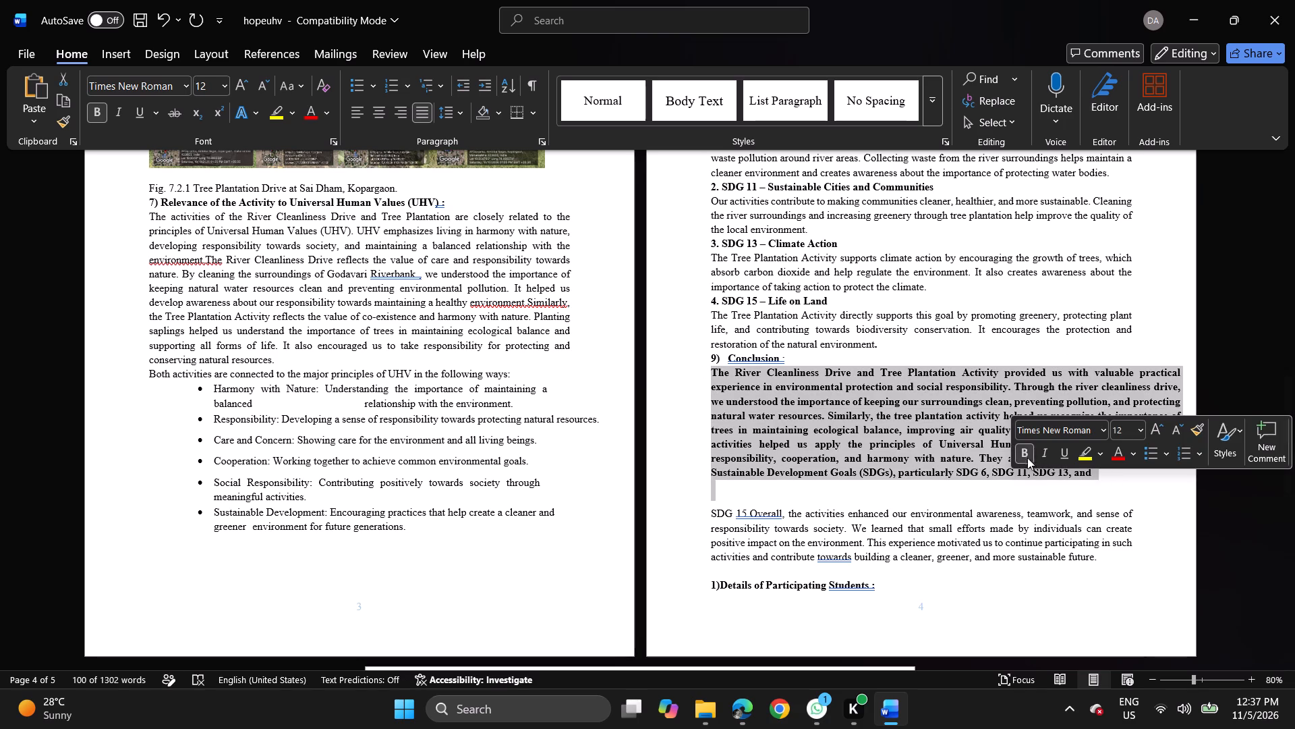
pyautogui.click(1025, 452)
pyautogui.click(813, 495)
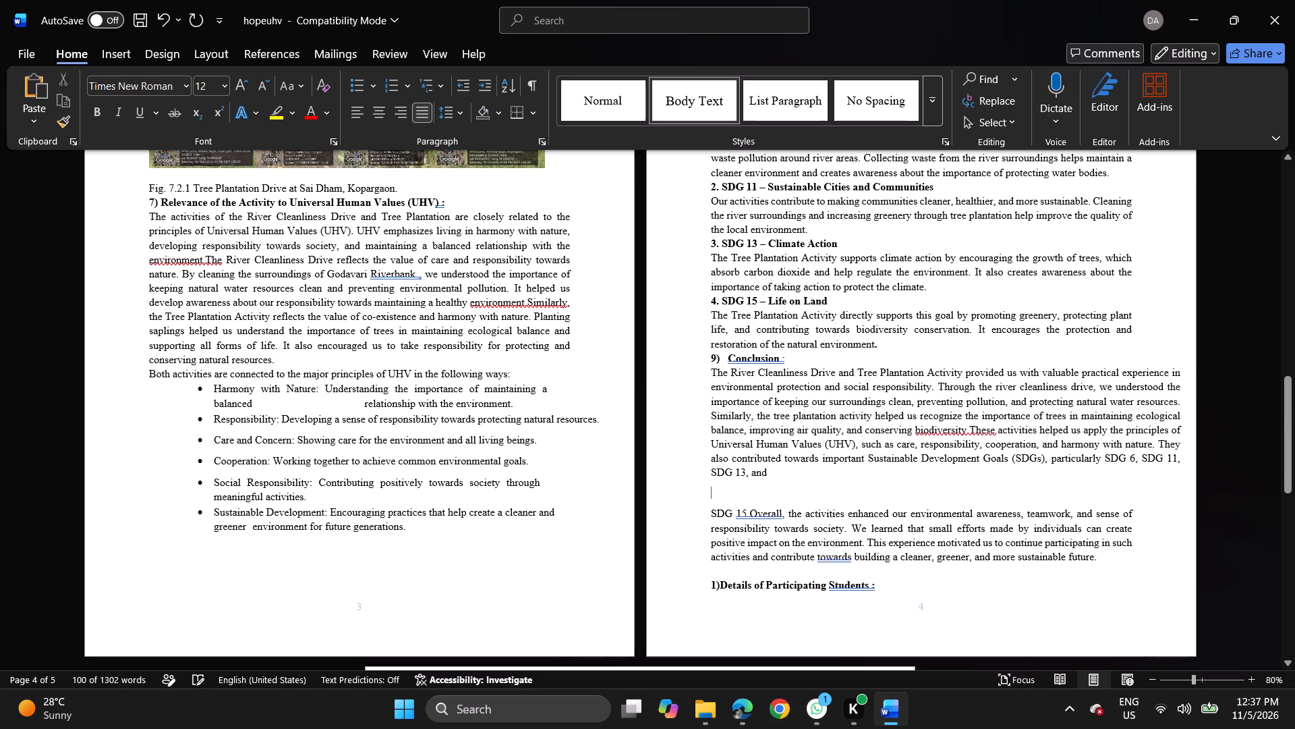
# Join the separated "SDG 15.Overall" text onto the line ending "SDG 13, and" by deleting the gap between them.
pyautogui.click(716, 500)
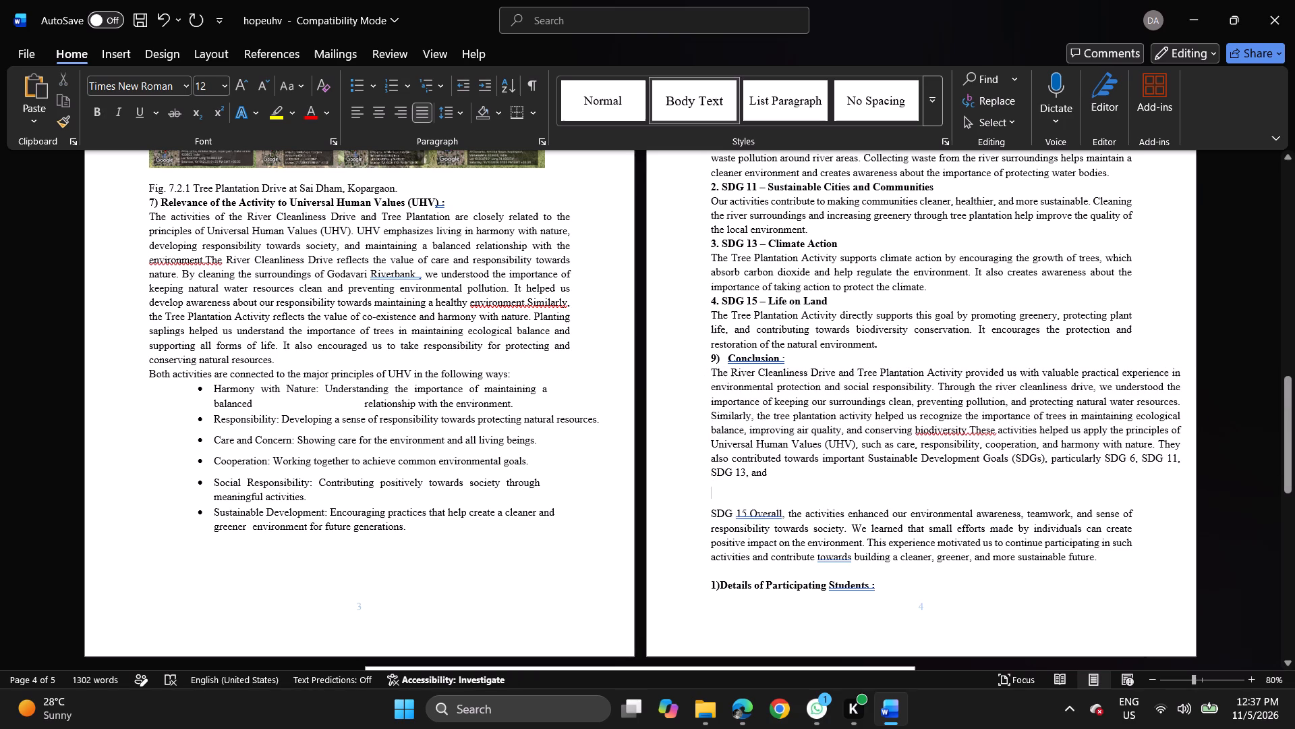
pyautogui.click(711, 512)
pyautogui.press('BackSpace')
pyautogui.press('BackSpace')
pyautogui.press('BackSpace')
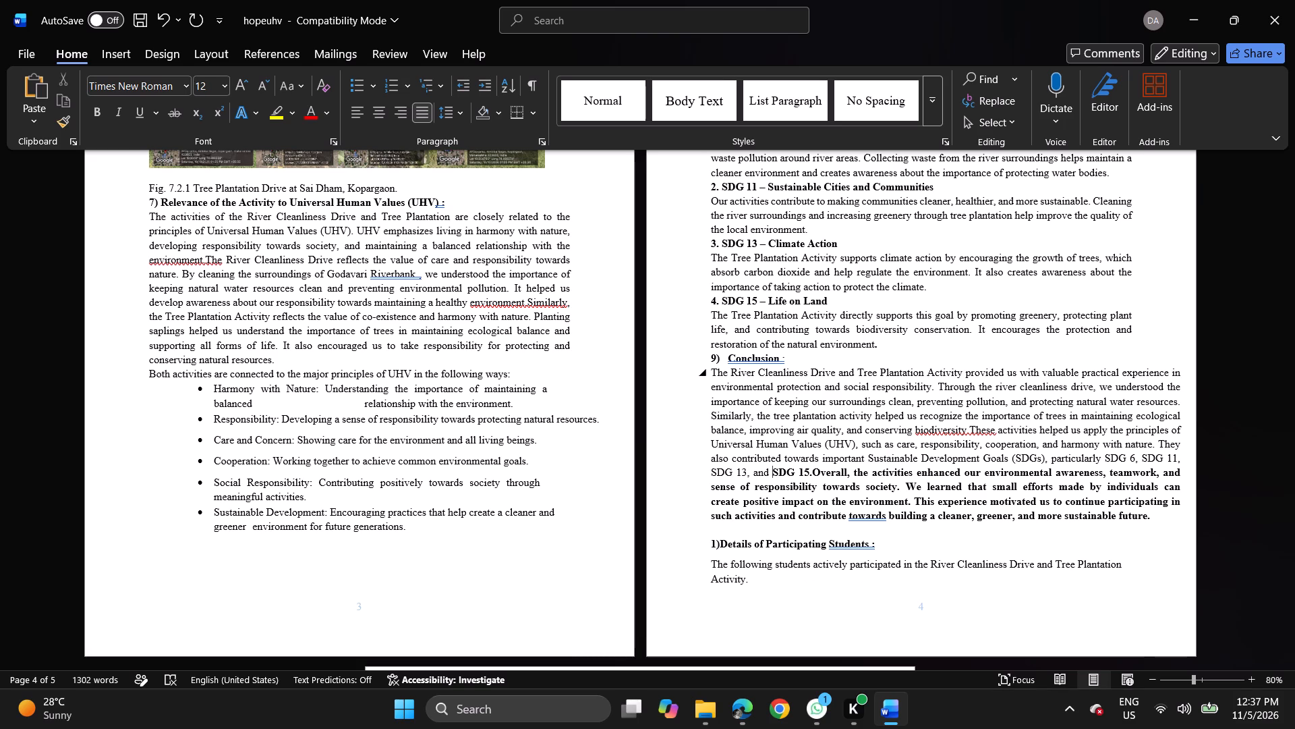
# Start a new paragraph at "We learned that small efforts made by individuals" in the conclusion.
pyautogui.click(905, 486)
pyautogui.press('Return')
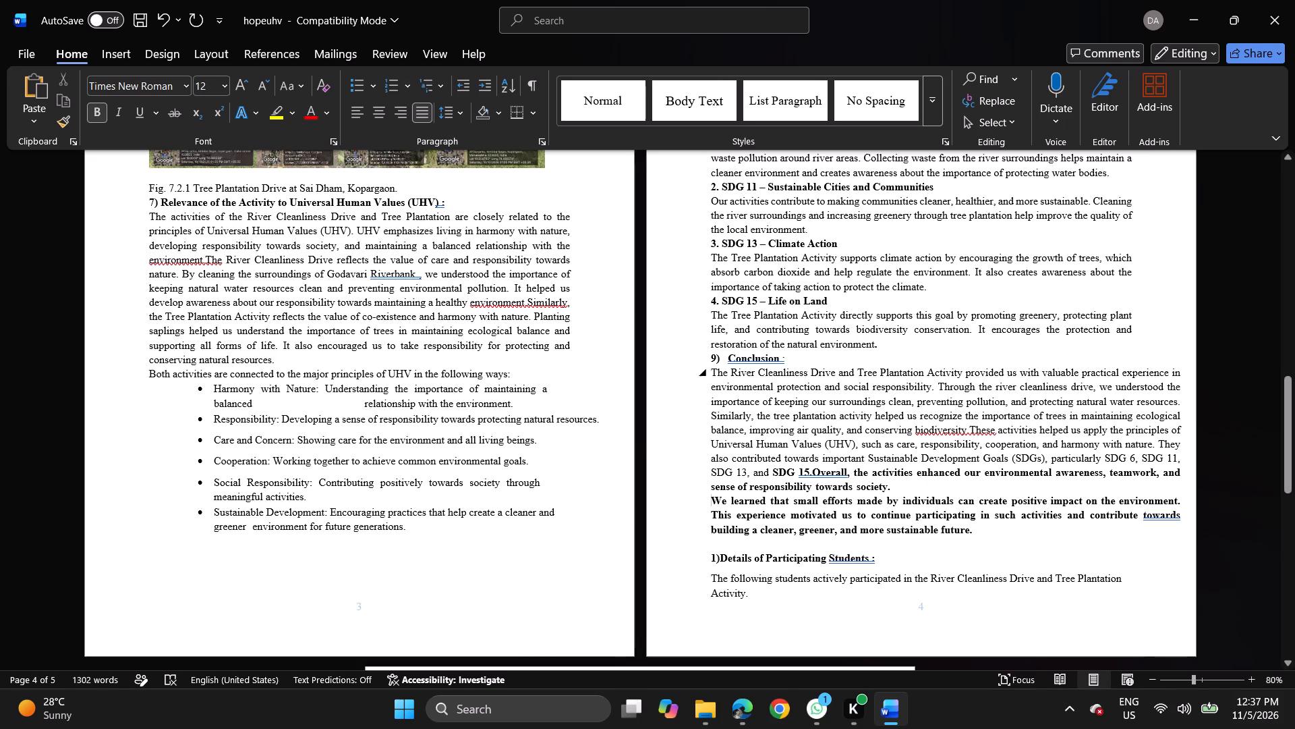
# Remove the bold formatting from the conclusion text running from "SDG 15.Overall" to "more sustainable future.".
pyautogui.moveTo(774, 471); pyautogui.dragTo(990, 537)
pyautogui.click(1008, 499)
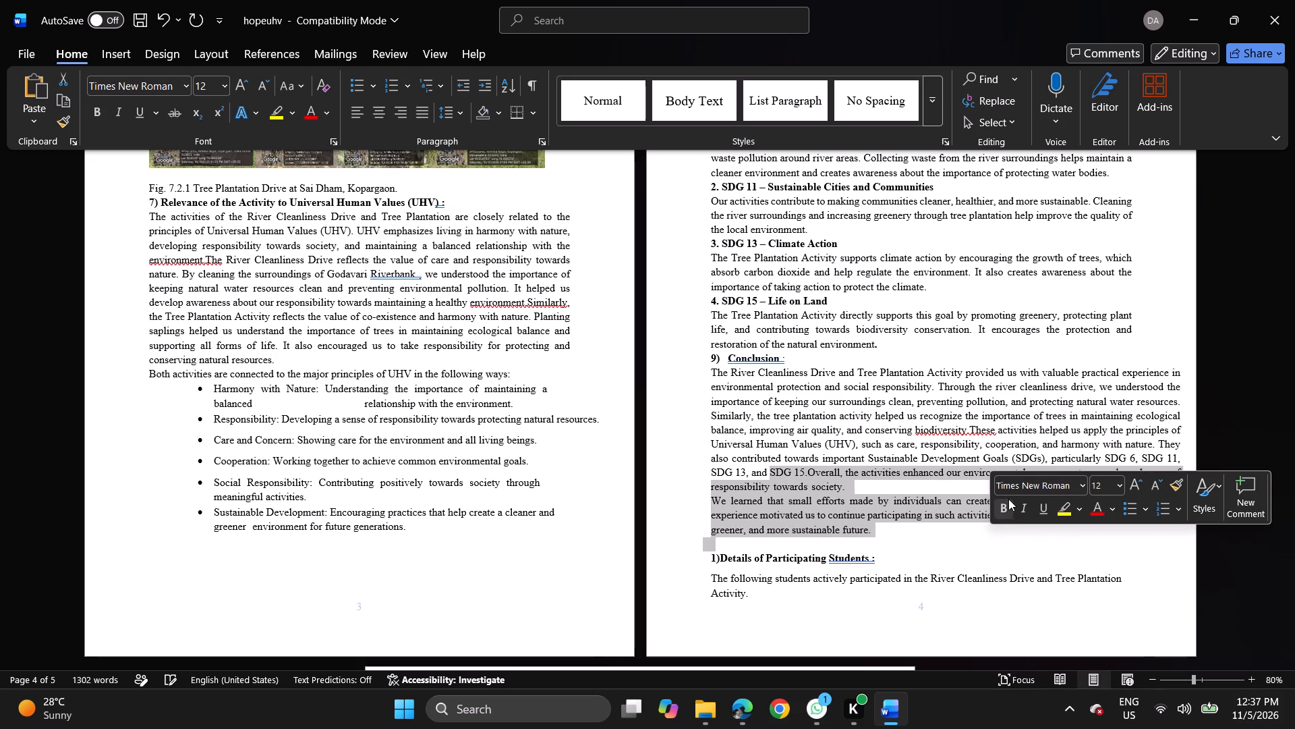
pyautogui.click(880, 552)
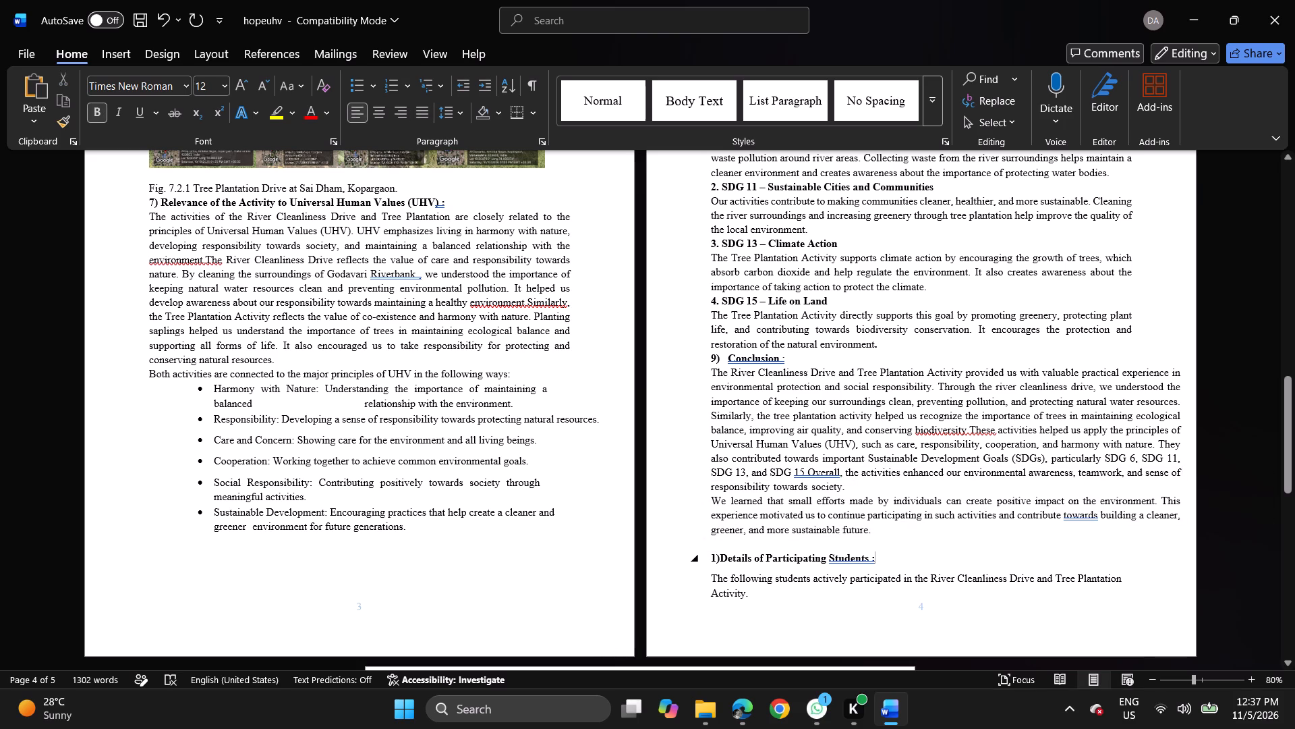
# Move the "1)Details of Participating Students" heading onto page 5 with blank lines, leaving space below the header, and indent it with spaces.
pyautogui.click(712, 560)
pyautogui.press('Return')
pyautogui.press('Return')
pyautogui.press('Return')
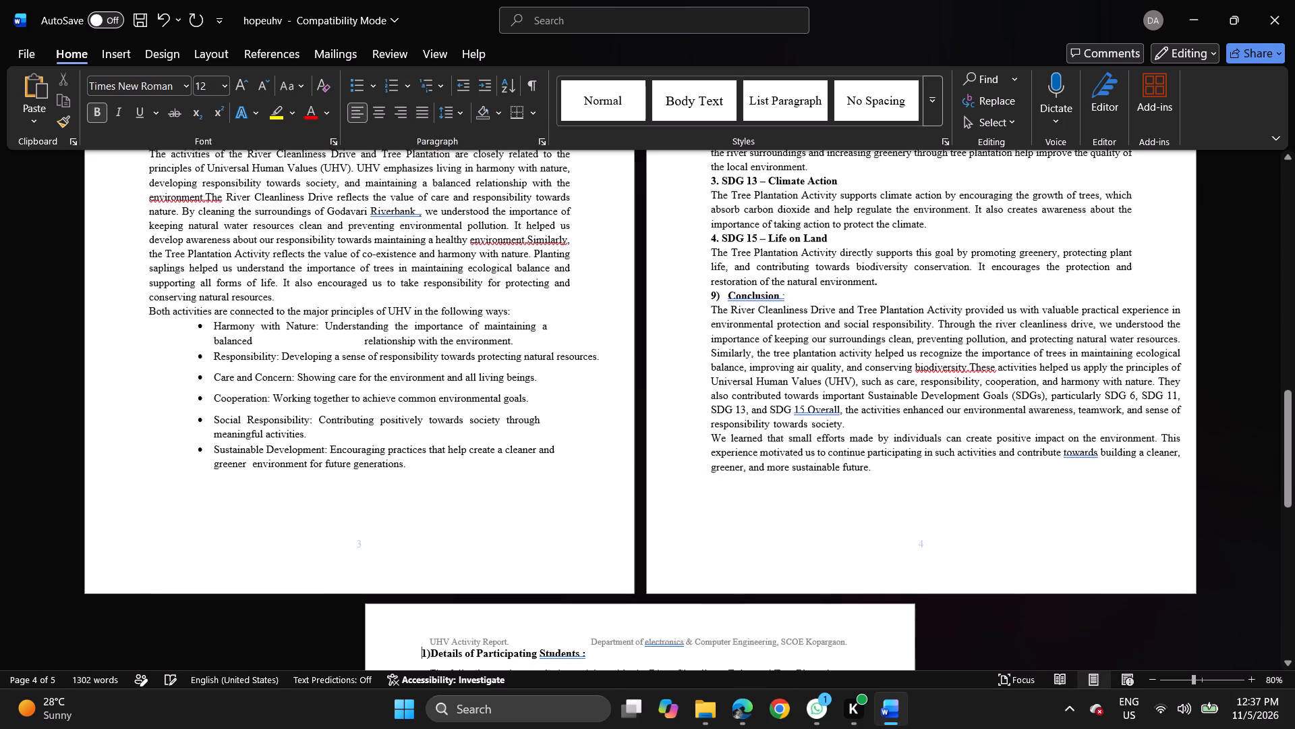
pyautogui.press('space')
pyautogui.press('space')
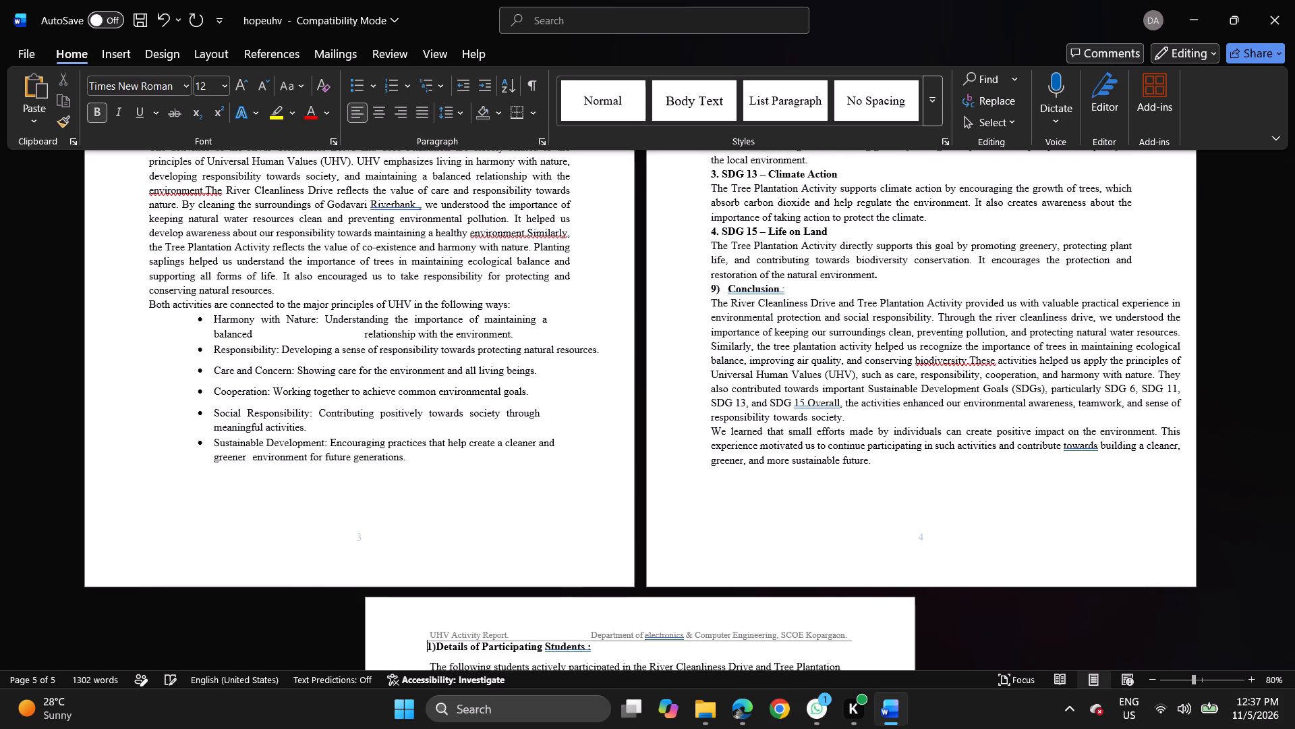
pyautogui.press('Return')
pyautogui.scroll(-1, 664, 519)
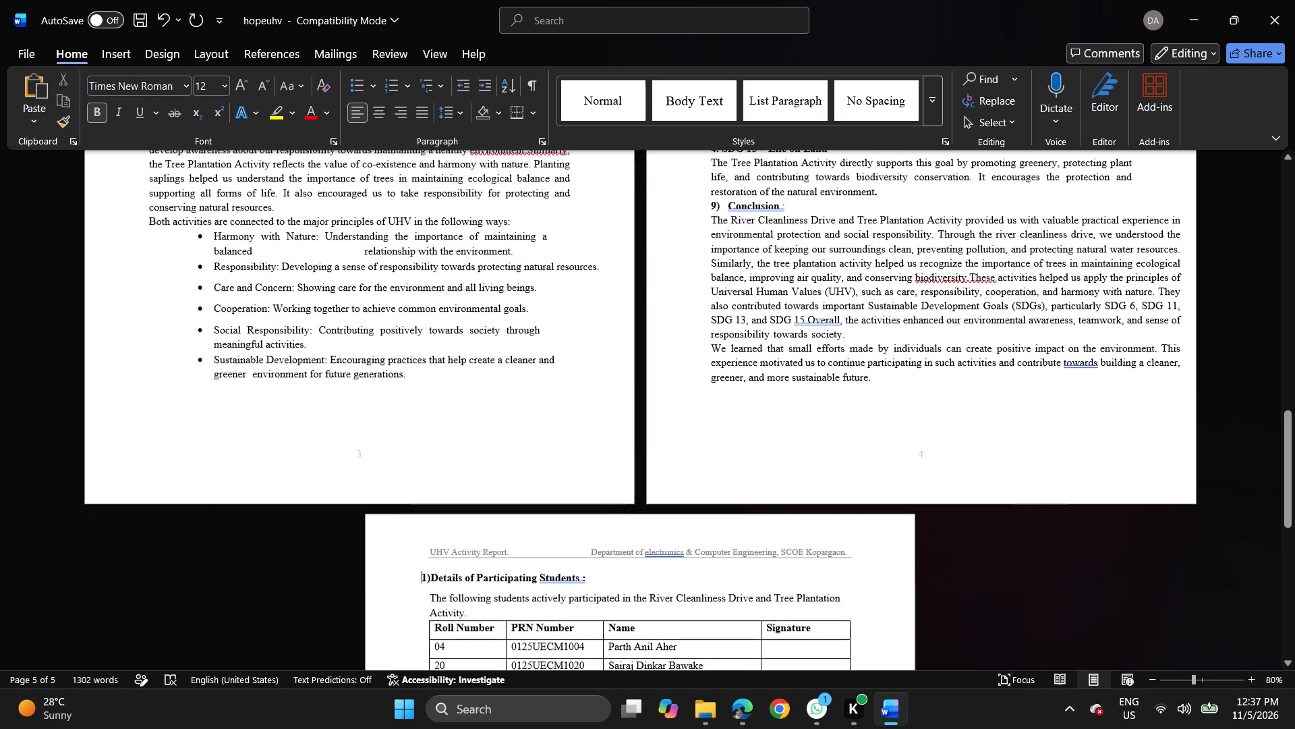
pyautogui.press('space')
pyautogui.press('space')
pyautogui.press('space')
# Review the layout of the report's pages, from the participating students section back to the first page.
pyautogui.scroll(-1, 664, 519)
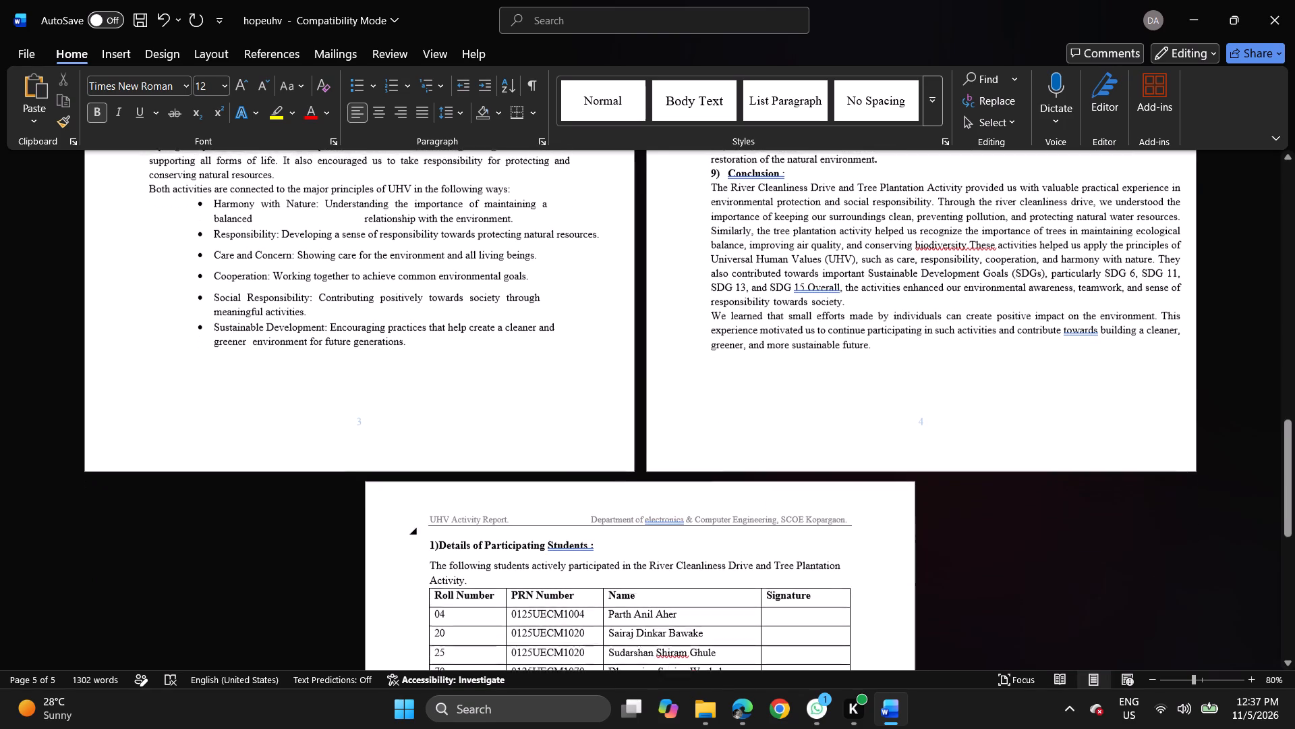
pyautogui.scroll(-1, 664, 519)
pyautogui.scroll(4, 568, 394)
pyautogui.scroll(-1, 568, 394)
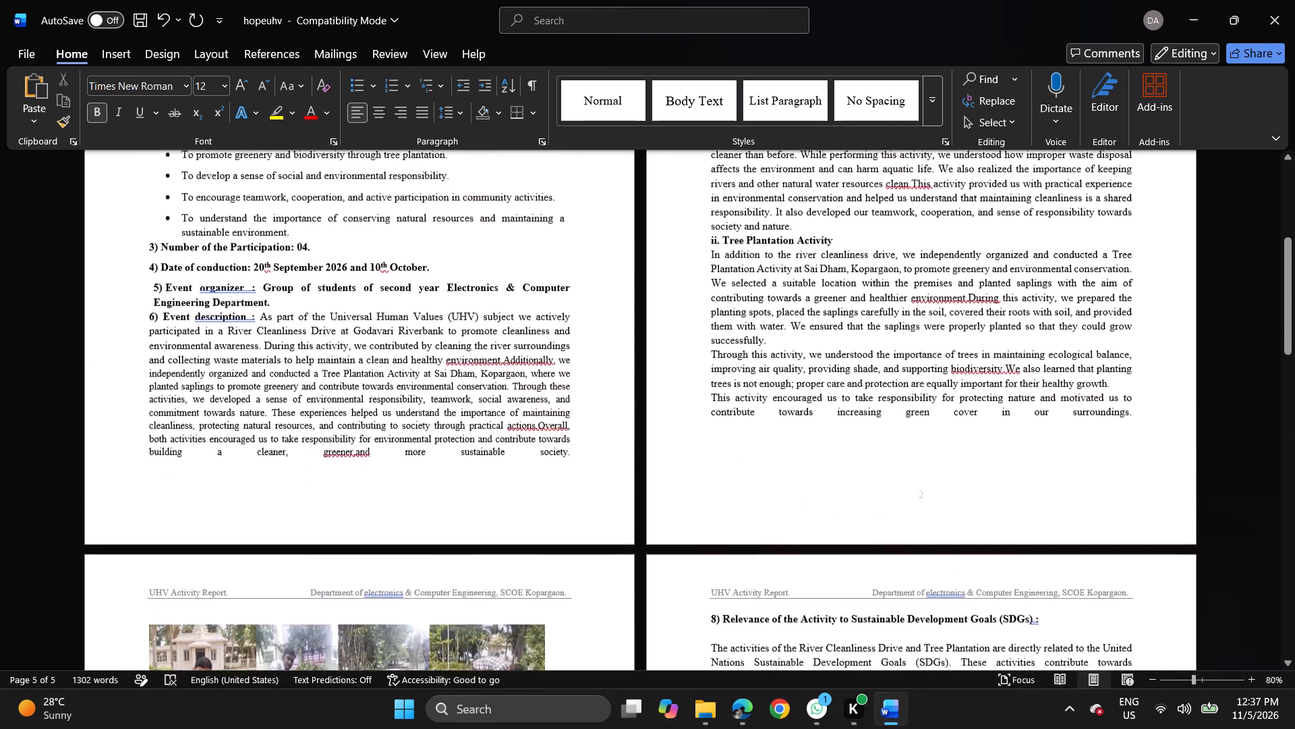
pyautogui.scroll(-1, 568, 394)
pyautogui.scroll(8, 568, 394)
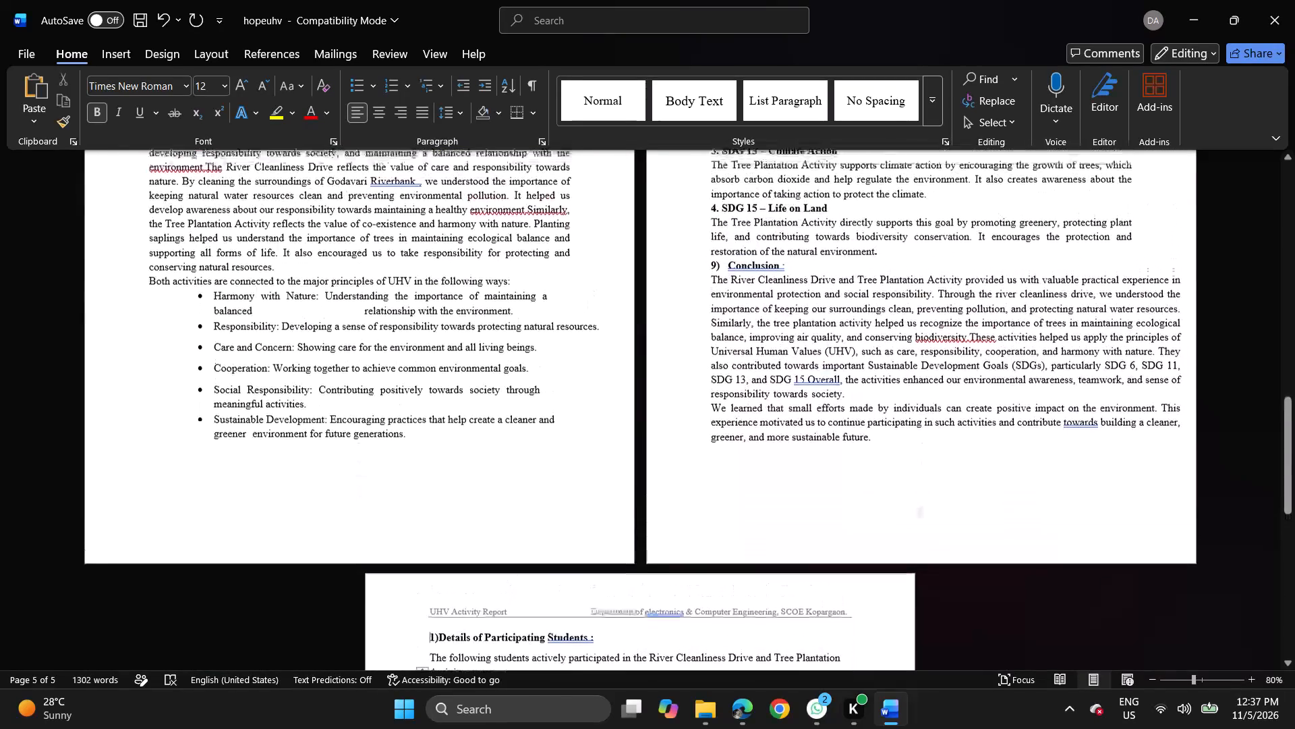
pyautogui.scroll(5, 568, 394)
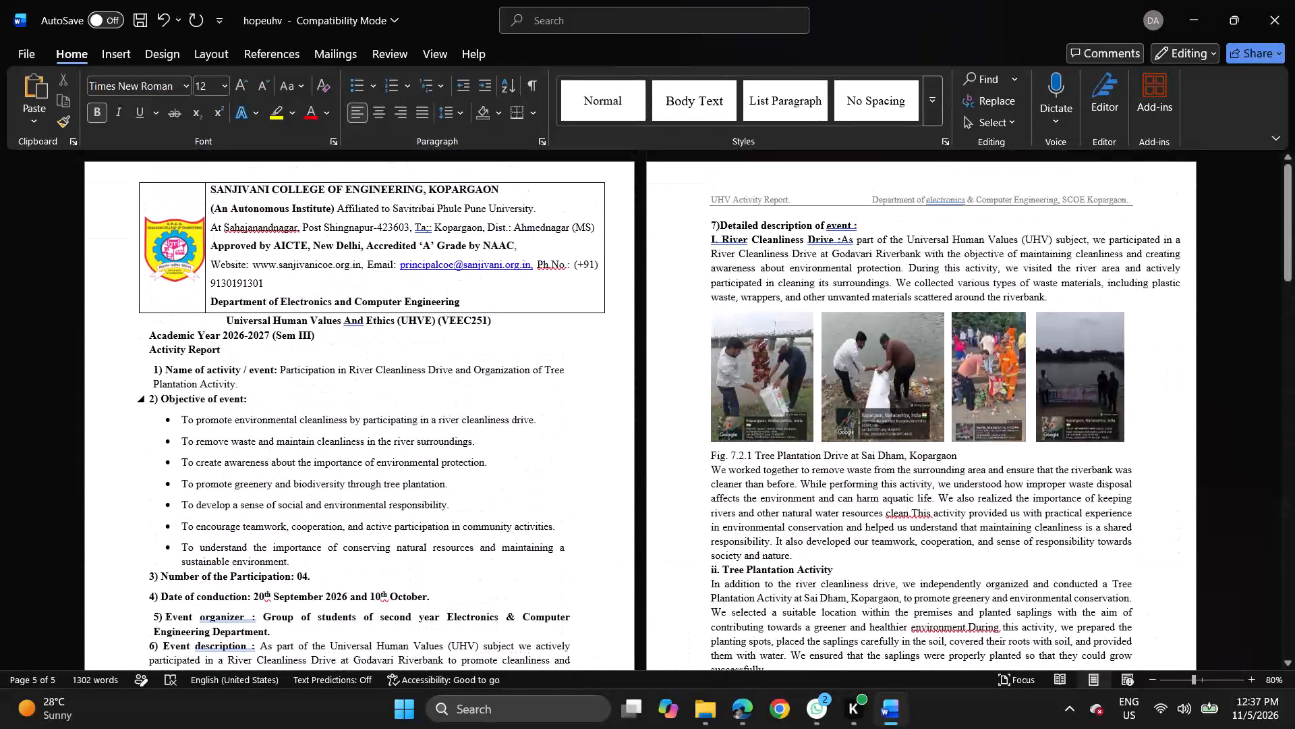
pyautogui.scroll(-3, 568, 394)
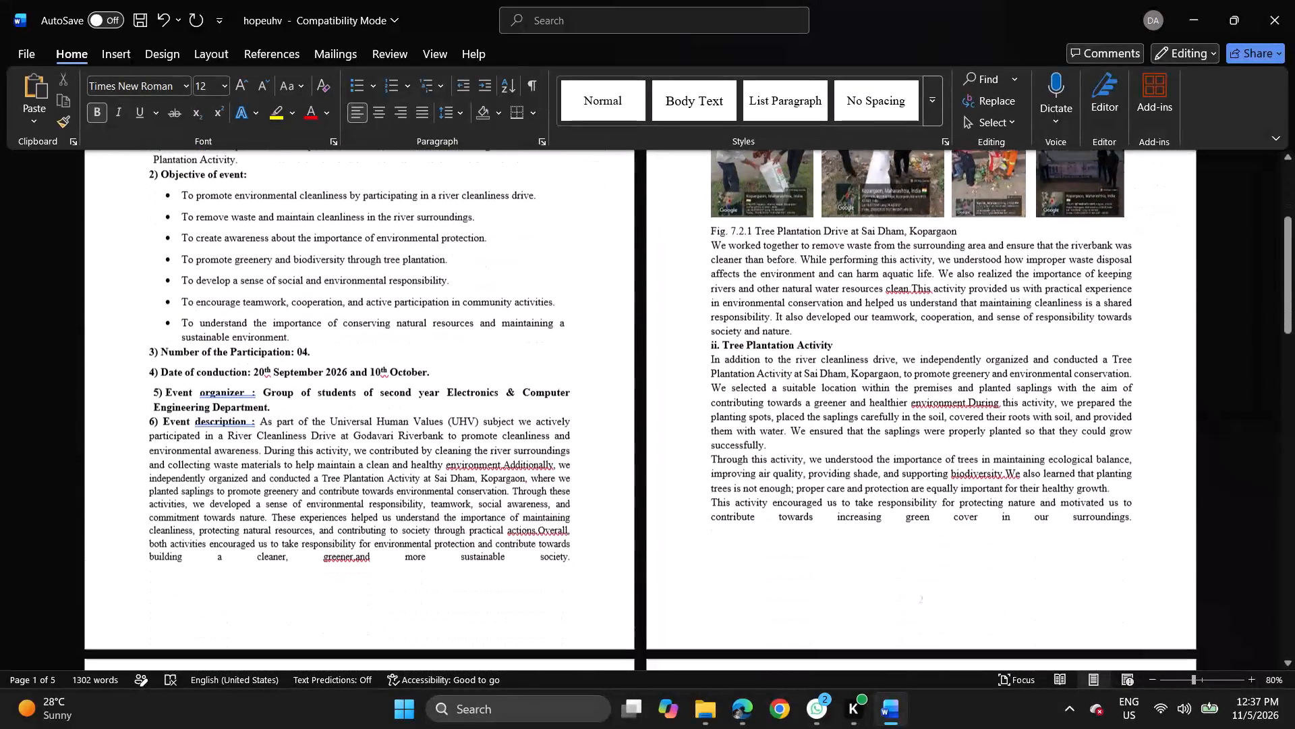
# Replace the automatic number of the "Objective of event:" heading with a typed "2)" preceded by a space.
pyautogui.scroll(2, 568, 394)
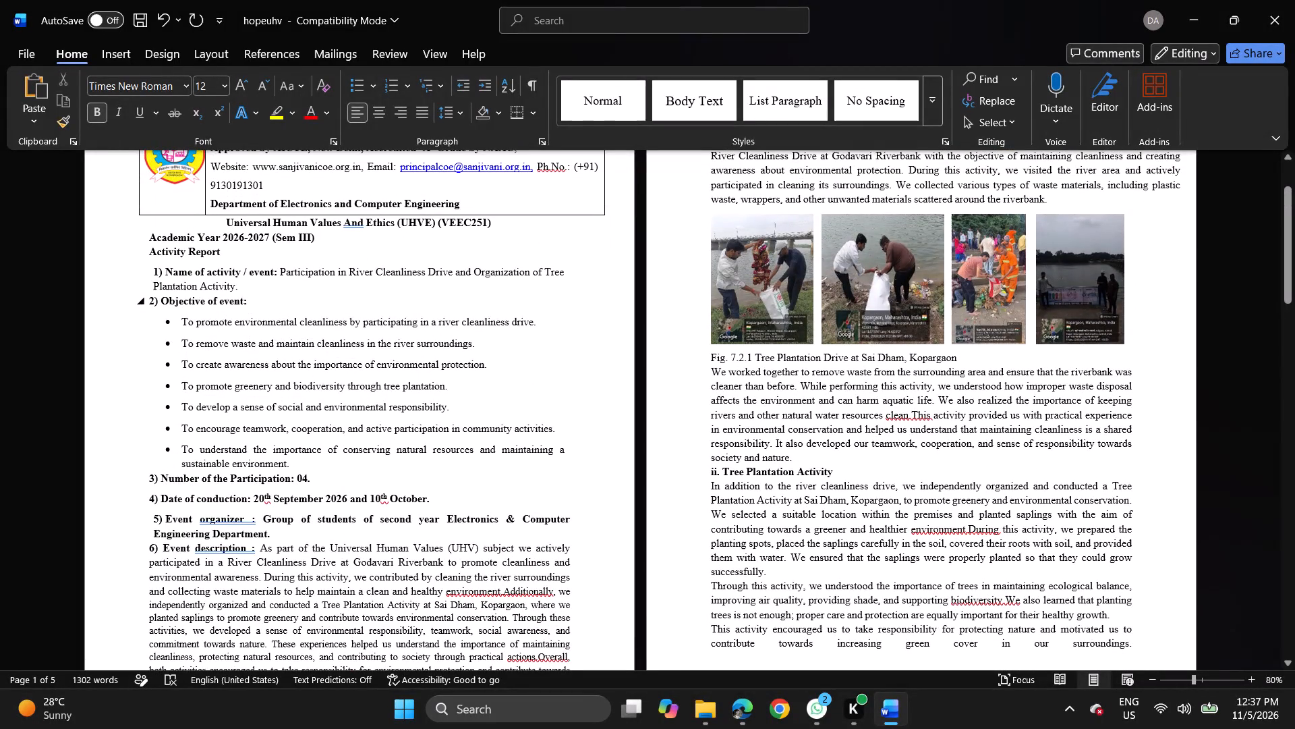
pyautogui.press('space')
pyautogui.scroll(8, 147, 303)
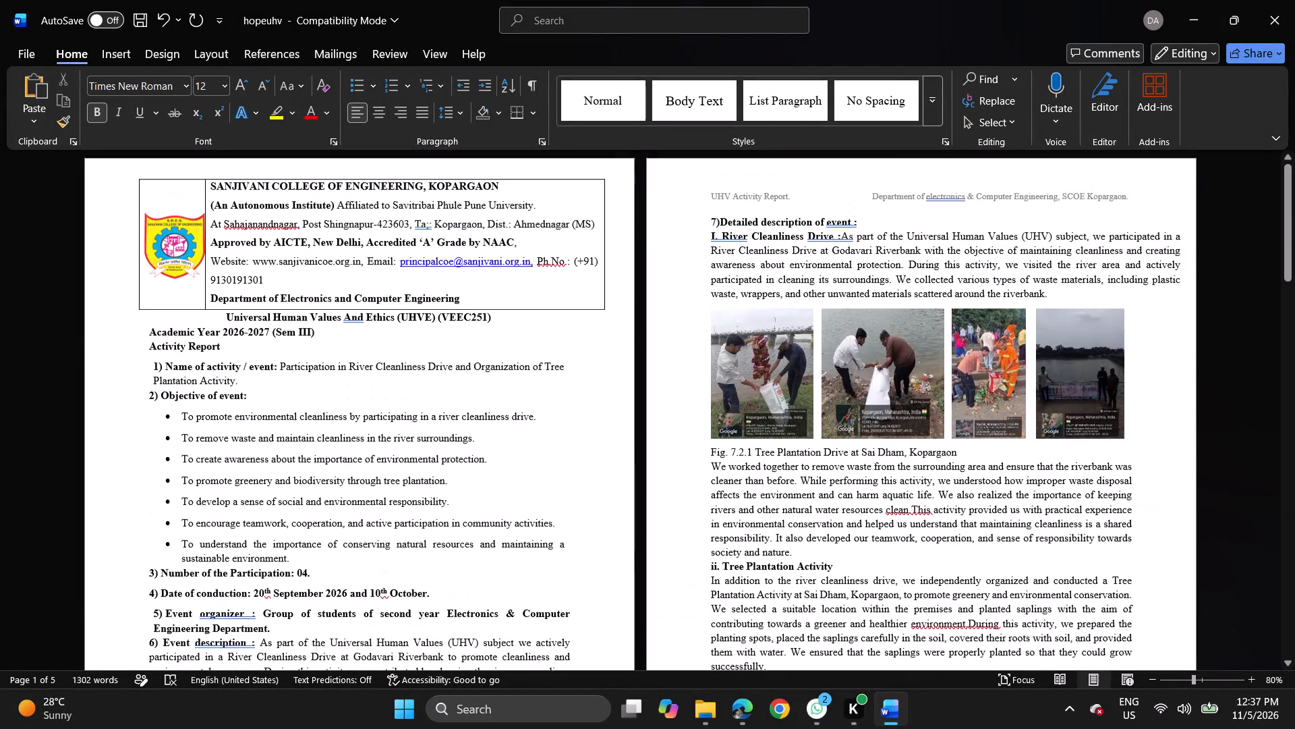
pyautogui.click(151, 403)
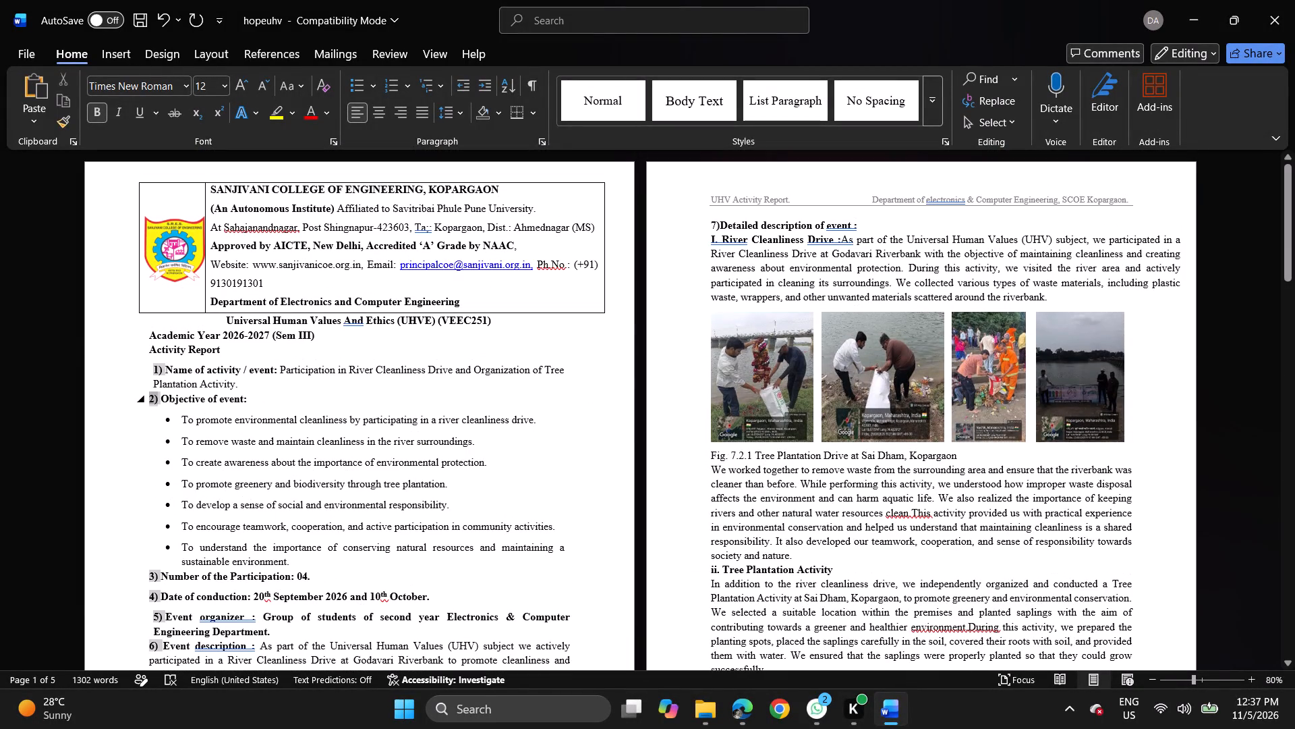
pyautogui.click(159, 401)
pyautogui.press('space')
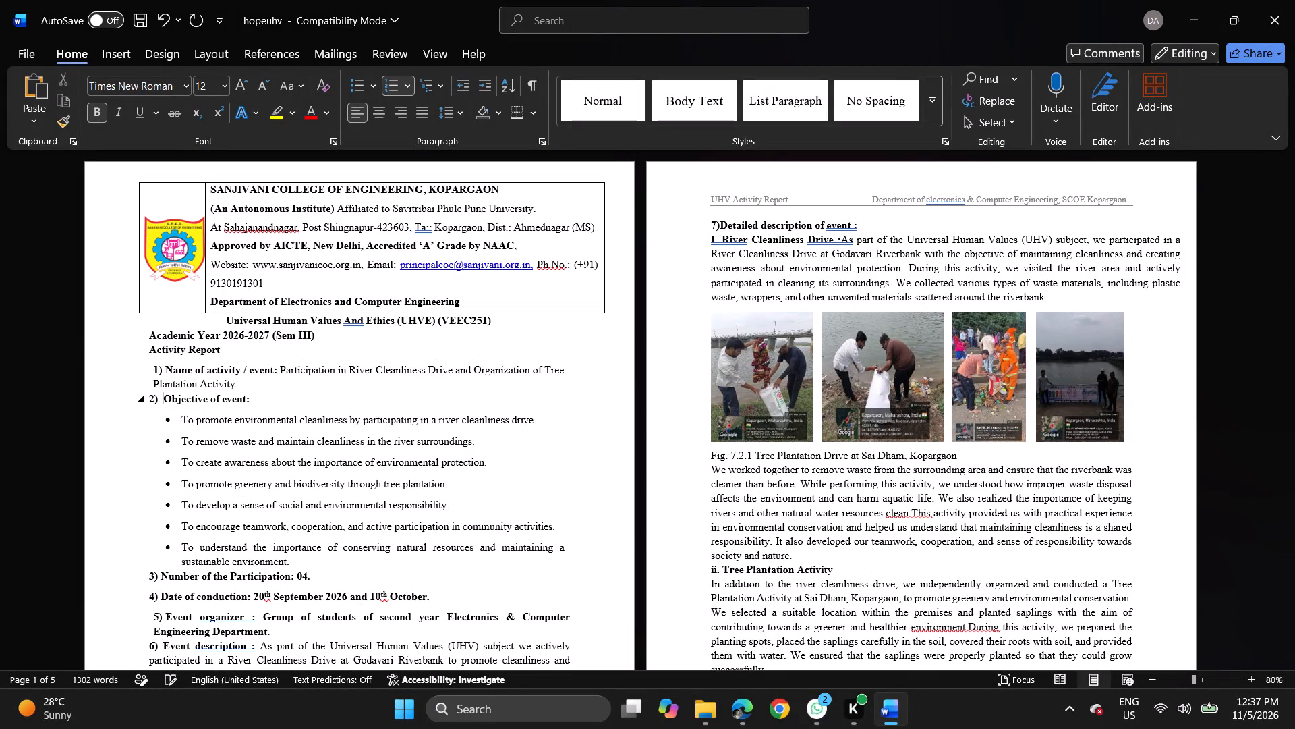
pyautogui.press('BackSpace')
pyautogui.press('BackSpace')
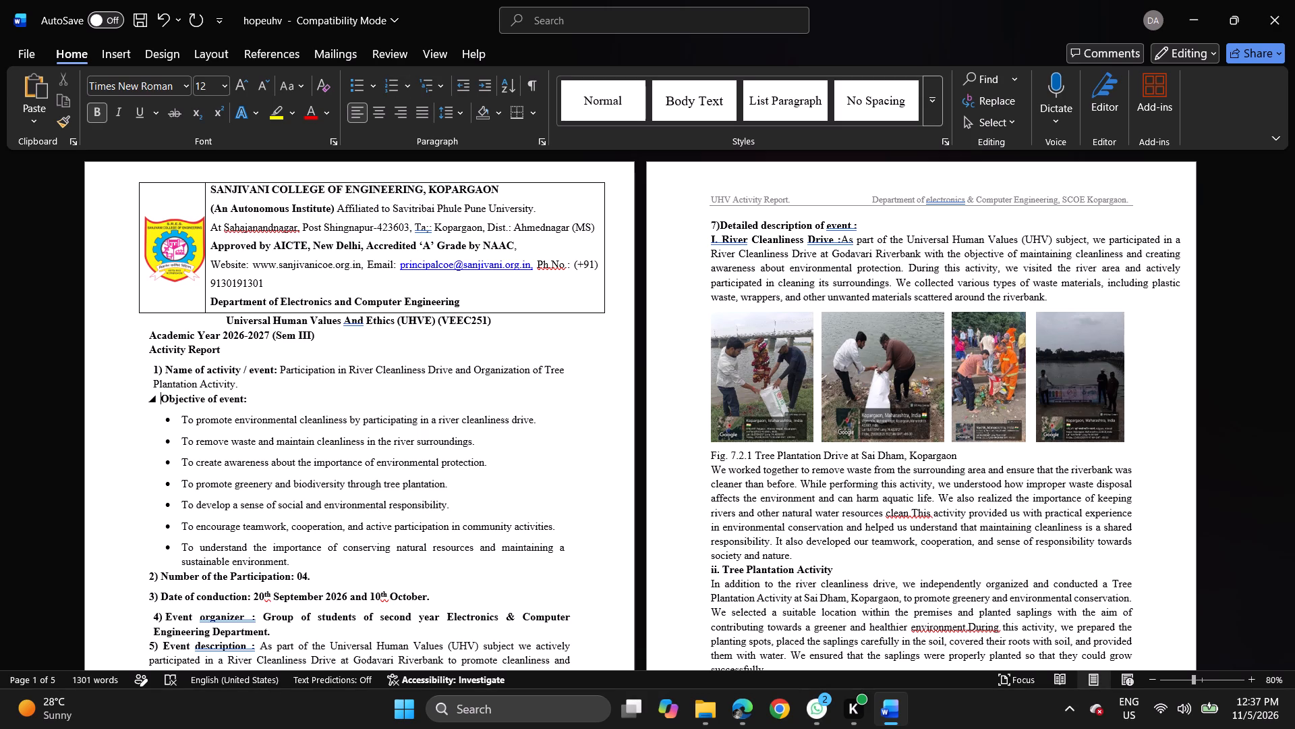
pyautogui.press('BackSpace')
pyautogui.press('2')
pyautogui.press('BackSpace')
pyautogui.press('space')
pyautogui.press('2')
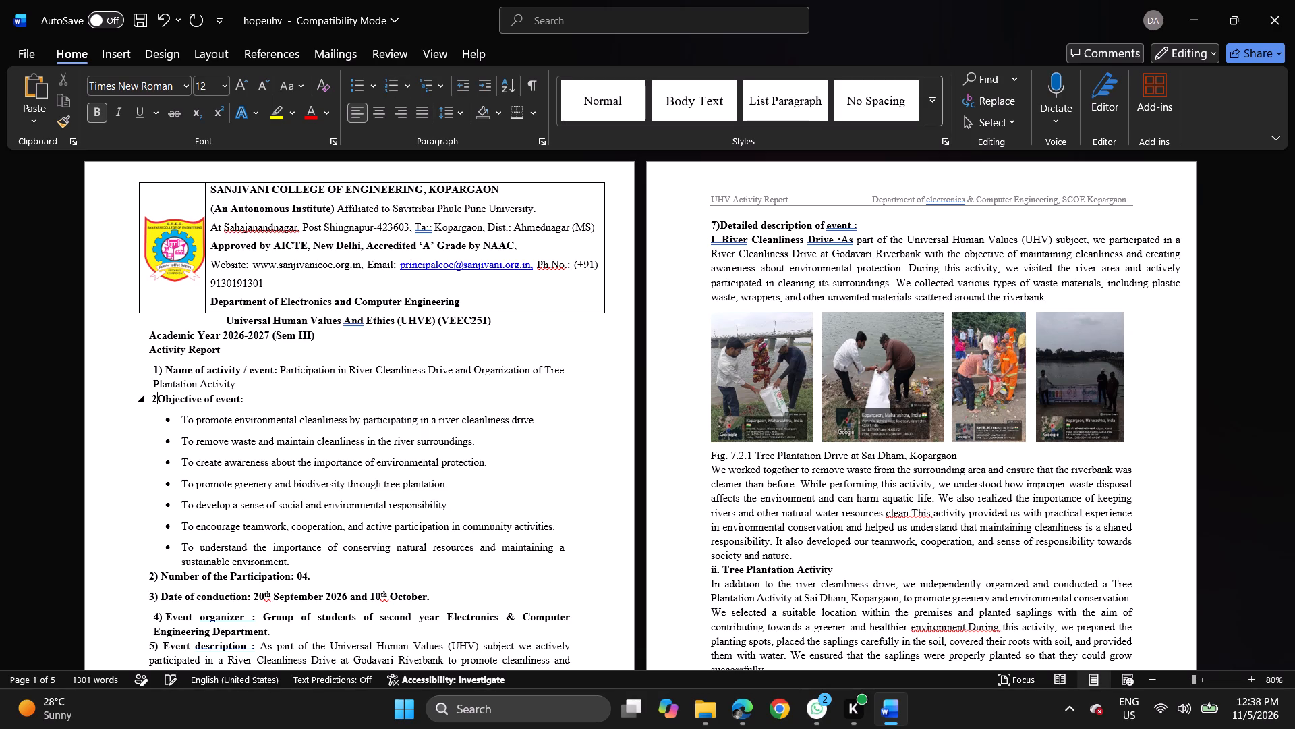
pyautogui.hotkey('shift', ')')
# Replace the automatic number of the "Number of the Participation" heading with a typed "3)", indented with spaces.
pyautogui.scroll(-1, 159, 401)
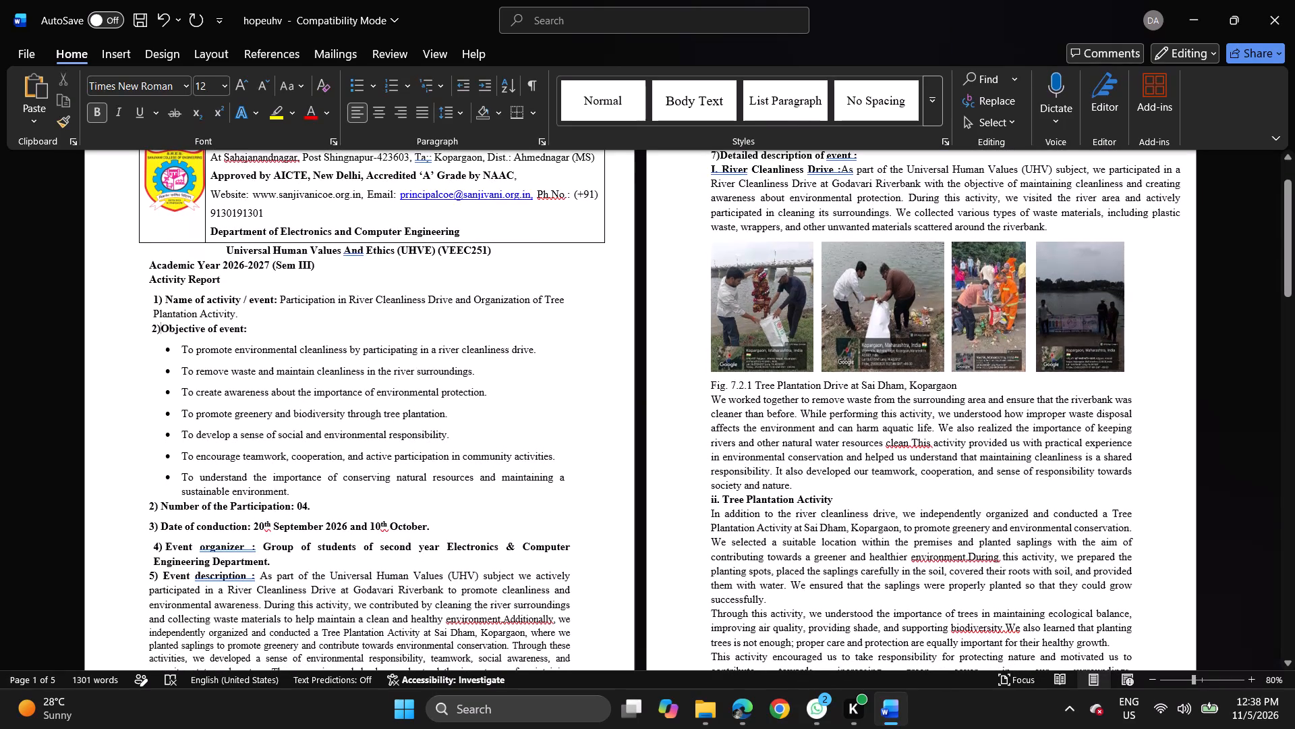
pyautogui.doubleClick(154, 508)
pyautogui.click(154, 508)
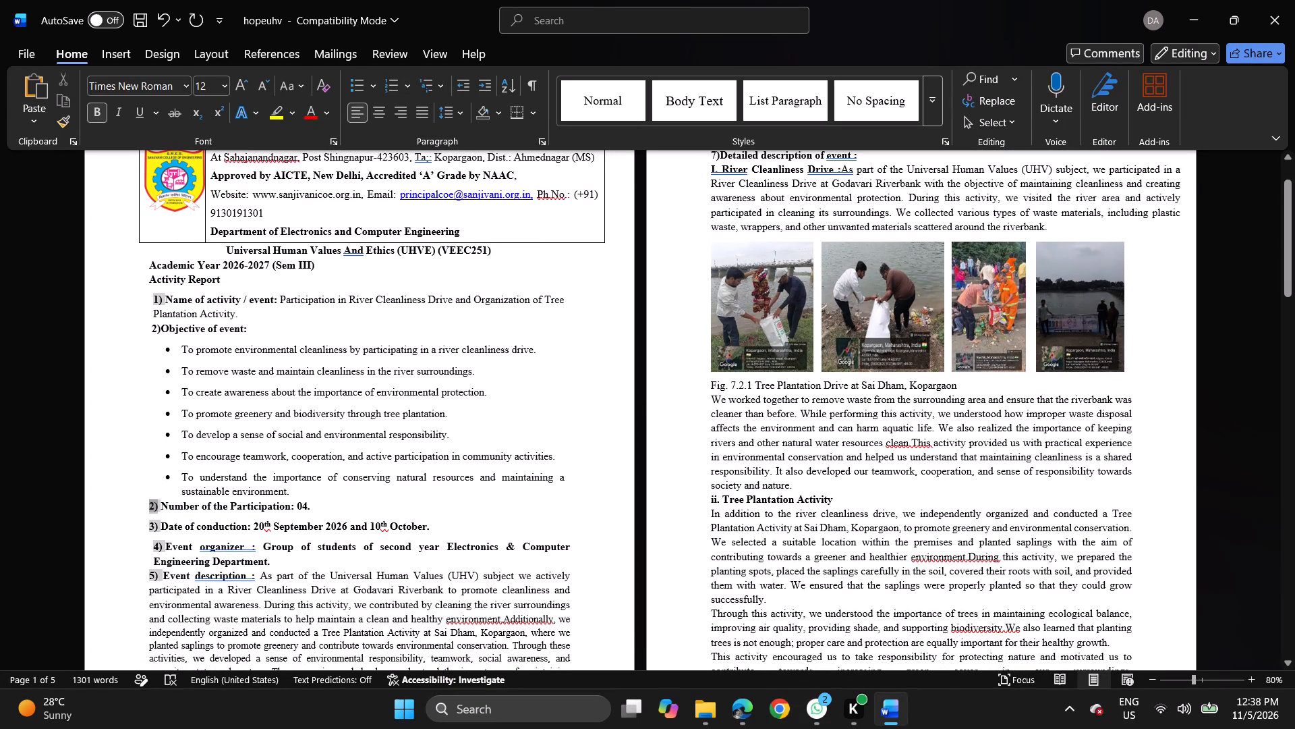
pyautogui.click(164, 508)
pyautogui.press('BackSpace')
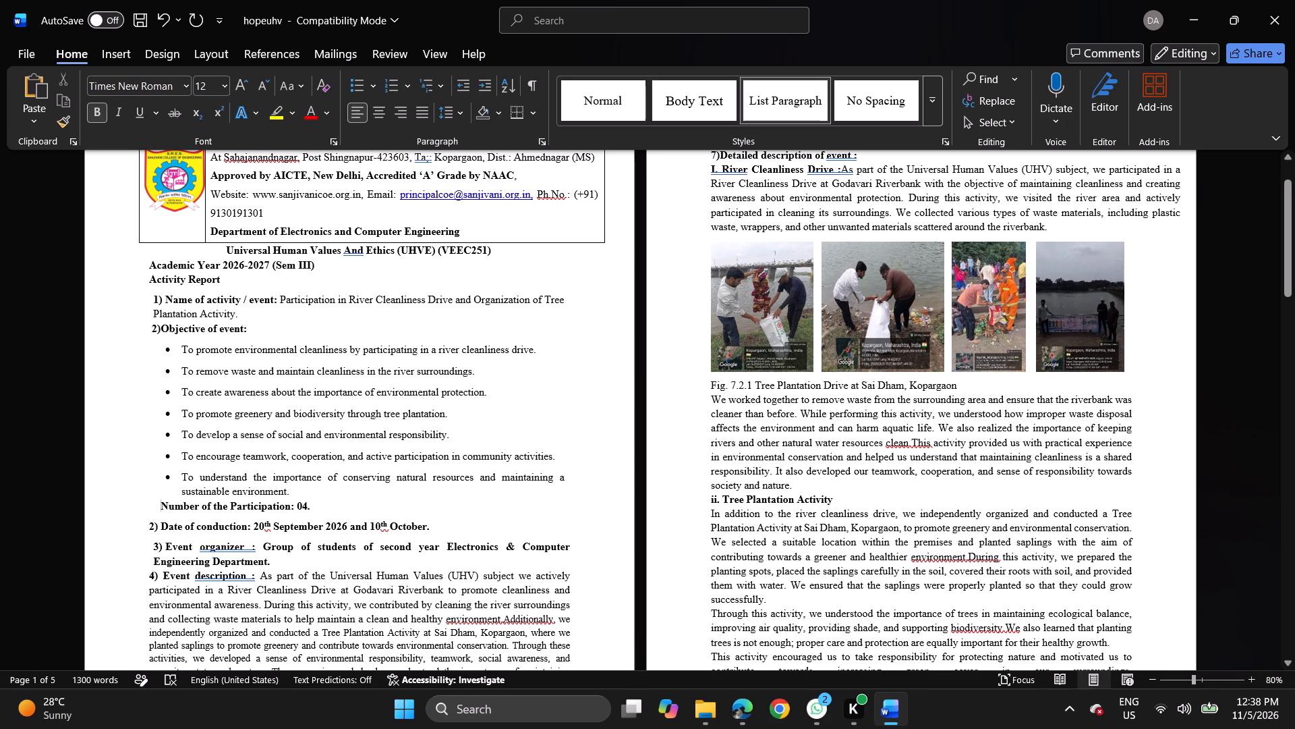
pyautogui.press('BackSpace')
pyautogui.press('space')
pyautogui.press('space')
pyautogui.press('space')
pyautogui.press('space')
pyautogui.press('space')
pyautogui.press('space')
pyautogui.press('space')
pyautogui.press('space')
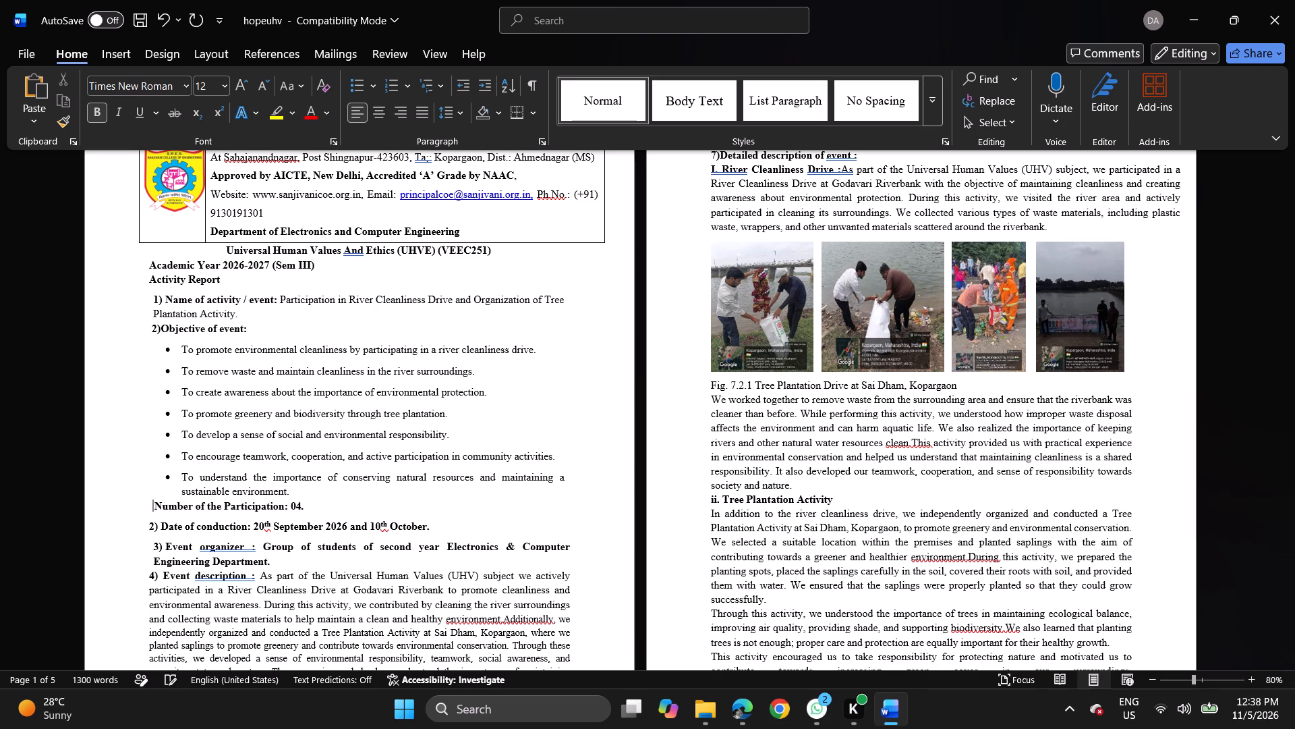
pyautogui.press('space')
pyautogui.press('BackSpace')
pyautogui.press('3')
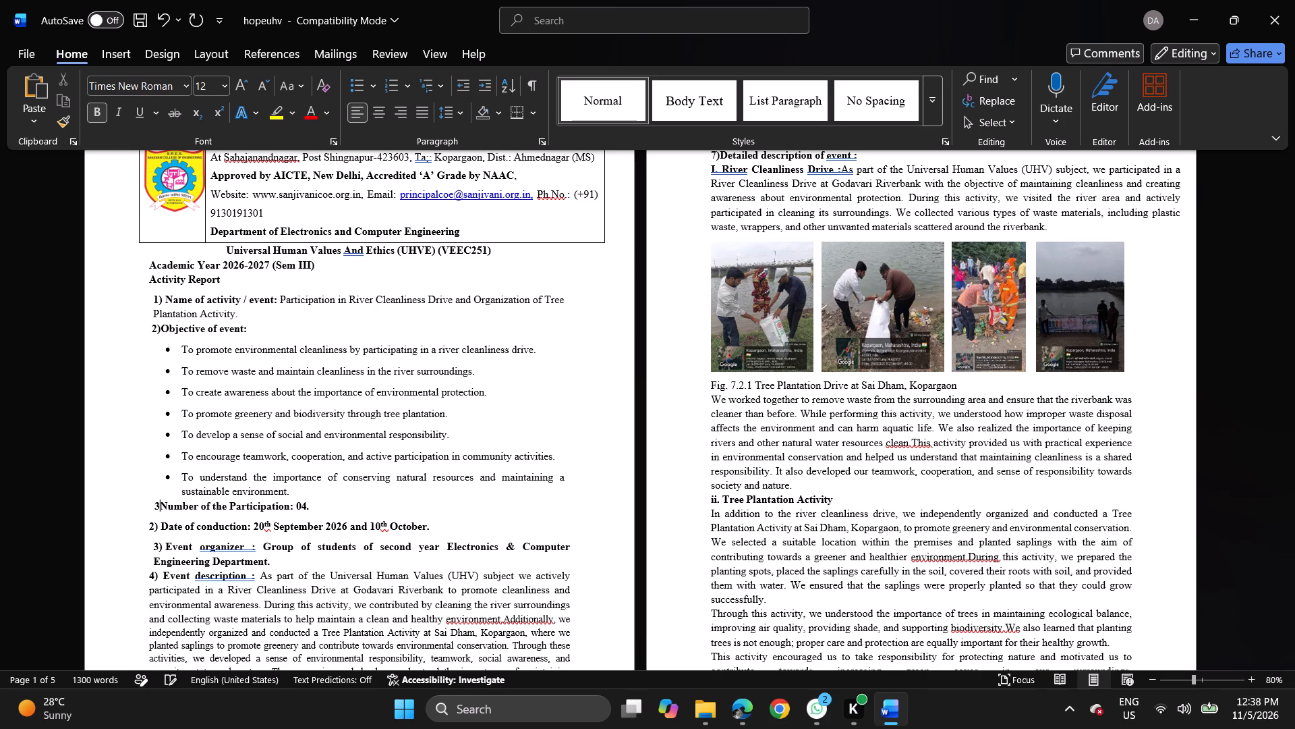
pyautogui.hotkey('shift', ')')
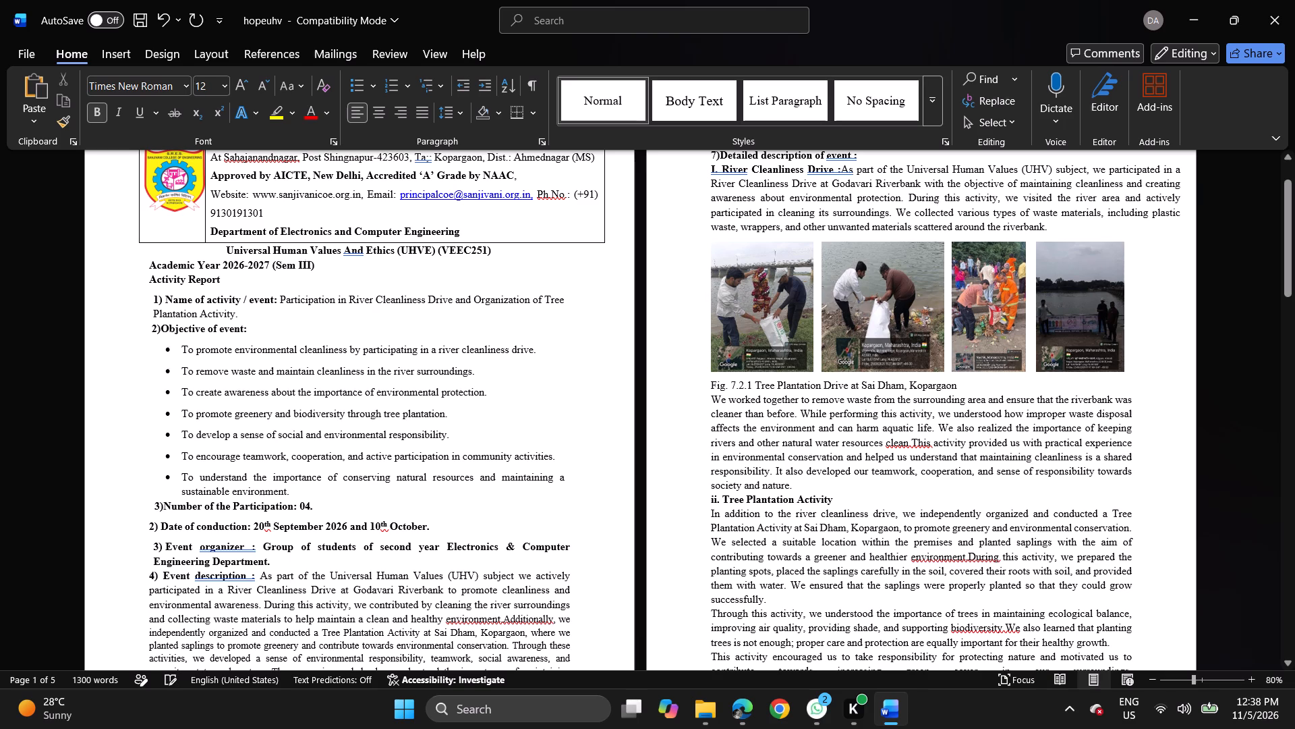
# Replace the automatic number of the "Date of conduction" heading with a typed "4)", indented with spaces.
pyautogui.click(160, 527)
pyautogui.press('BackSpace')
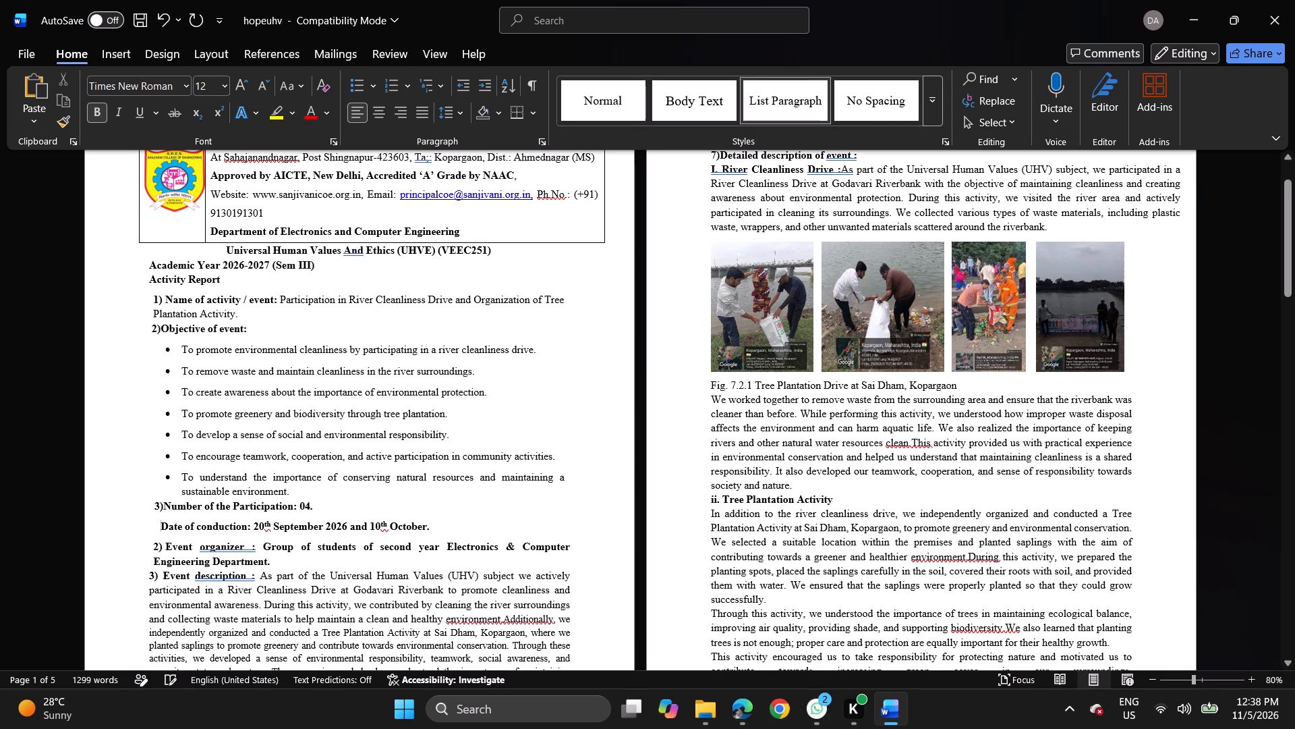
pyautogui.press('BackSpace')
pyautogui.press('space')
pyautogui.press('space')
pyautogui.press('space')
pyautogui.press('space')
pyautogui.press('space')
pyautogui.press('space')
pyautogui.press('space')
pyautogui.press('space')
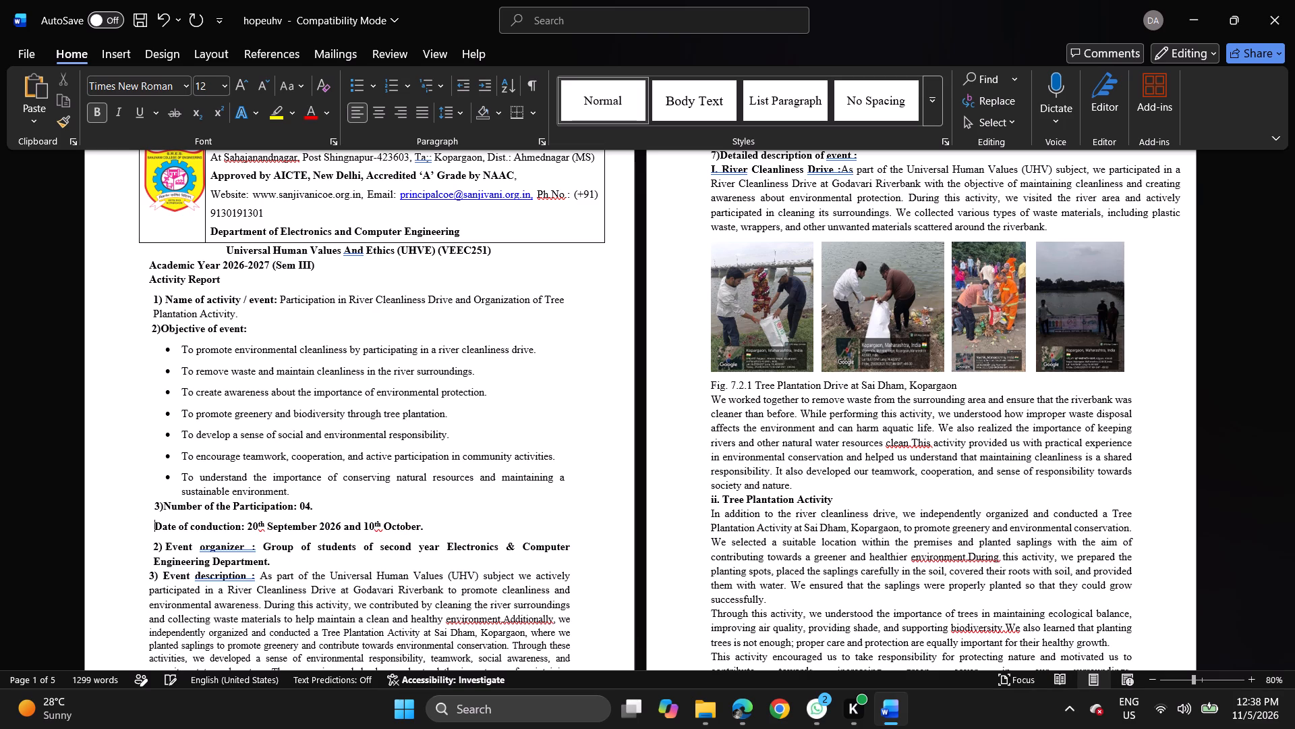
pyautogui.press('space')
pyautogui.press('space')
pyautogui.press('BackSpace')
pyautogui.press('4')
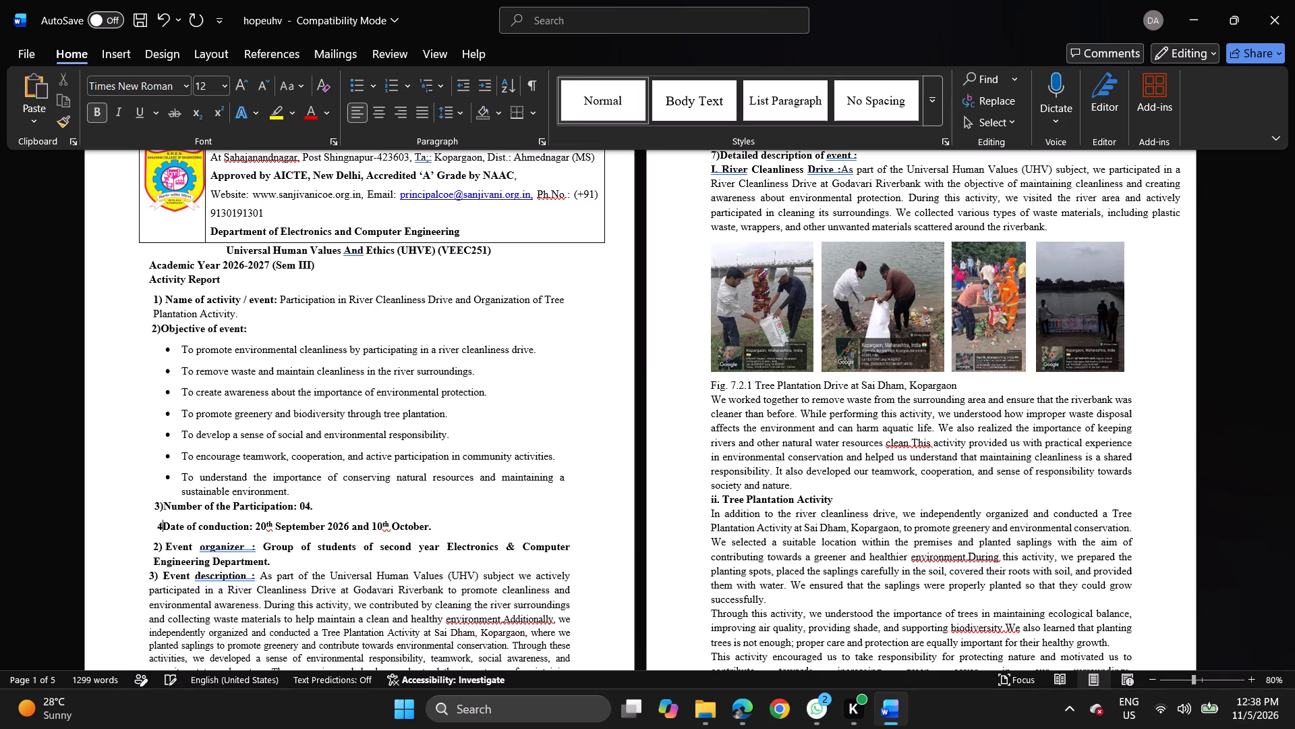
pyautogui.press('BackSpace')
pyautogui.press('BackSpace')
pyautogui.press('4')
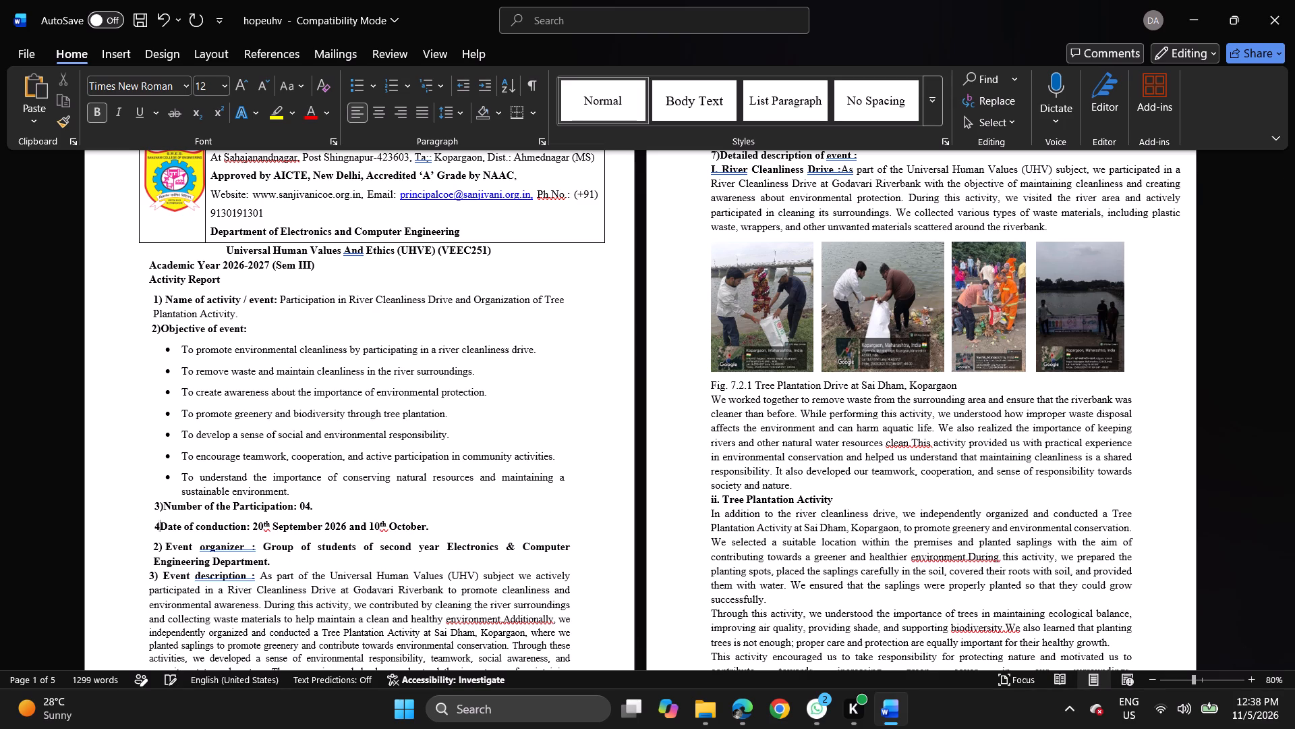
pyautogui.hotkey('shift', ')')
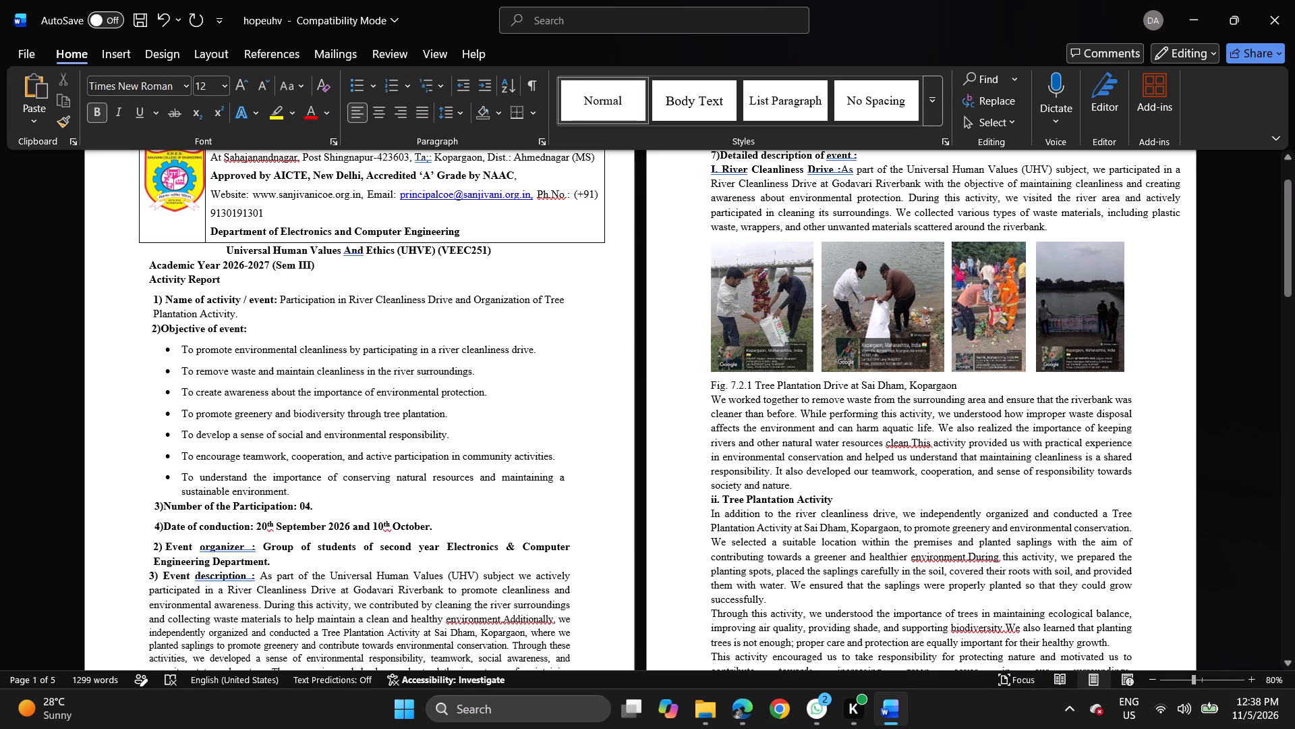
# Replace the automatic number of the "Event organizer" heading with a typed "5)" preceded by a space.
pyautogui.click(165, 547)
pyautogui.press('BackSpace')
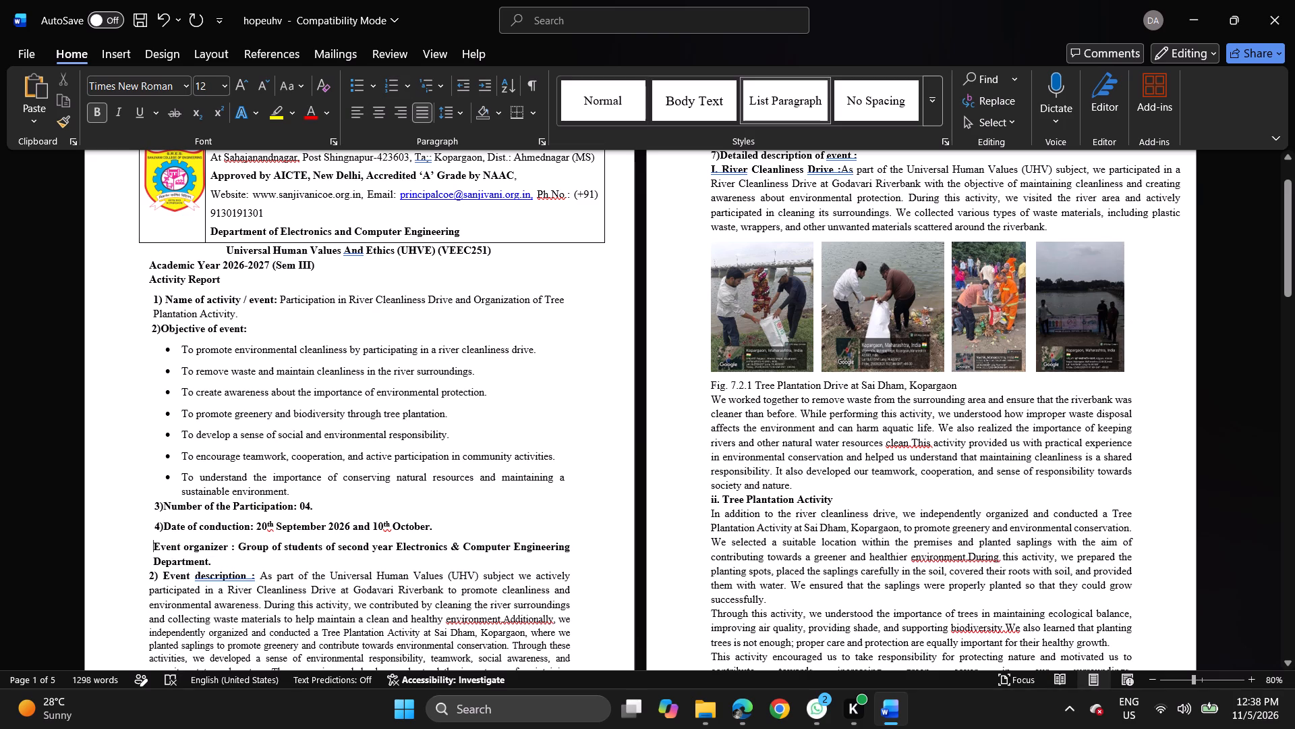
pyautogui.press('5')
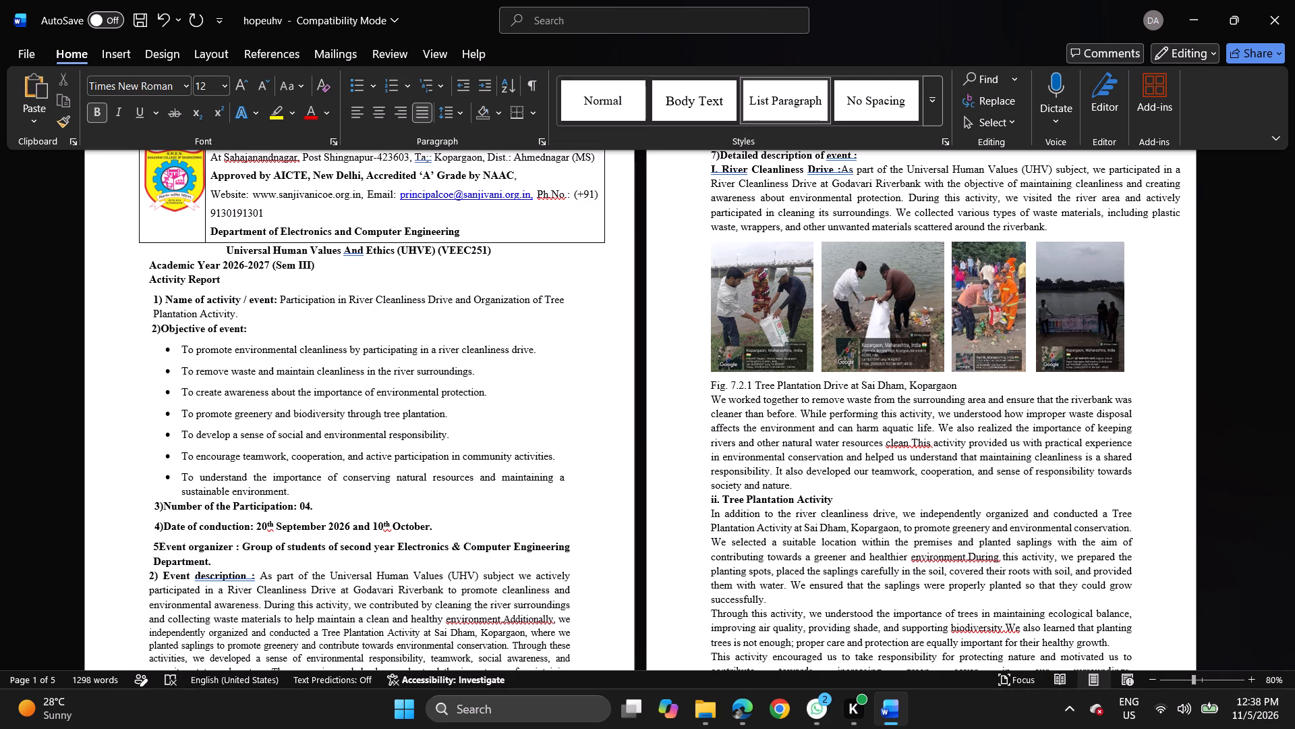
pyautogui.press('BackSpace')
pyautogui.press('space')
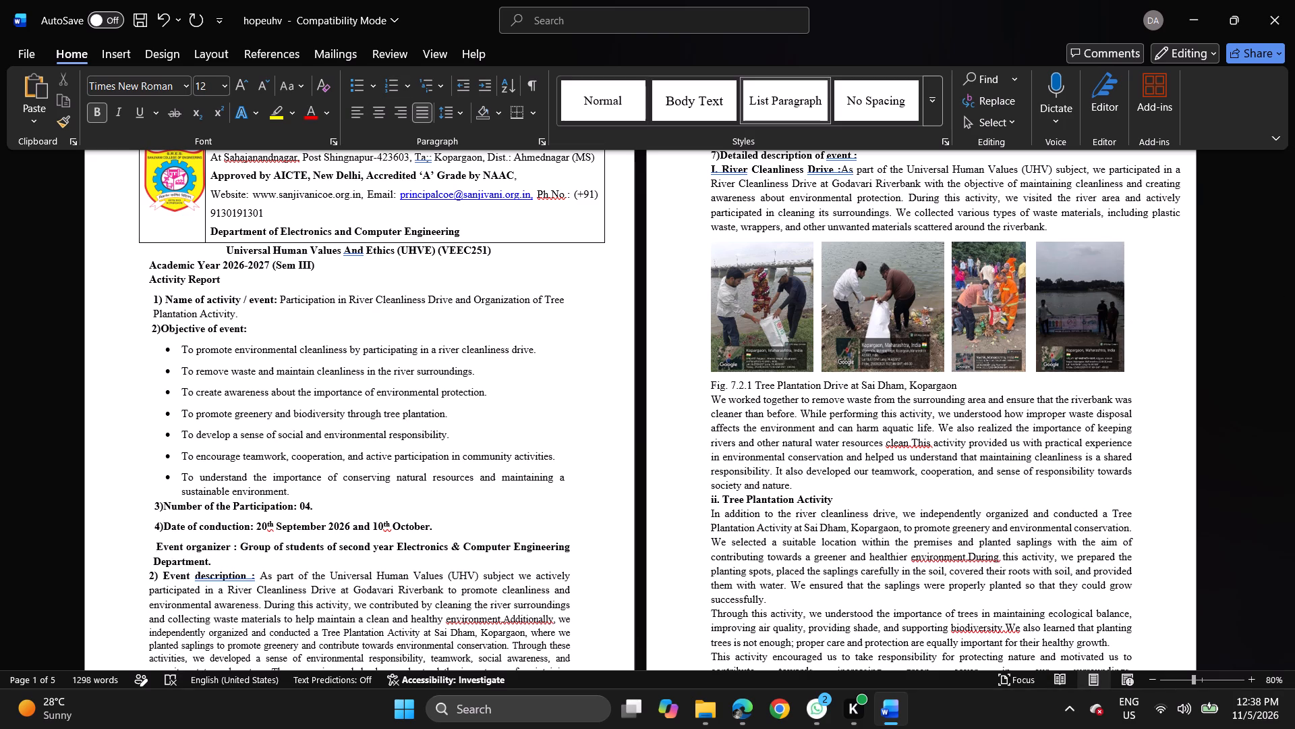
pyautogui.press('5')
pyautogui.hotkey('shift', ')')
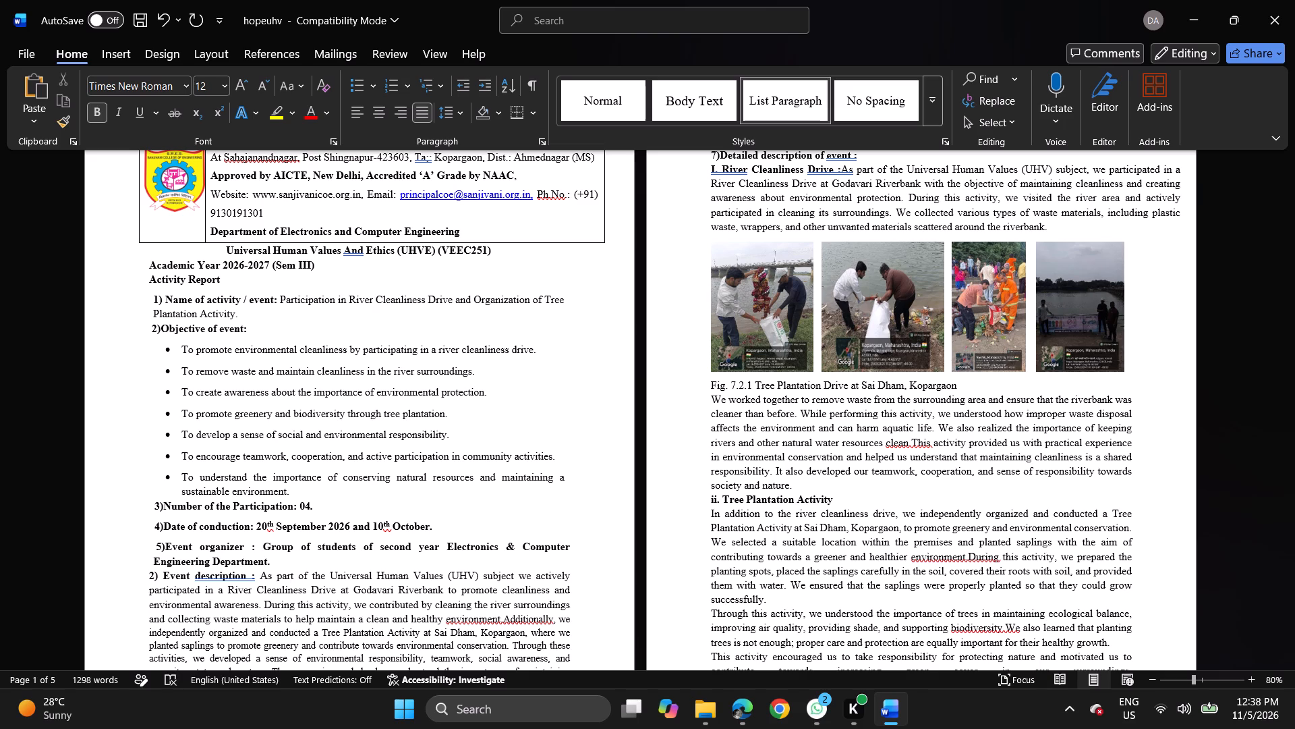
# Remove the paragraph indent of the "5)Event organizer" heading and indent its first line with spaces instead.
pyautogui.press('Left')
pyautogui.press('Left')
pyautogui.press('BackSpace')
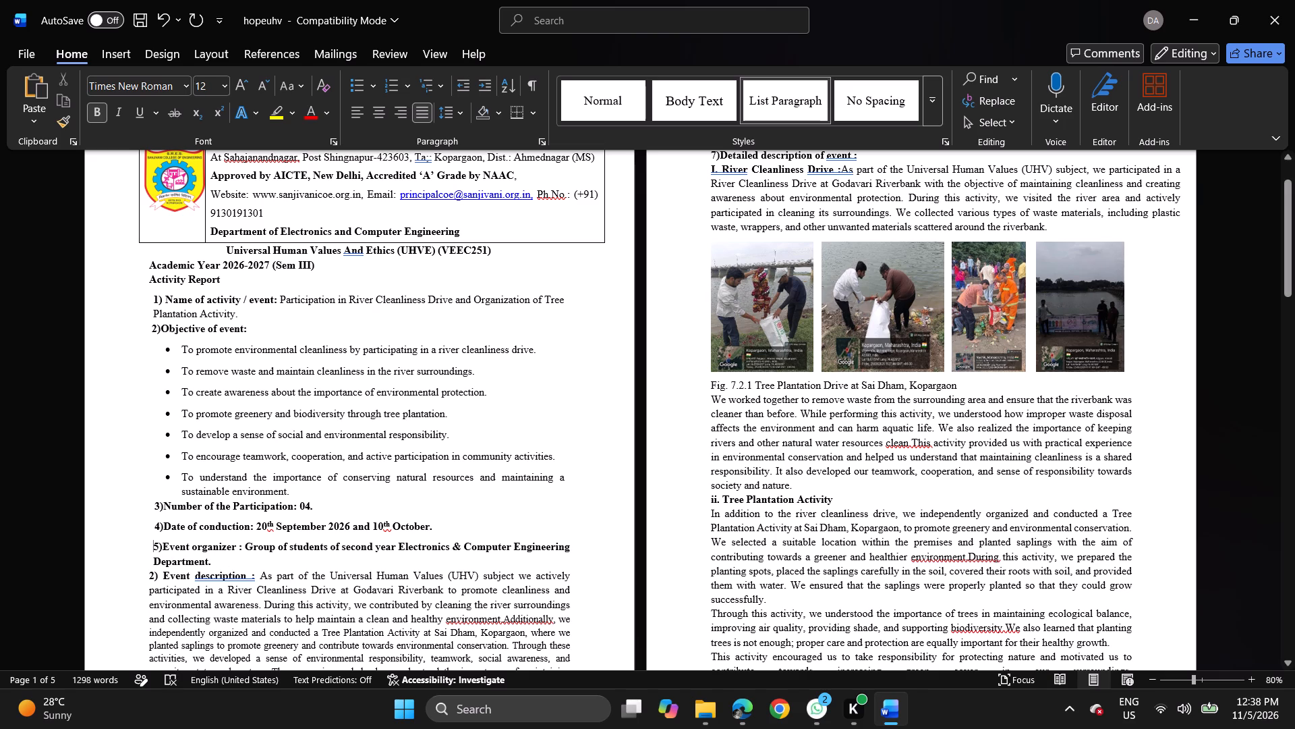
pyautogui.press('BackSpace')
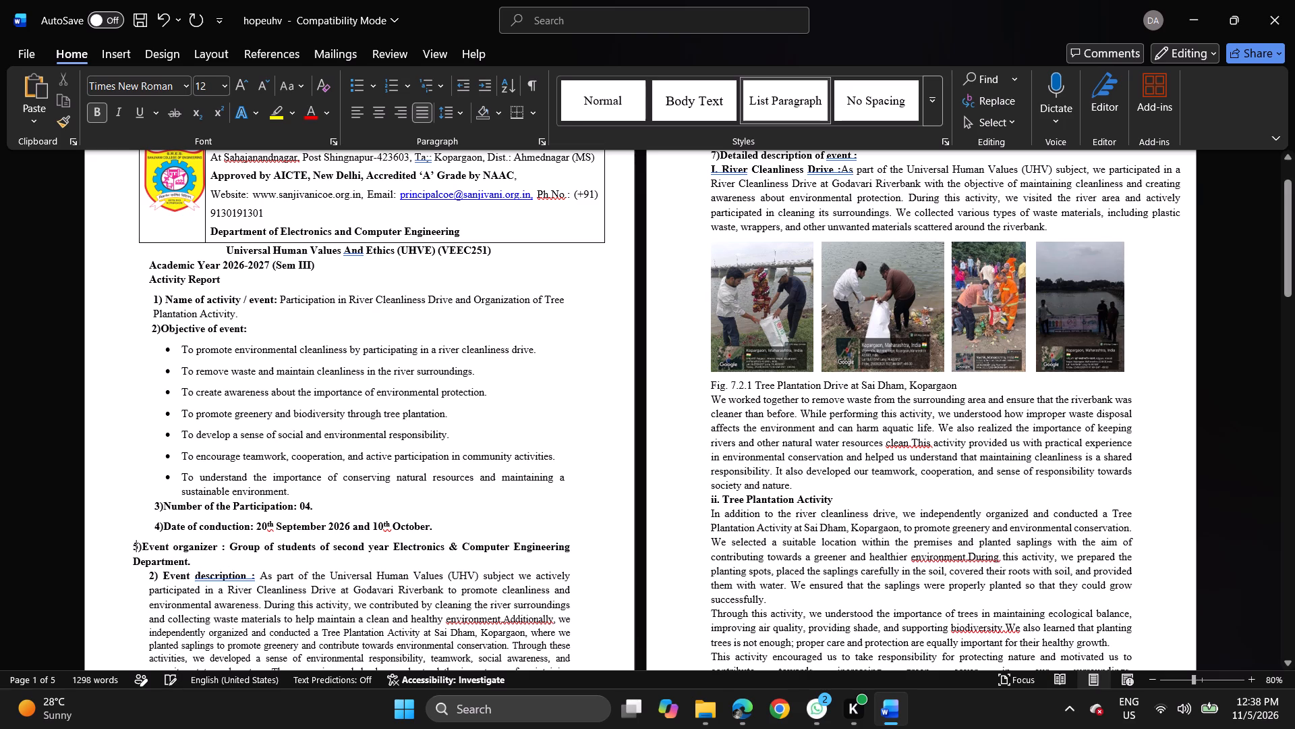
pyautogui.press('space')
pyautogui.press('space')
pyautogui.press('space')
pyautogui.press('space')
pyautogui.press('space')
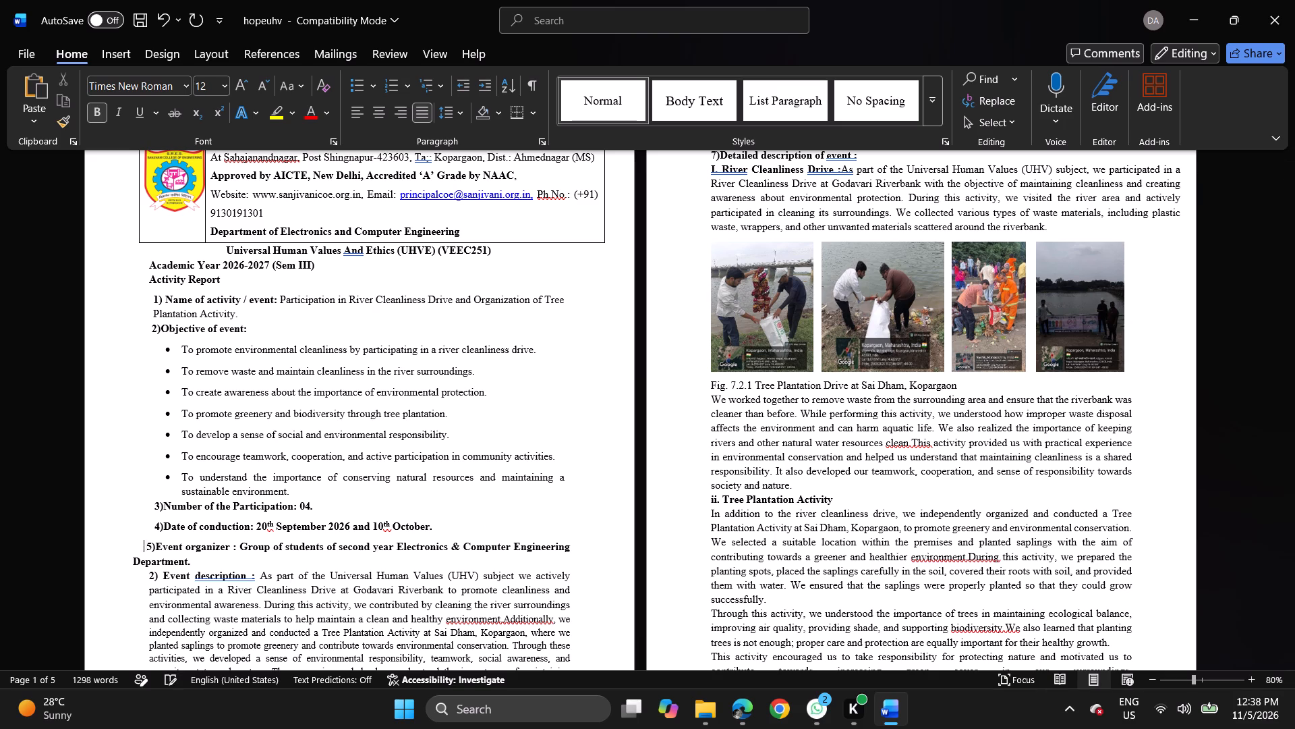
pyautogui.press('space')
pyautogui.press('space')
pyautogui.press('space')
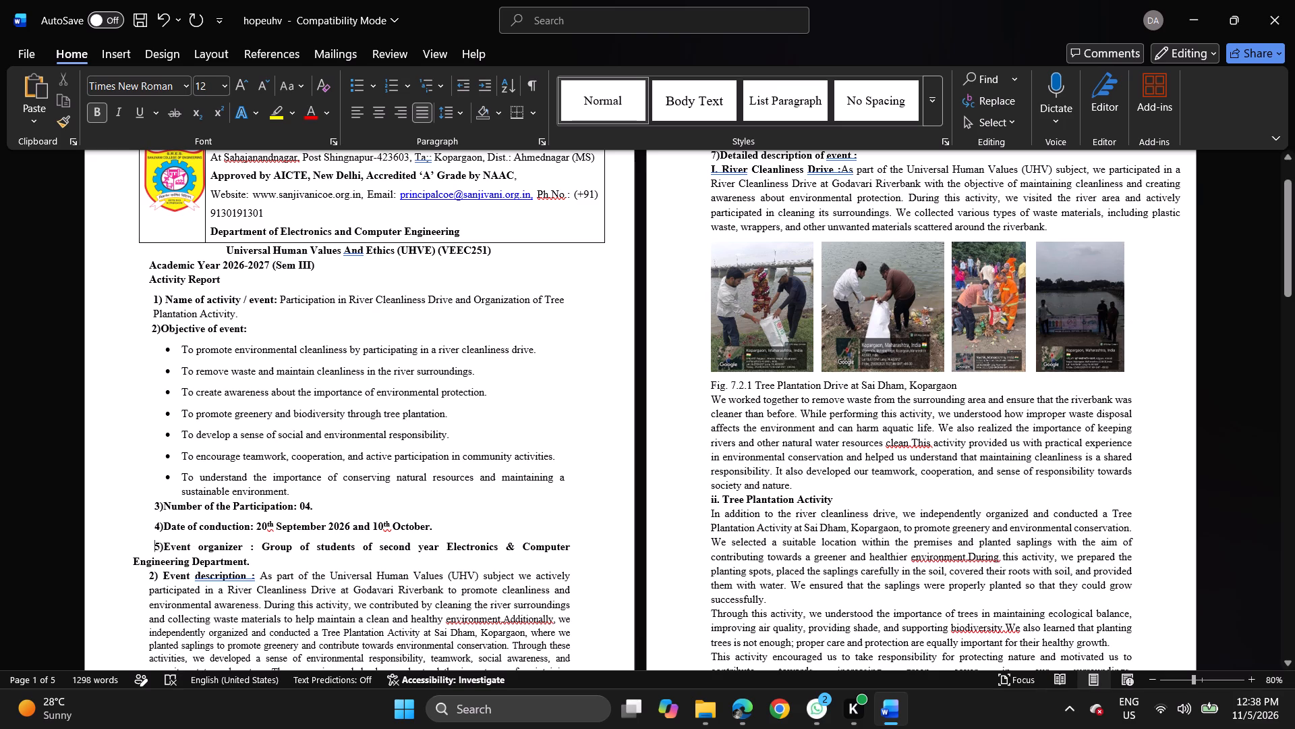
# Try to indent the second line of the "5)Event organizer" heading using spaces and a line break before "Computer".
pyautogui.click(130, 562)
pyautogui.press('space')
pyautogui.press('BackSpace')
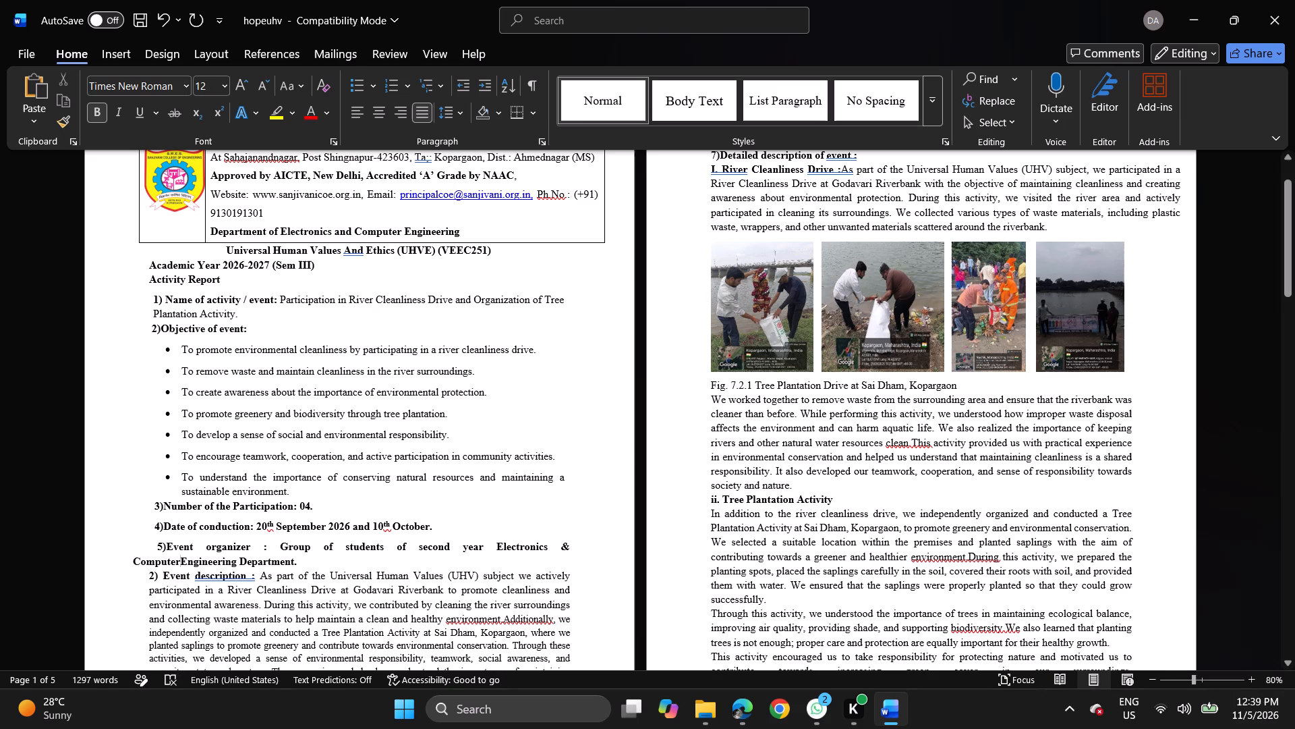
pyautogui.click(134, 564)
pyautogui.click(134, 564)
pyautogui.press('space')
pyautogui.press('space')
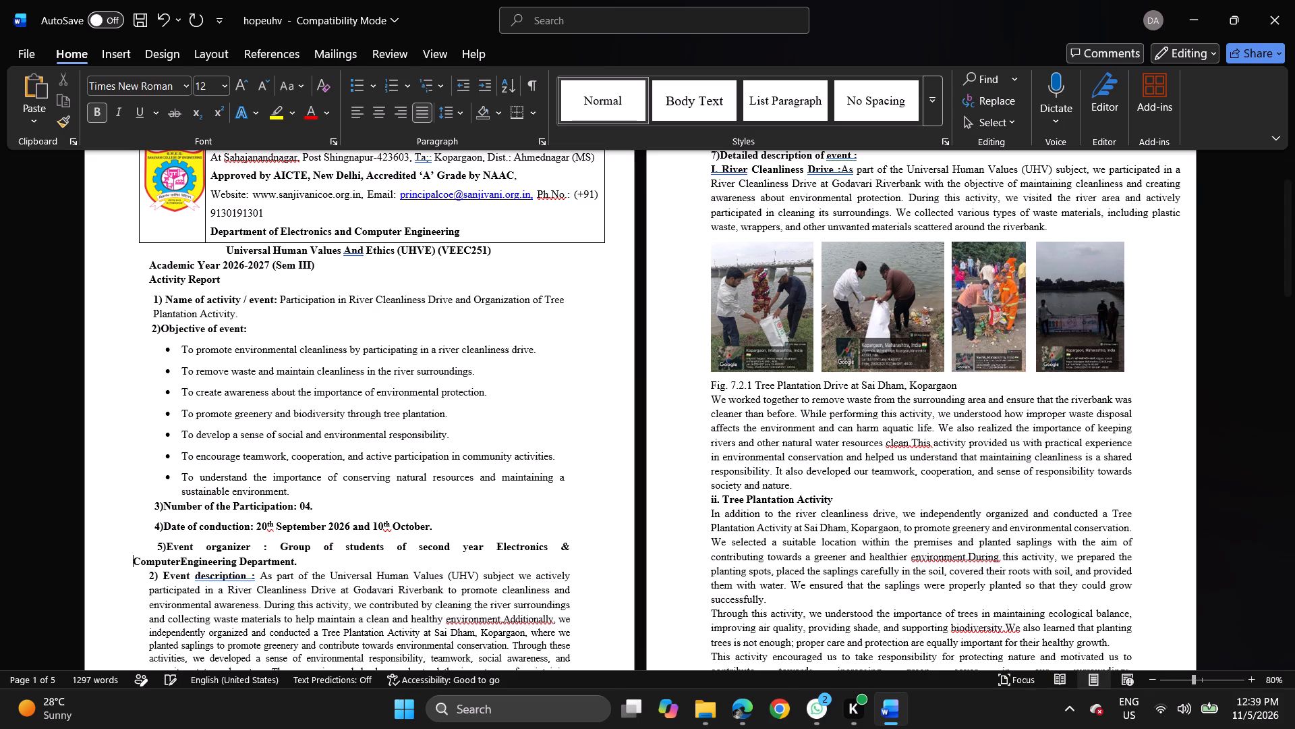
pyautogui.press('space')
pyautogui.press('space')
pyautogui.click(132, 562)
pyautogui.press('space')
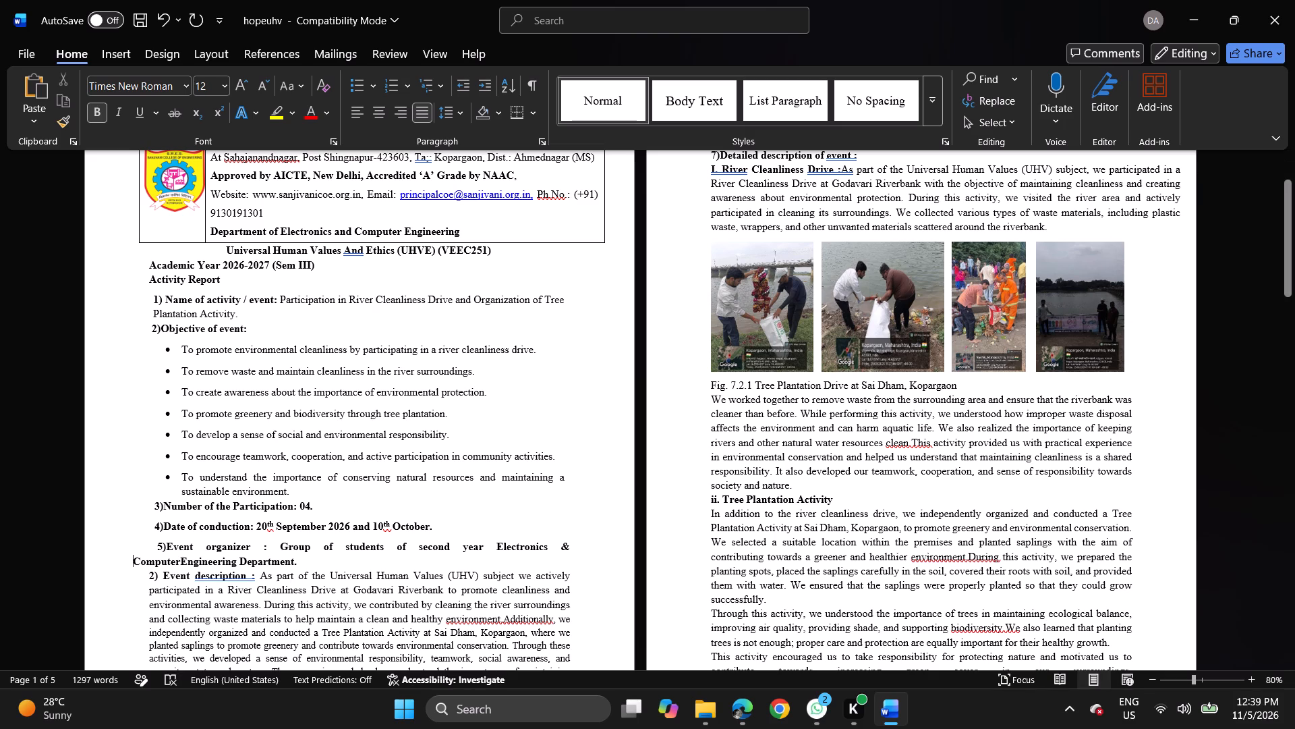
pyautogui.press('space')
pyautogui.press('Return')
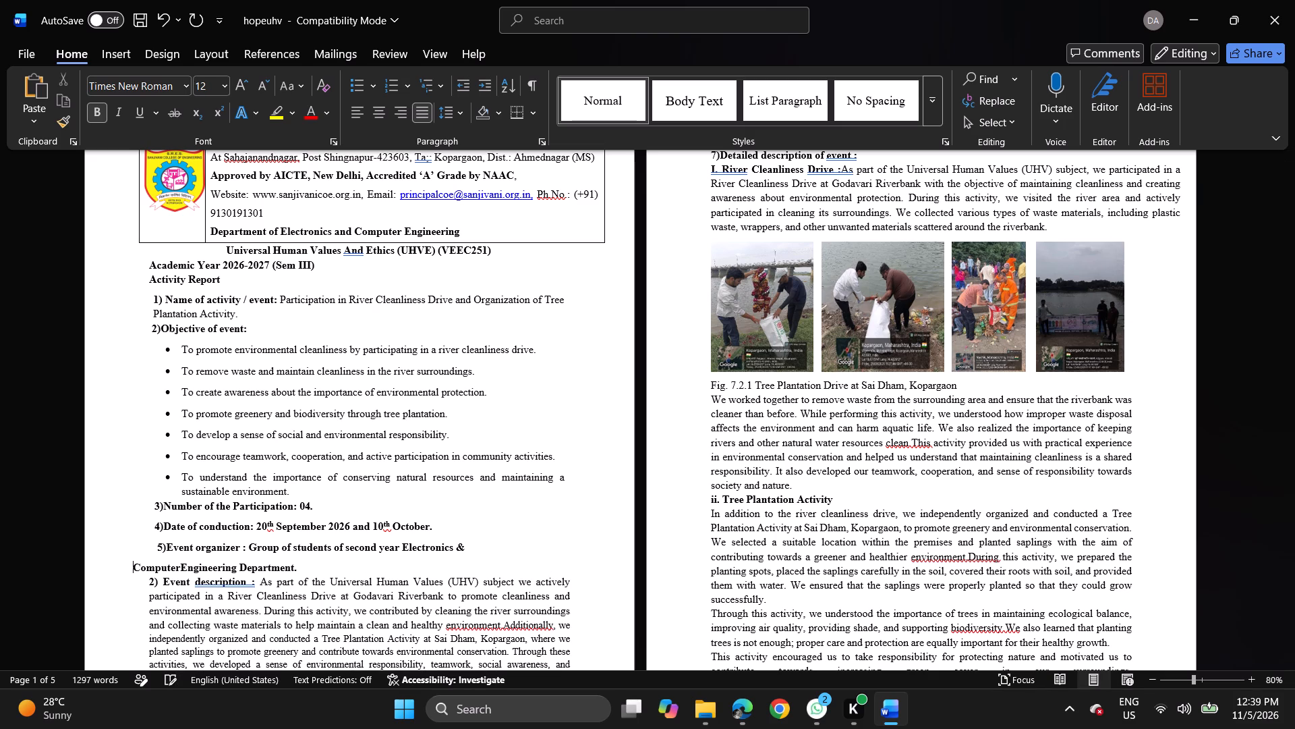
pyautogui.press('BackSpace')
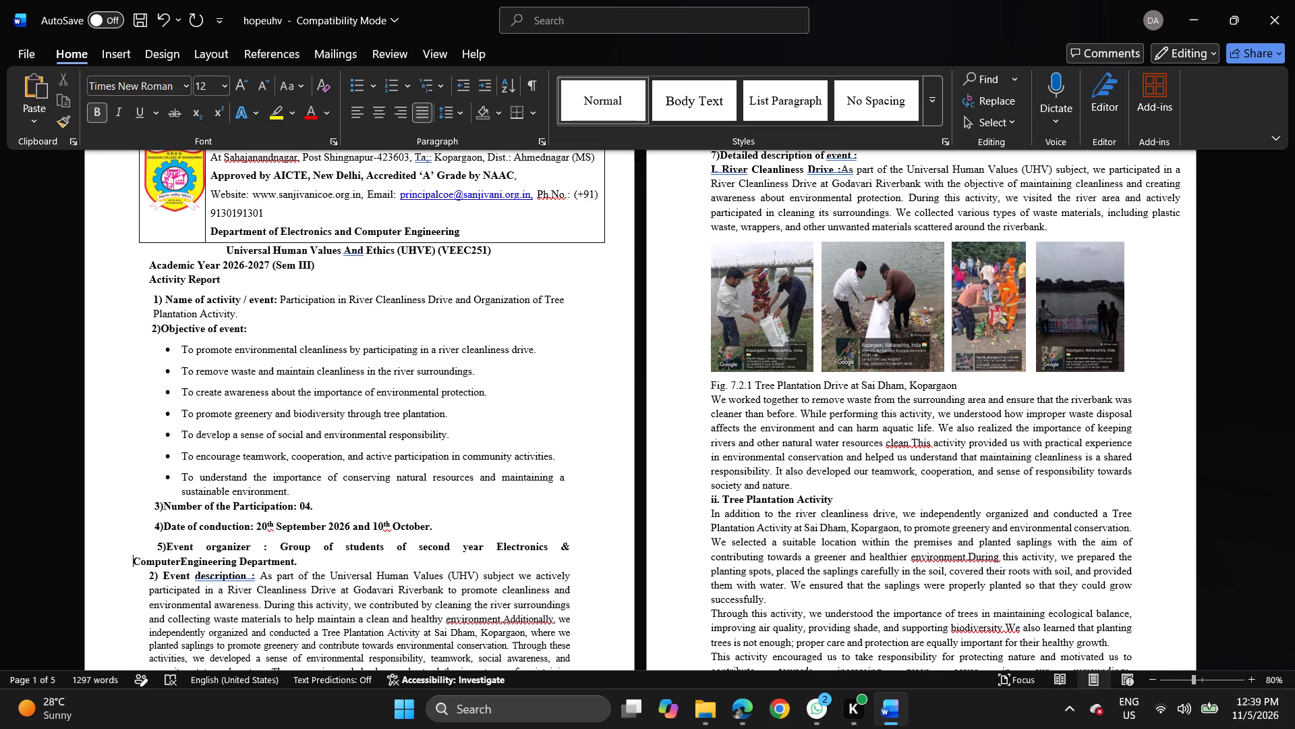
pyautogui.scroll(-1, 132, 562)
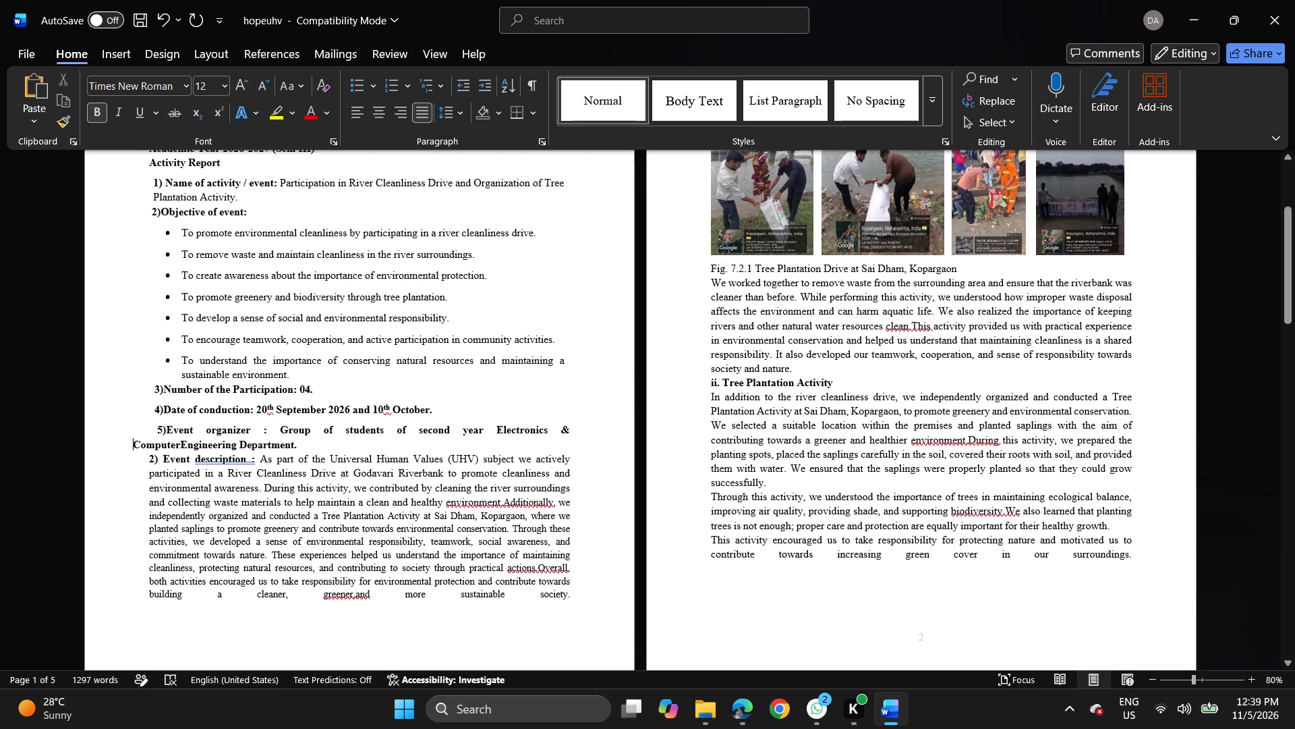
# Justify the text from the "Name of activity / event" heading through the "Event organizer" heading.
pyautogui.moveTo(150, 182); pyautogui.dragTo(476, 571)
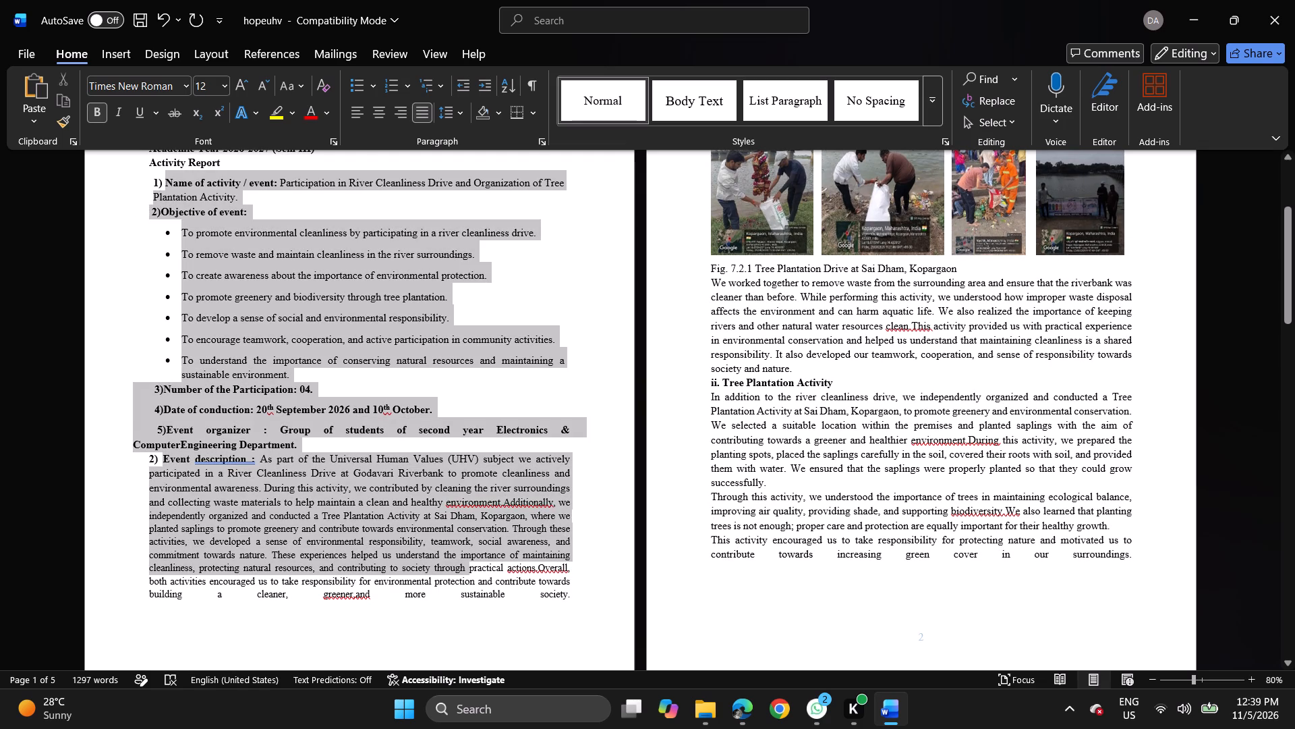
pyautogui.moveTo(476, 571); pyautogui.dragTo(310, 446)
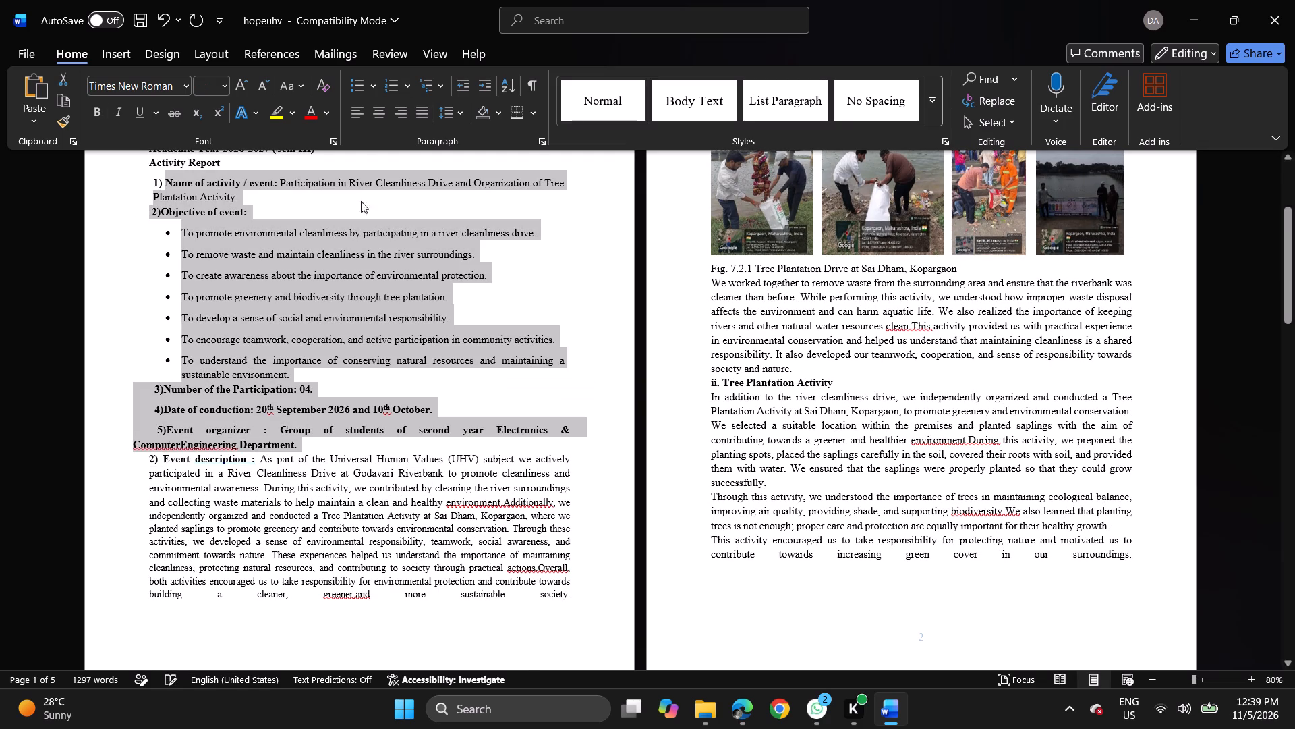
pyautogui.click(423, 107)
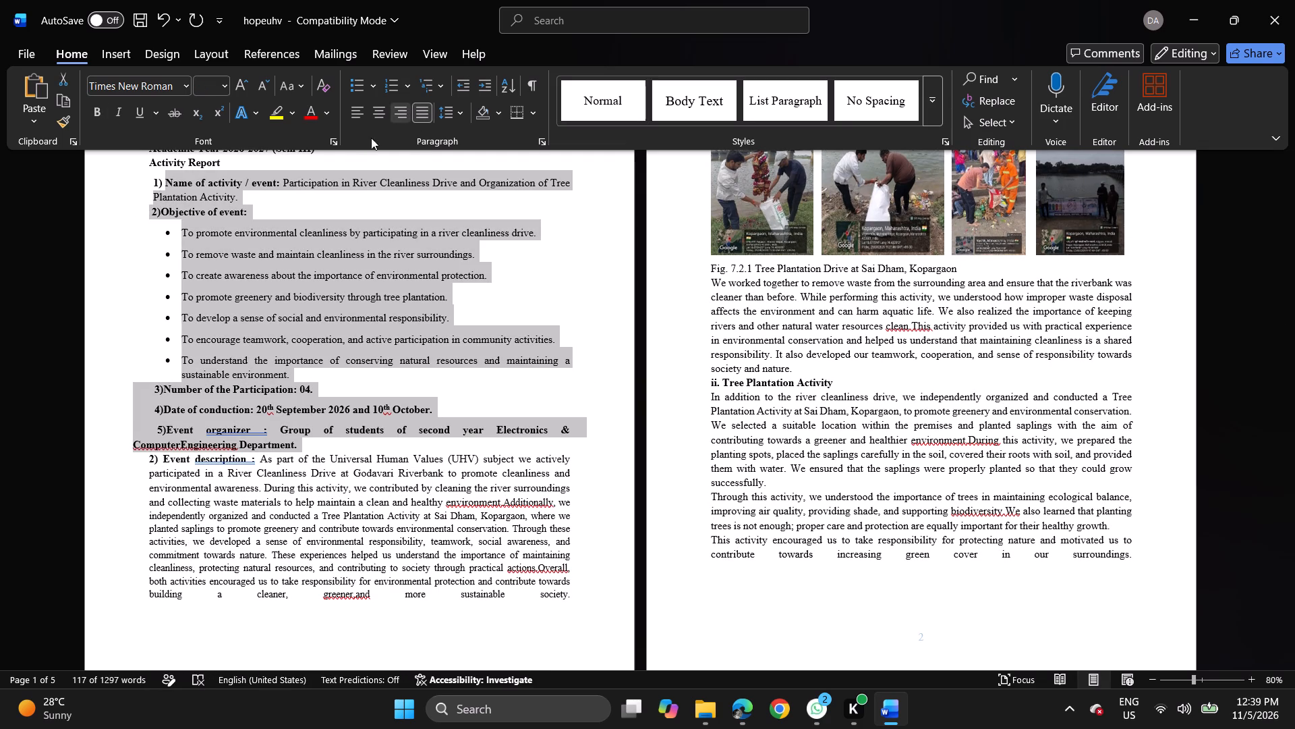
# Remove the spaces before "Computer" in the "5)Event organizer" heading, leaving one space between "Computer" and "Engineering".
pyautogui.click(142, 433)
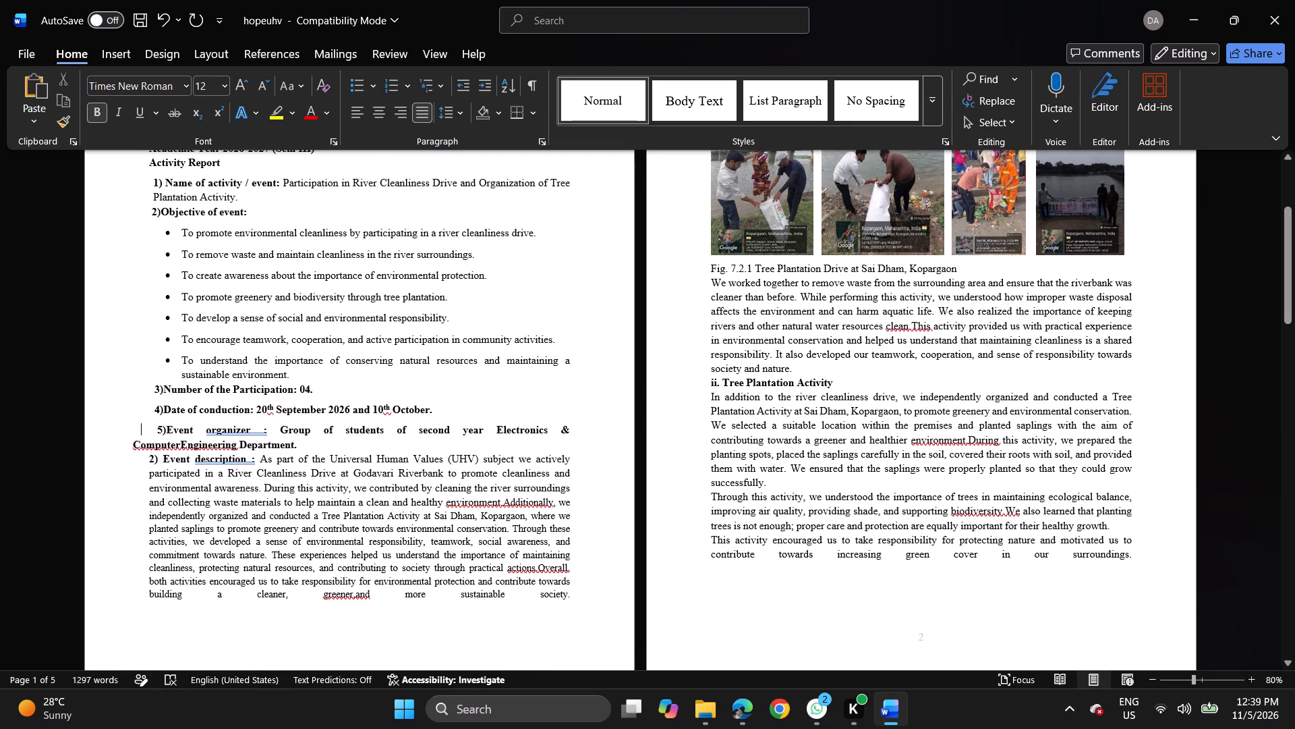
pyautogui.click(132, 446)
pyautogui.click(147, 499)
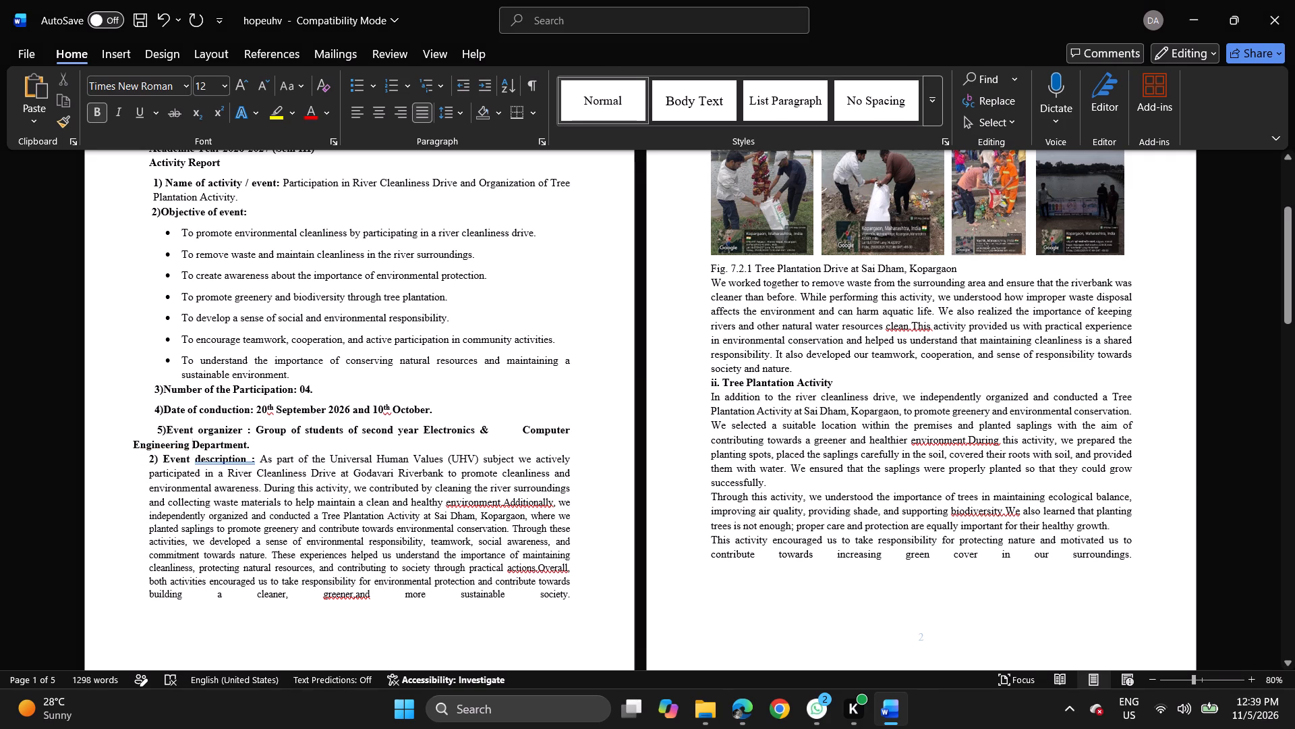
pyautogui.click(520, 423)
pyautogui.press('BackSpace')
pyautogui.press('BackSpace')
pyautogui.press('BackSpace')
pyautogui.press('BackSpace')
pyautogui.press('BackSpace')
pyautogui.press('BackSpace')
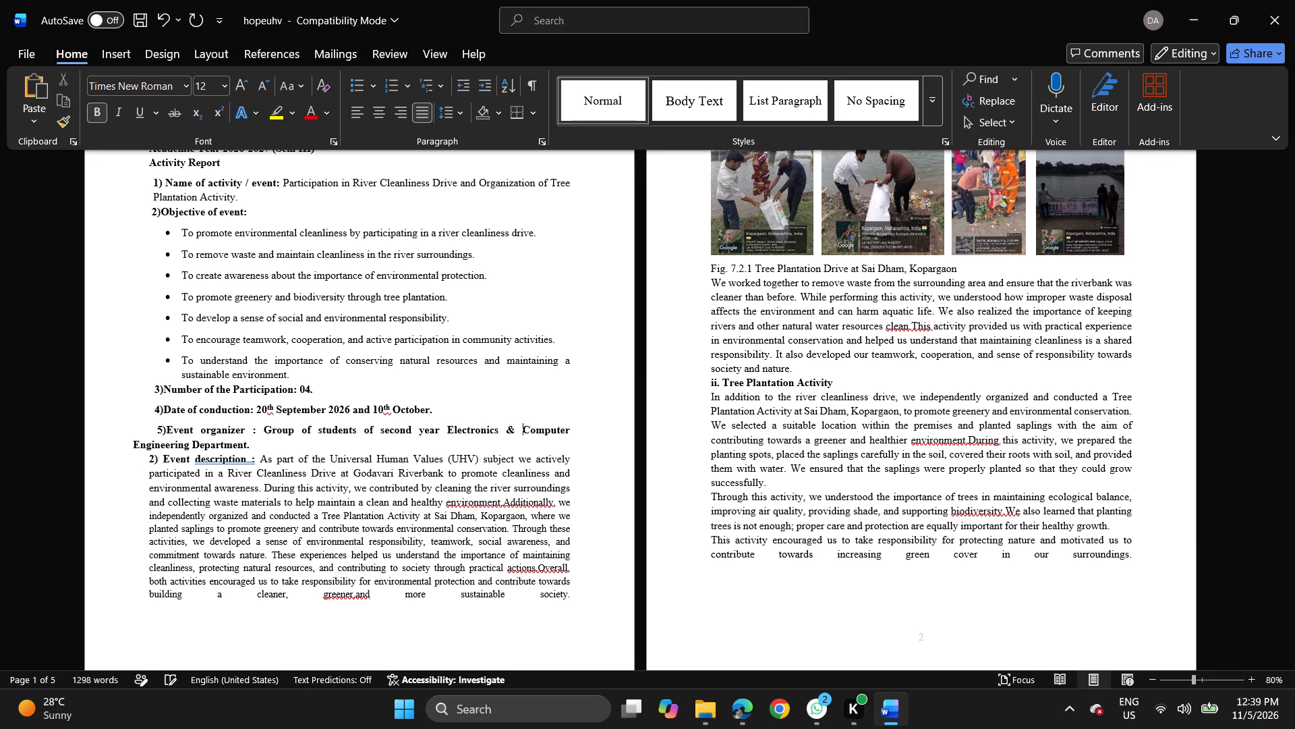
pyautogui.press('BackSpace')
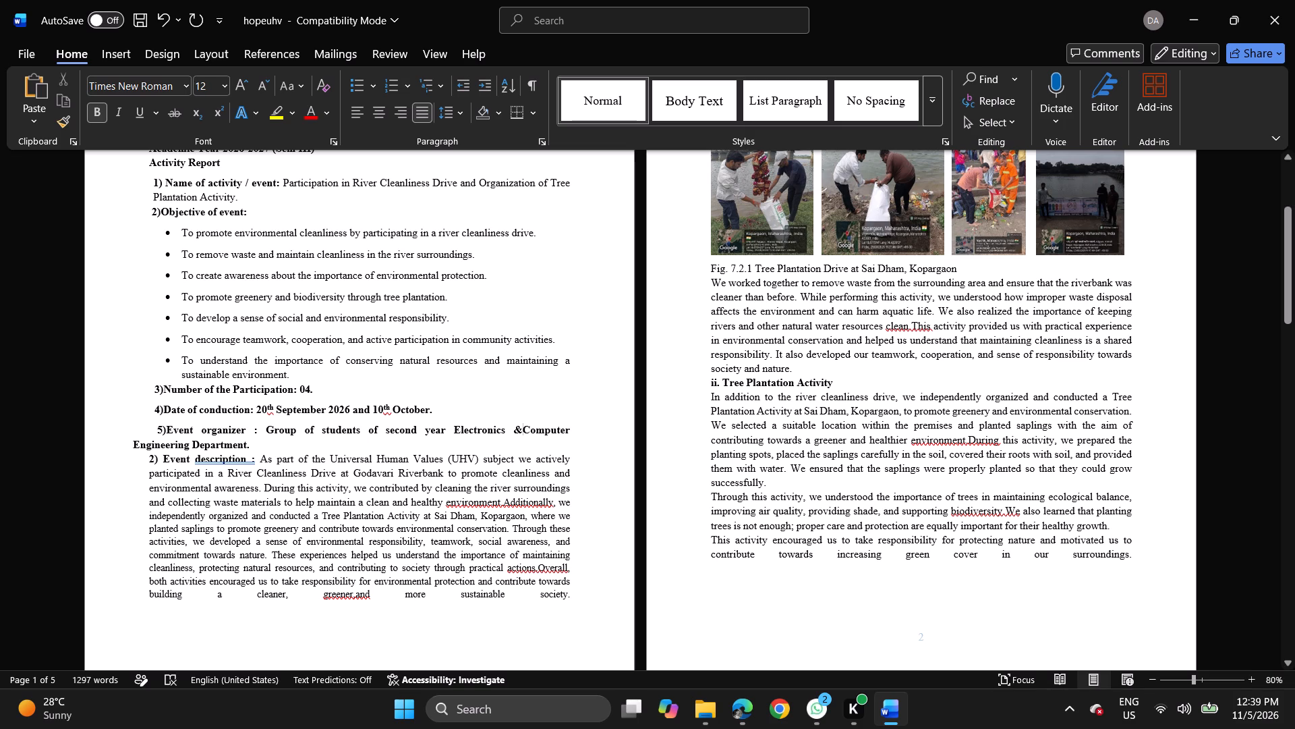
pyautogui.click(132, 448)
pyautogui.press('BackSpace')
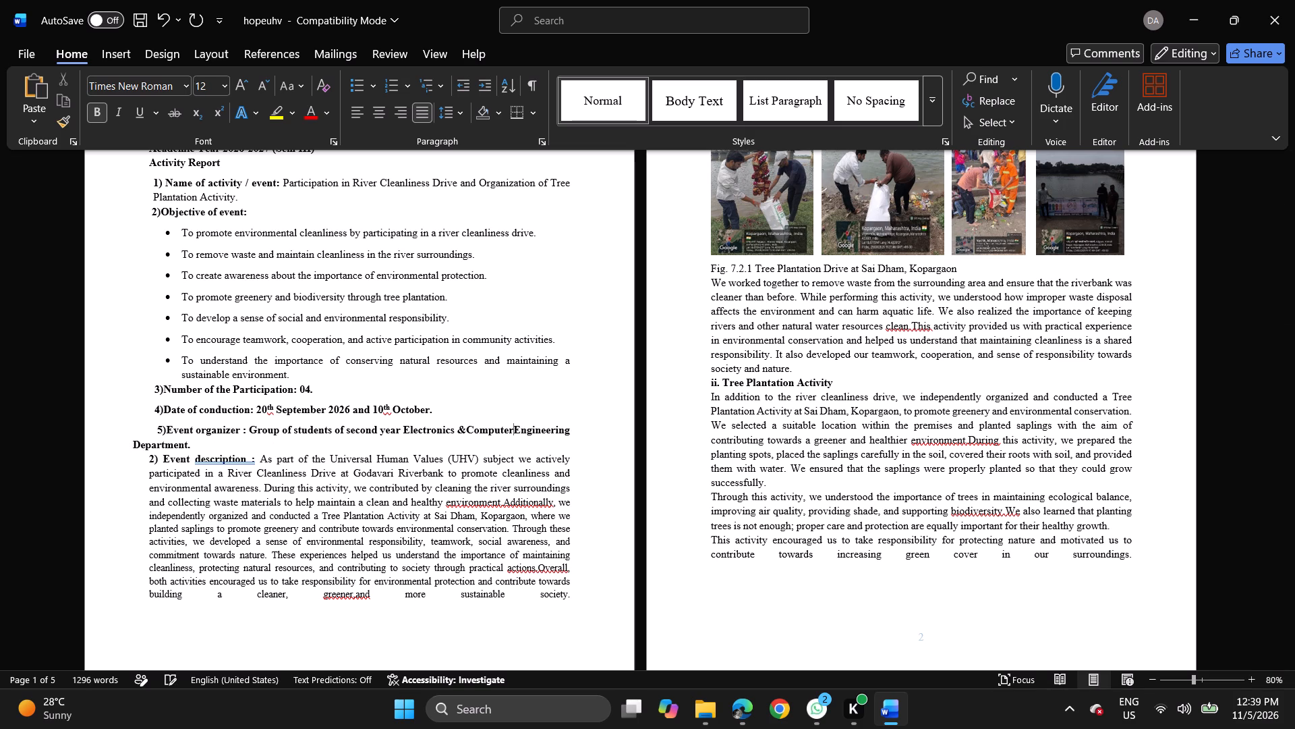
pyautogui.press('space')
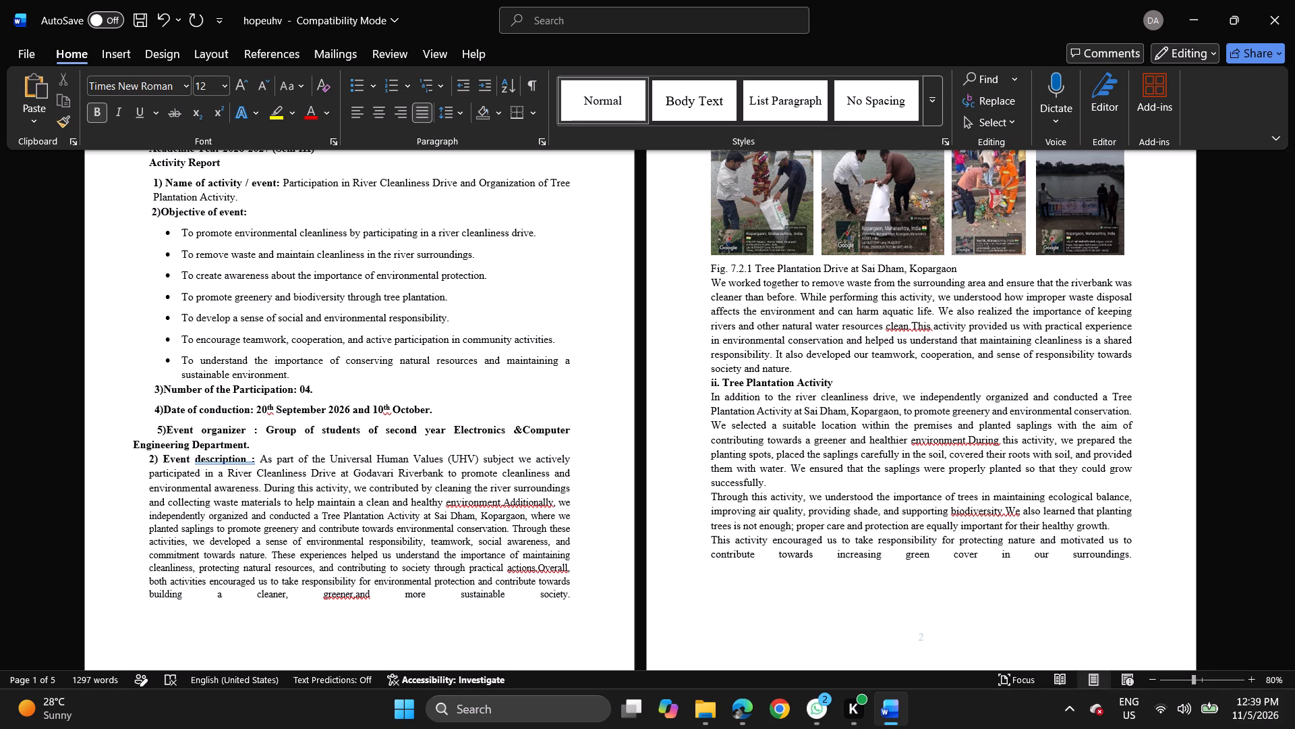
# Delete one leading space before the "5)Event organizer" heading.
pyautogui.click(152, 430)
pyautogui.press('BackSpace')
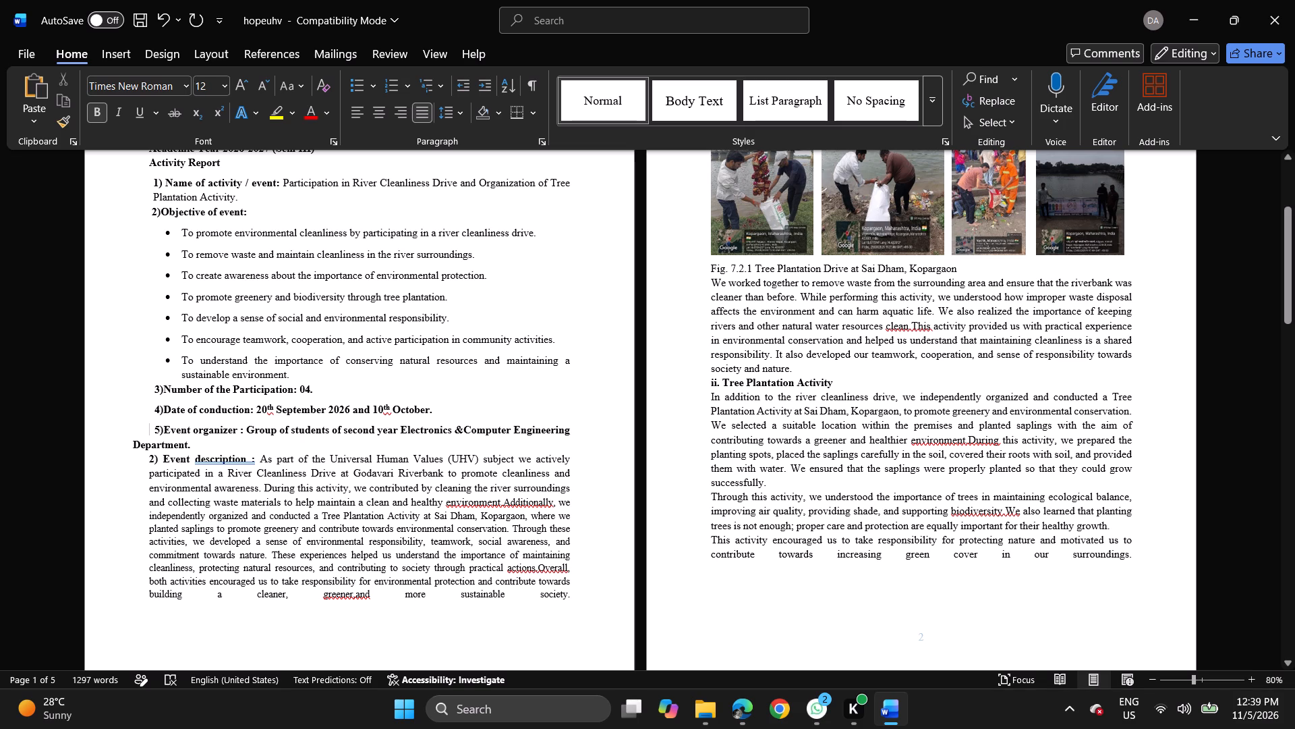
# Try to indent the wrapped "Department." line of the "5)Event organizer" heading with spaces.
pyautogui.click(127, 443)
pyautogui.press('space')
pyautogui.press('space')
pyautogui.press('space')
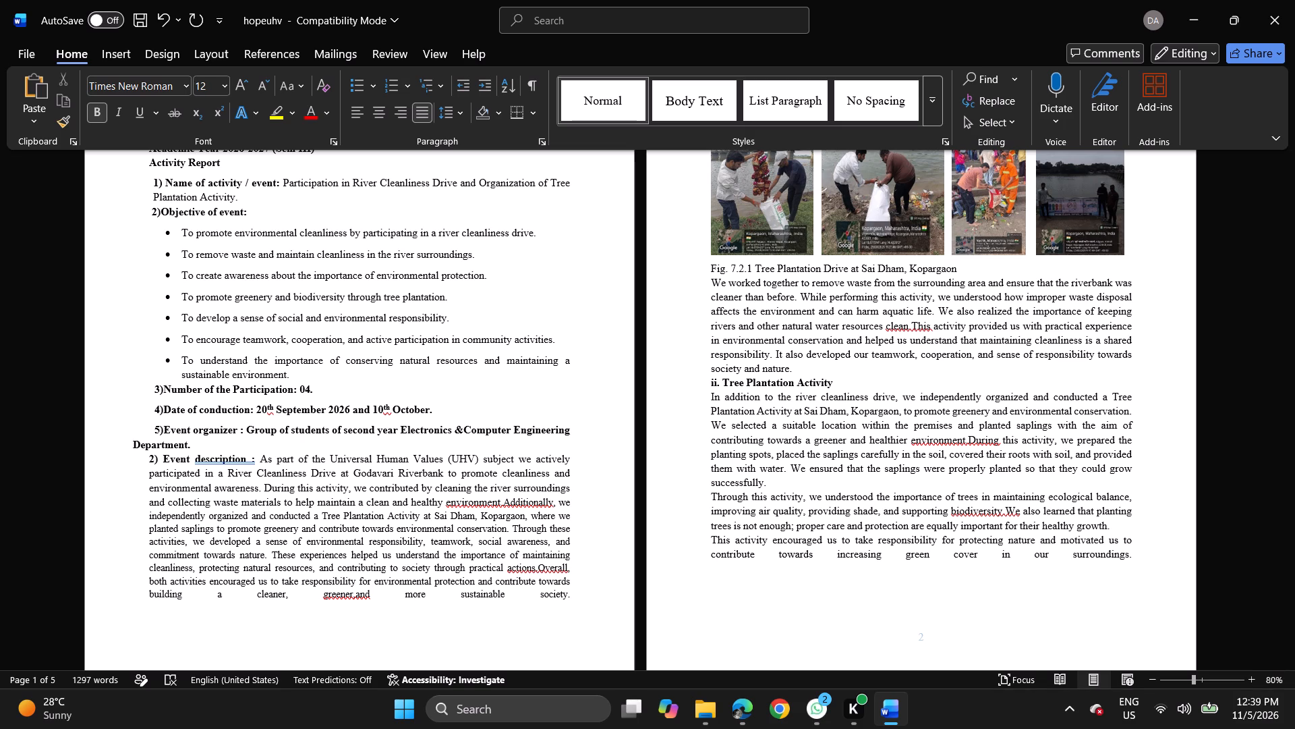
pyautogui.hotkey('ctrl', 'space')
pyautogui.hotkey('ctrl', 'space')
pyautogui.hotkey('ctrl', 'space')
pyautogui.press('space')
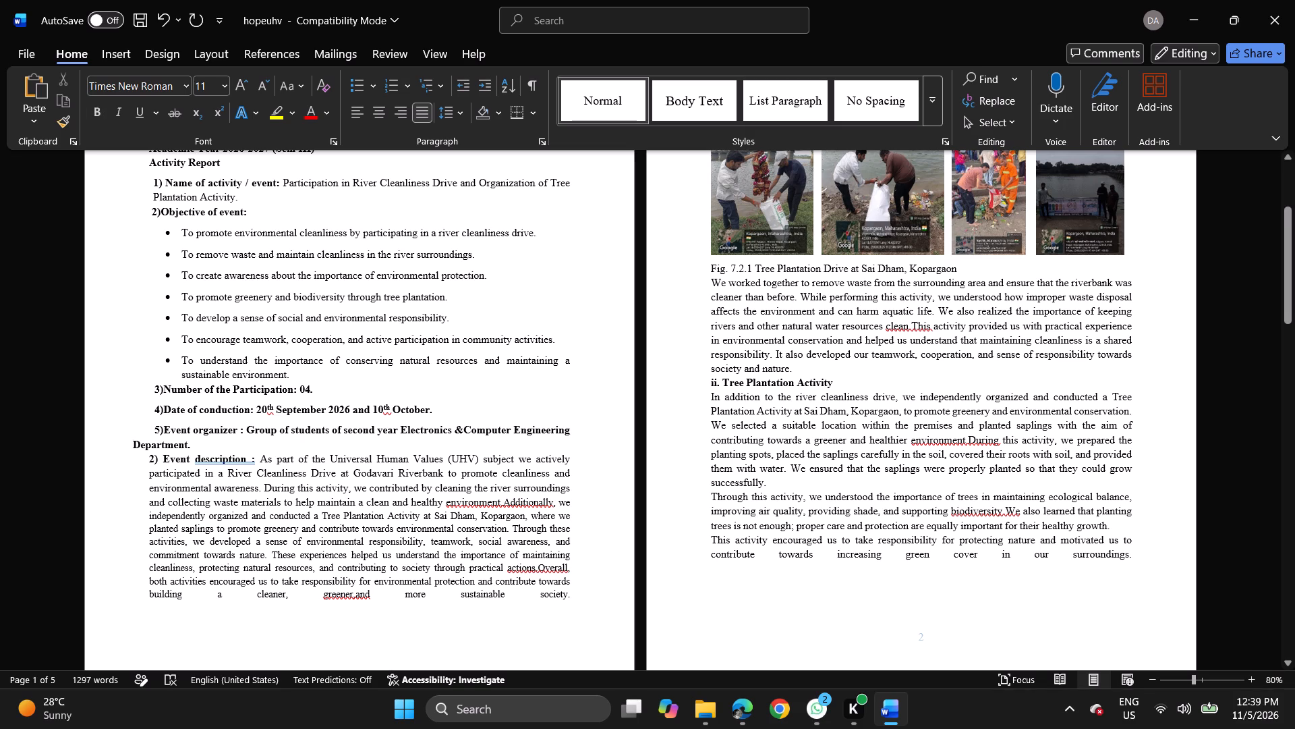
# Delete the word "Department." from the end of the "5)Event organizer" heading.
pyautogui.click(196, 445)
pyautogui.press('BackSpace')
pyautogui.press('BackSpace')
pyautogui.press('BackSpace')
pyautogui.press('BackSpace')
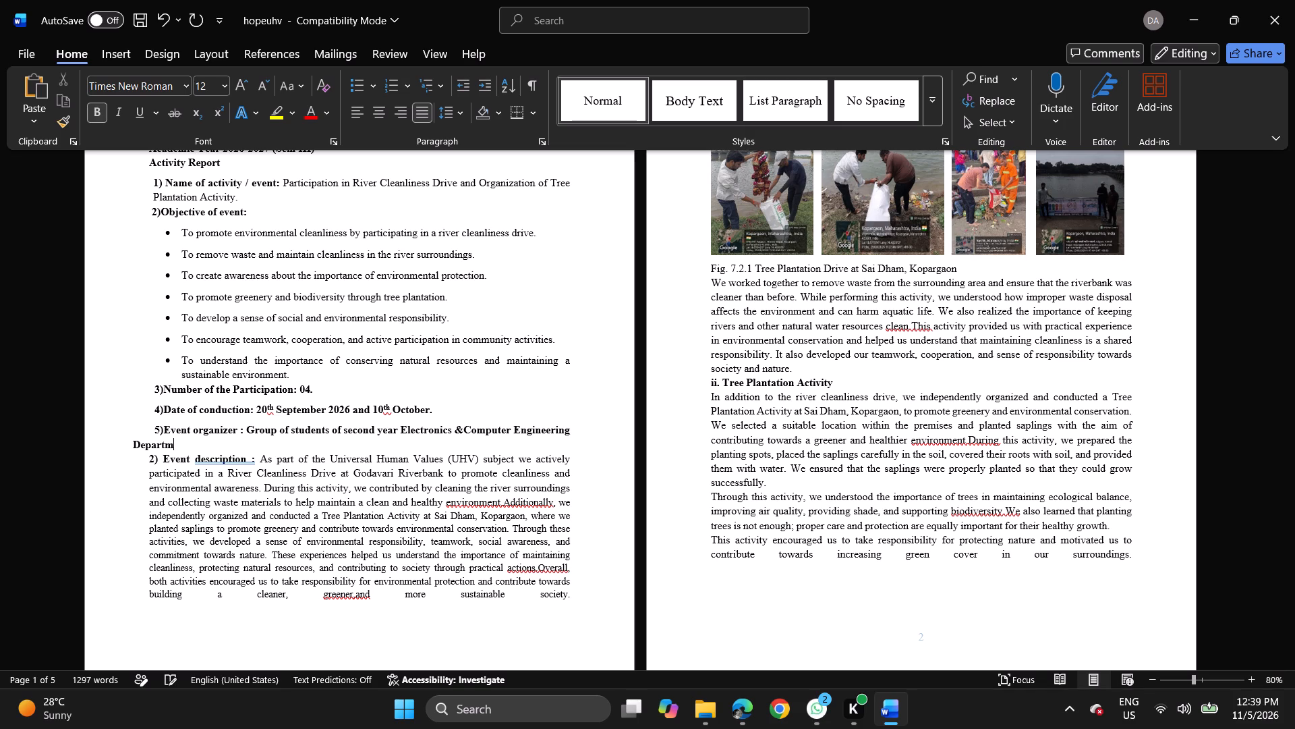
pyautogui.press('BackSpace')
pyautogui.press('BackSpace')
pyautogui.press('BackSpace')
pyautogui.press('BackSpace')
pyautogui.press('BackSpace')
pyautogui.press('BackSpace')
pyautogui.press('BackSpace')
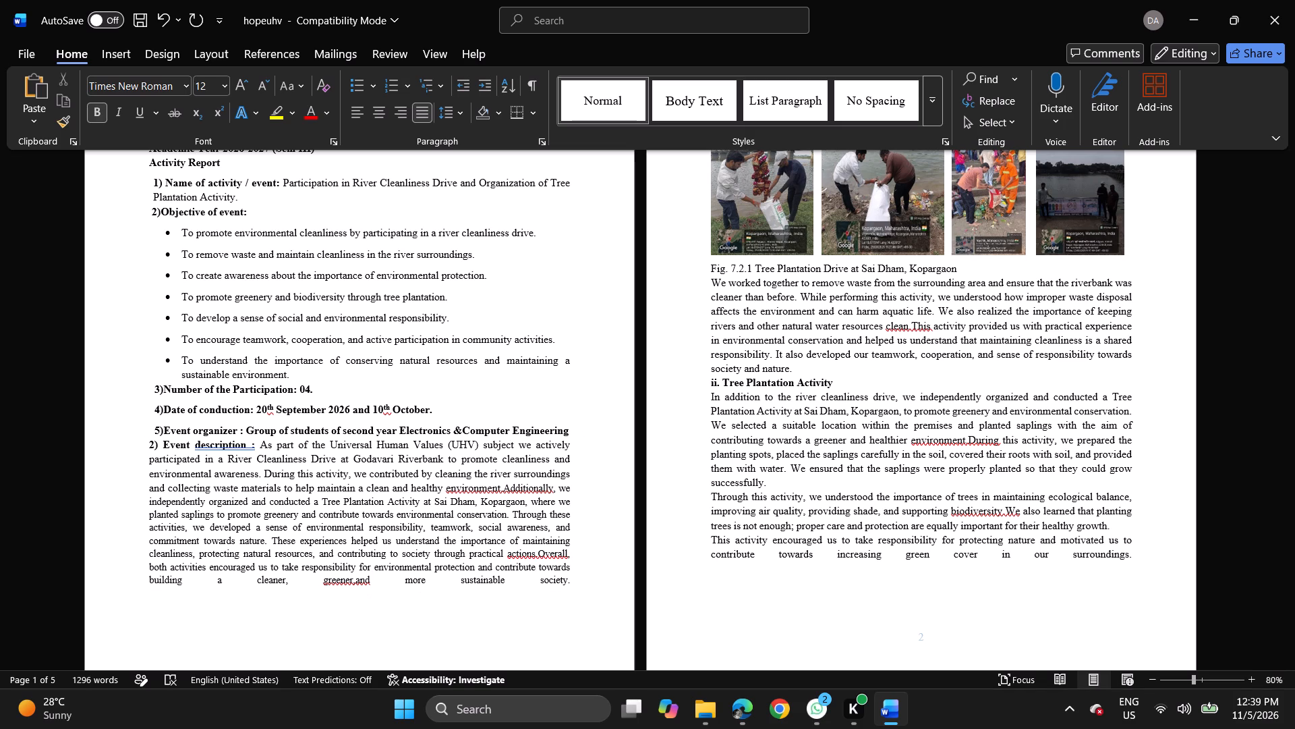
# Start a new line below the "5)Event organizer" heading, indent it with spaces and enter "Computer".
pyautogui.press('Return')
pyautogui.press('space')
pyautogui.press('space')
pyautogui.press('space')
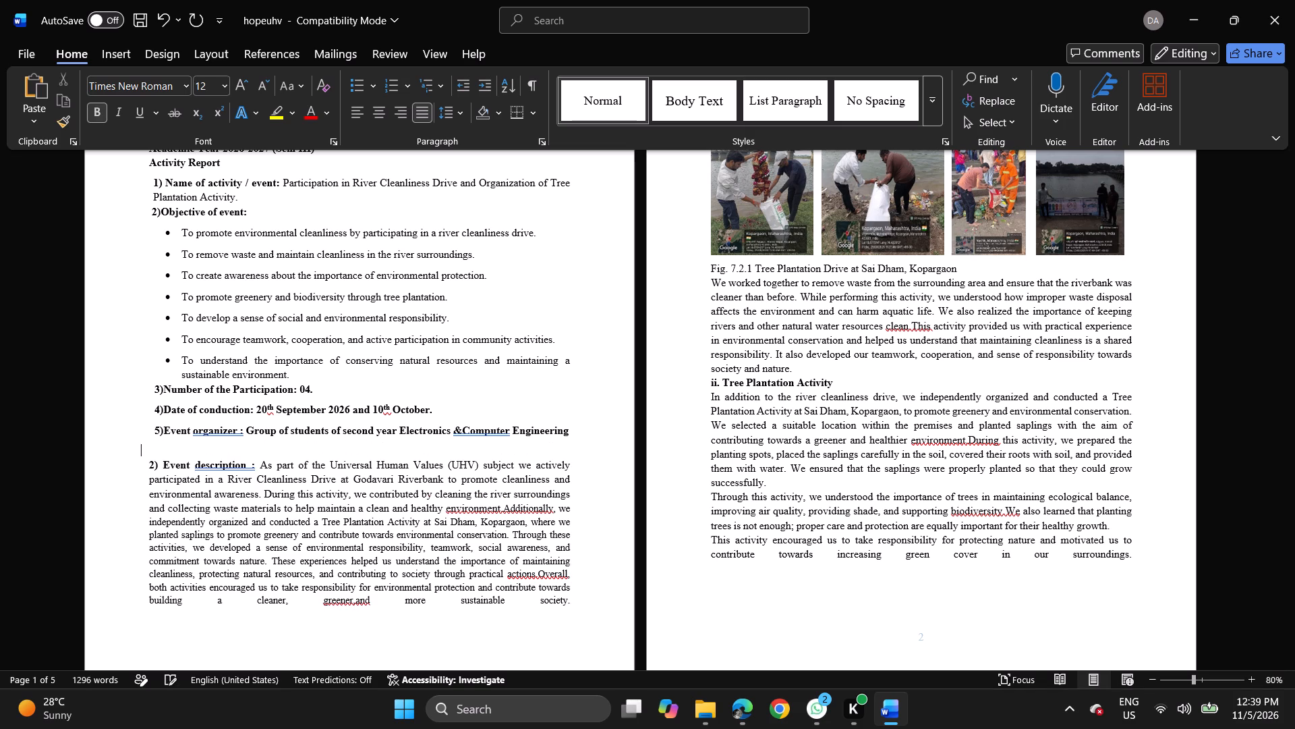
pyautogui.press('space')
pyautogui.press('space')
pyautogui.write('n')
pyautogui.press('space')
pyautogui.press('space')
pyautogui.press('BackSpace')
pyautogui.press('BackSpace')
pyautogui.press('BackSpace')
pyautogui.press('BackSpace')
pyautogui.press('space')
pyautogui.press('space')
pyautogui.press('space')
pyautogui.press('space')
pyautogui.press('space')
pyautogui.write('co')
pyautogui.press('BackSpace')
pyautogui.press('BackSpace')
pyautogui.write('Cou')
pyautogui.press('BackSpace')
pyautogui.write('mputer')
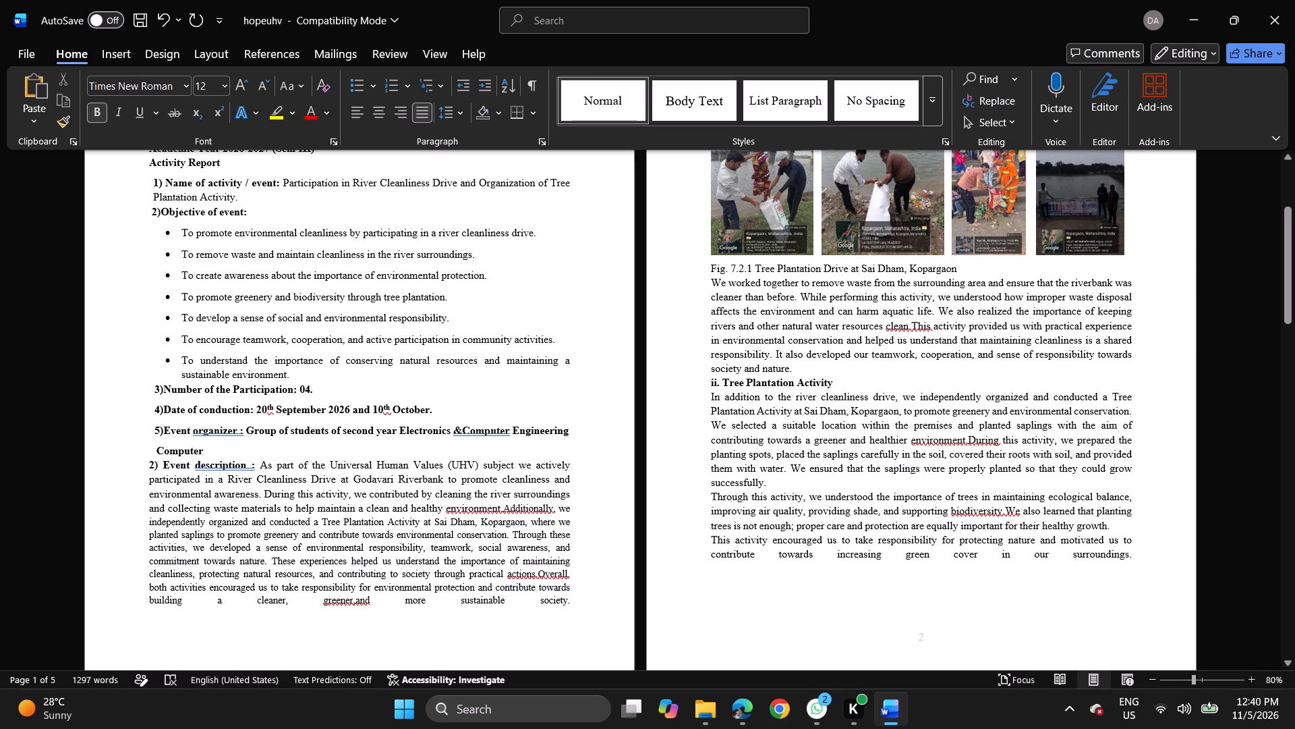
# Replace the automatic number of the "Event description" heading with a typed "6)", keeping the paragraph's indent.
pyautogui.click(150, 462)
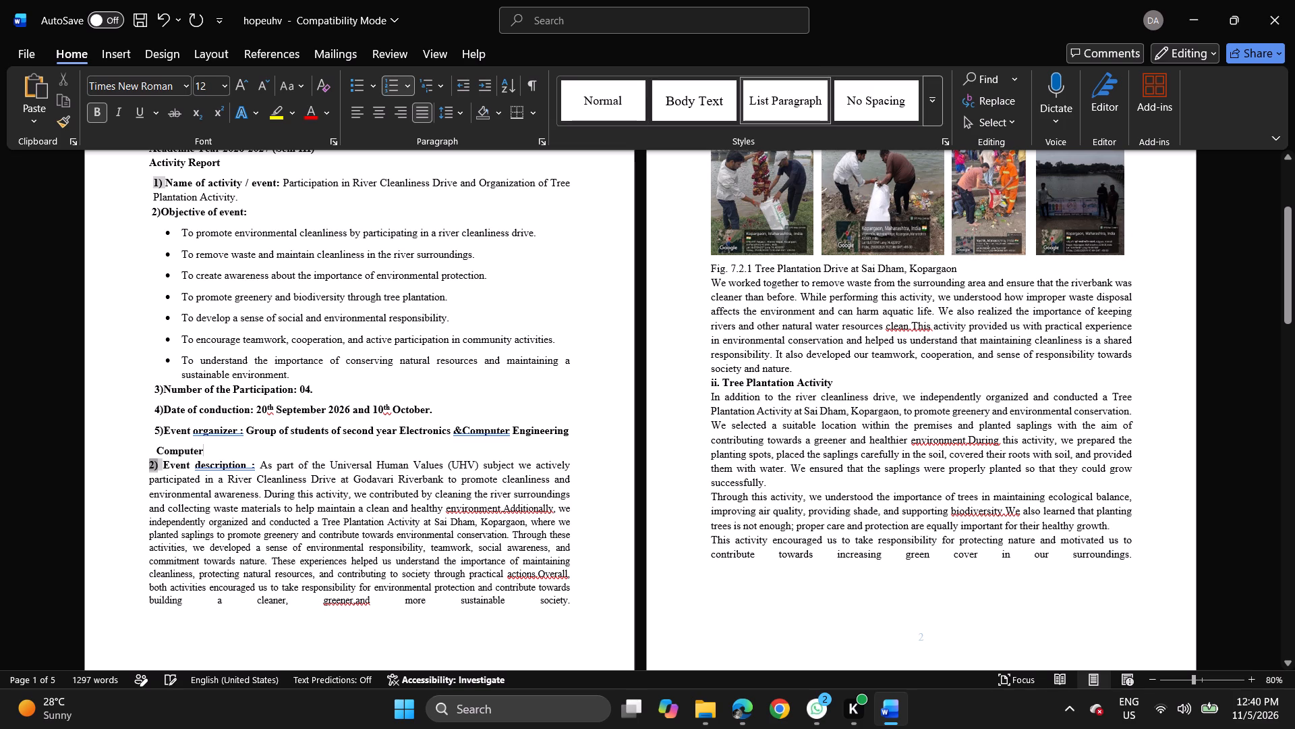
pyautogui.click(153, 464)
pyautogui.click(161, 466)
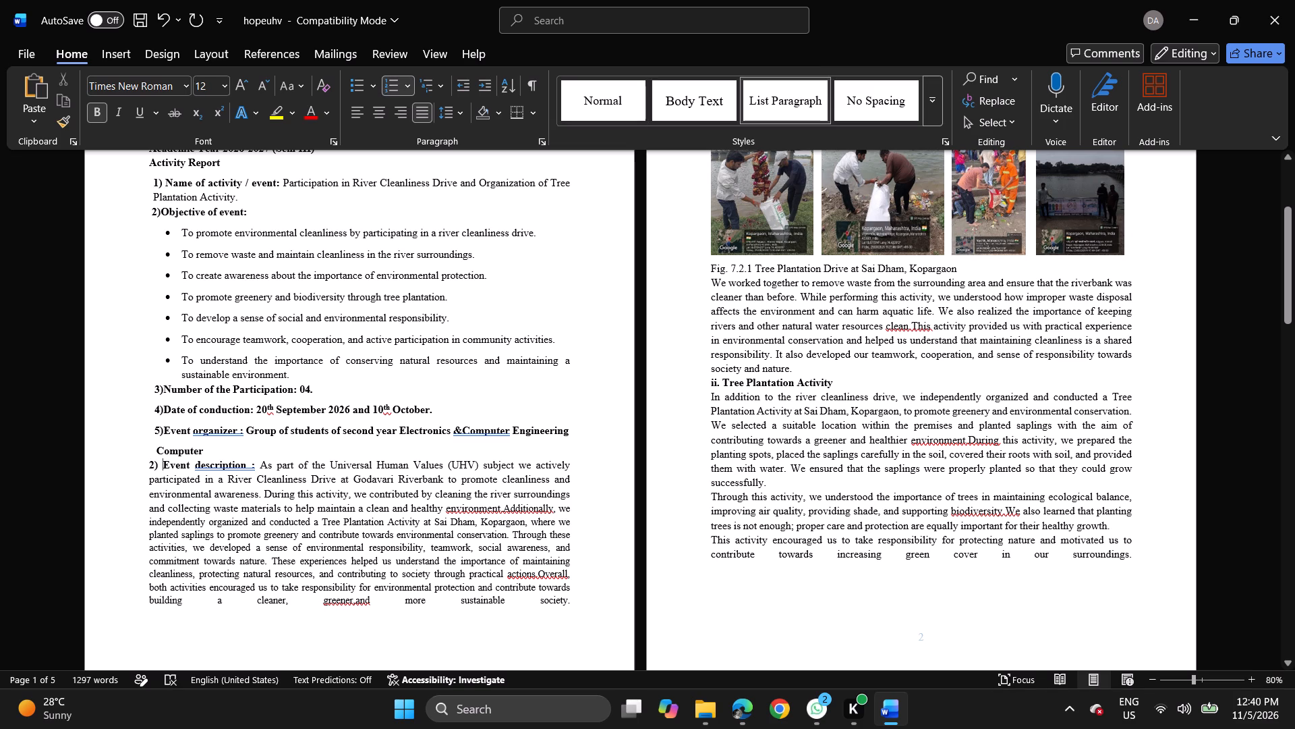
pyautogui.click(161, 466)
pyautogui.press('BackSpace')
pyautogui.press('BackSpace')
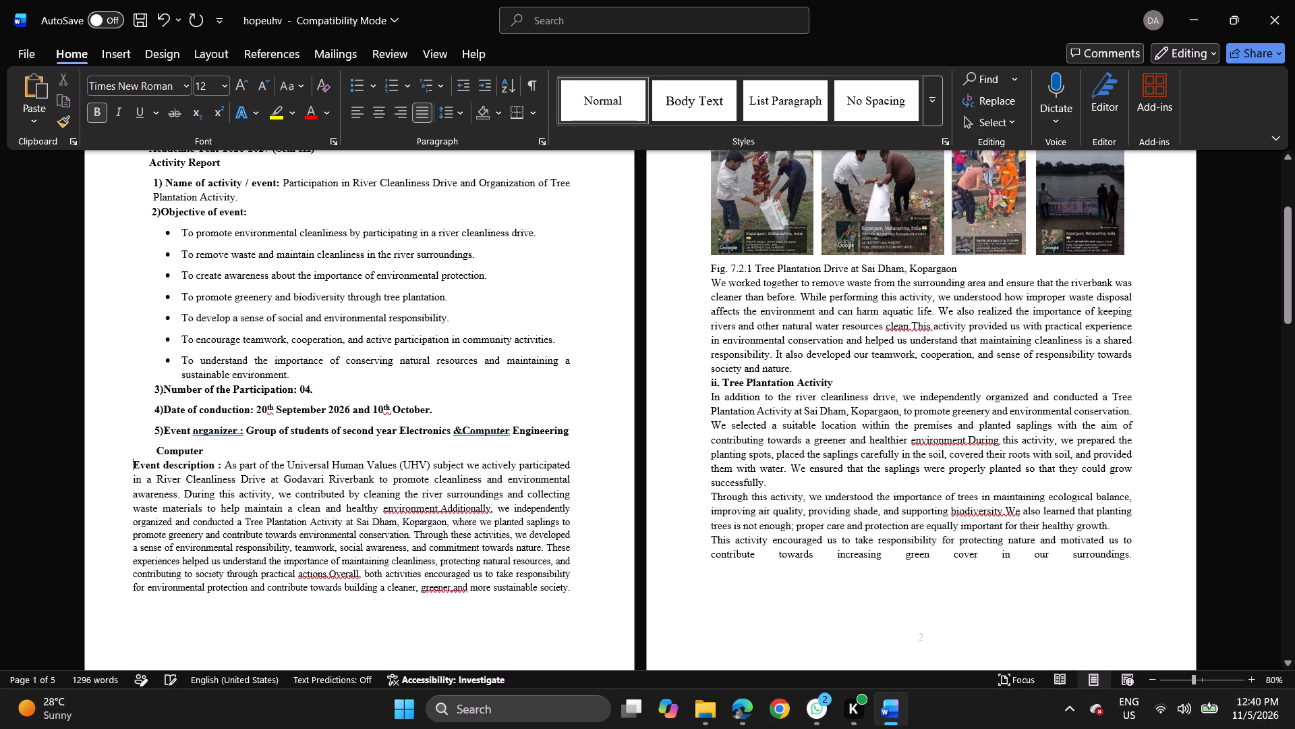
pyautogui.hotkey('ctrl', 'z')
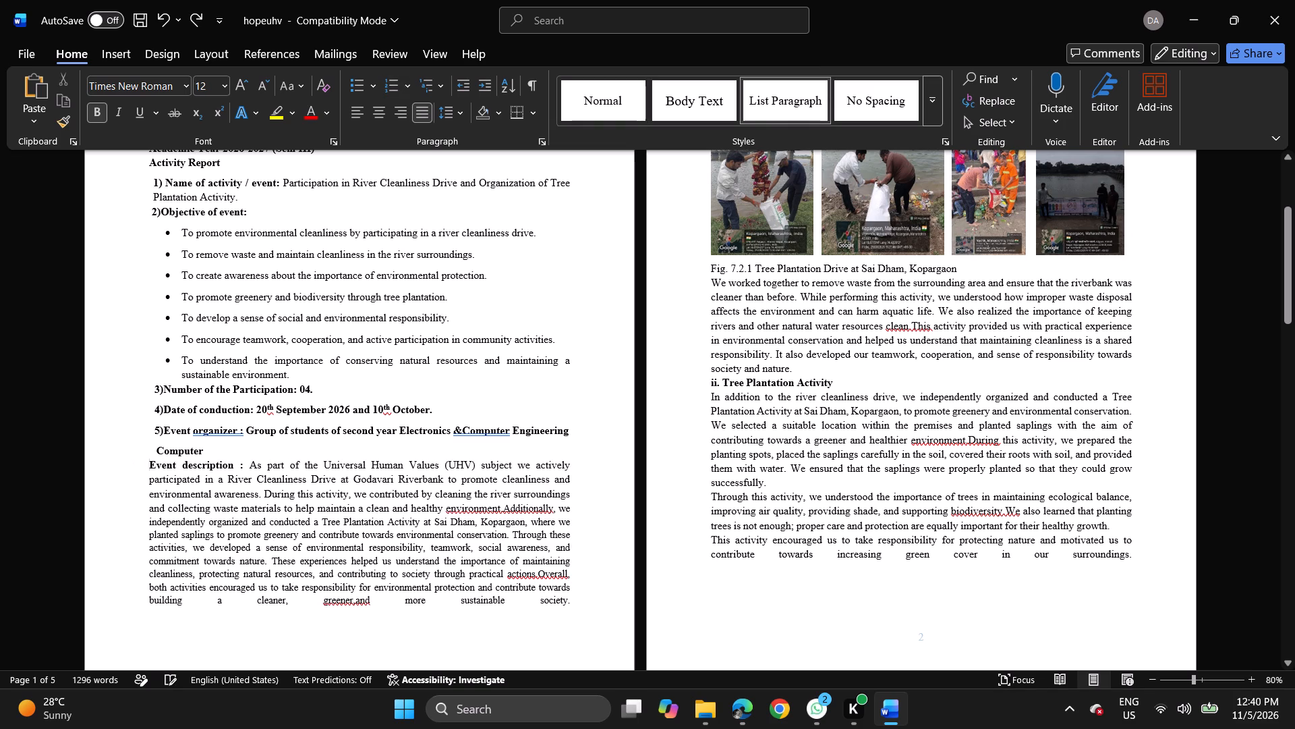
pyautogui.press('6')
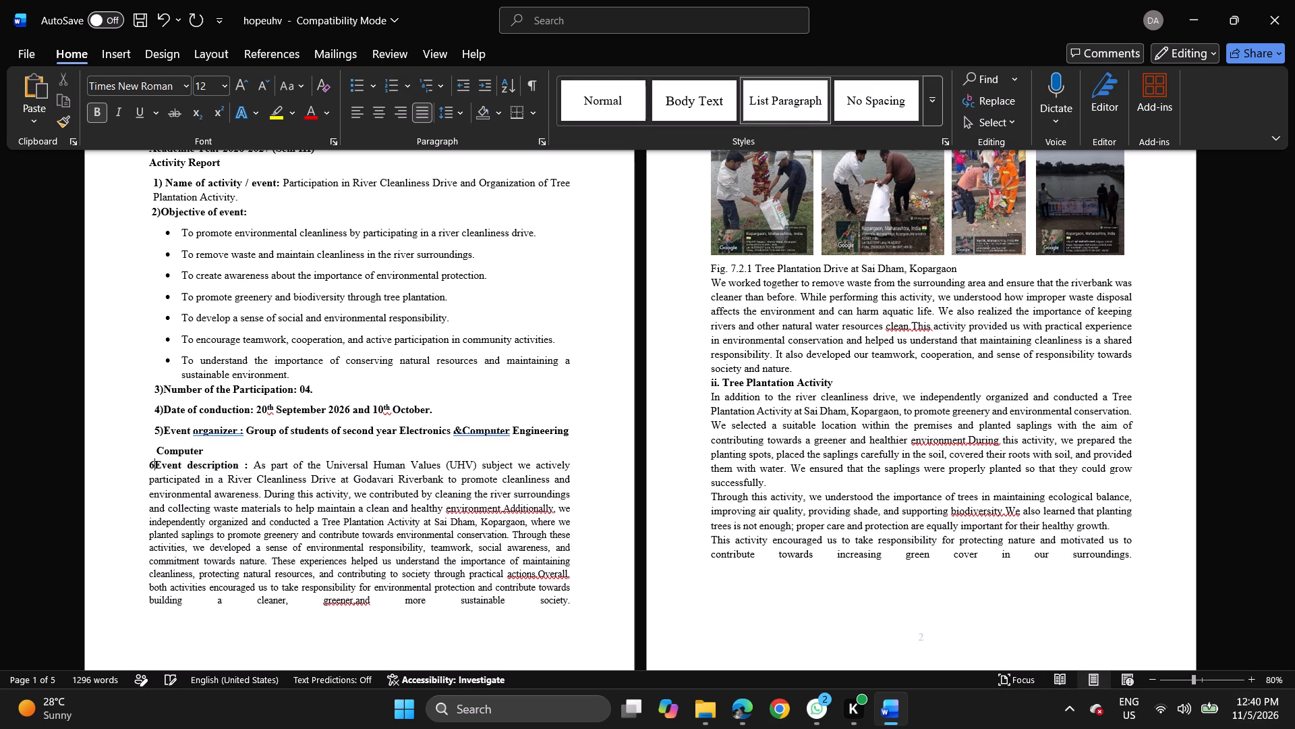
pyautogui.hotkey('shift', ')')
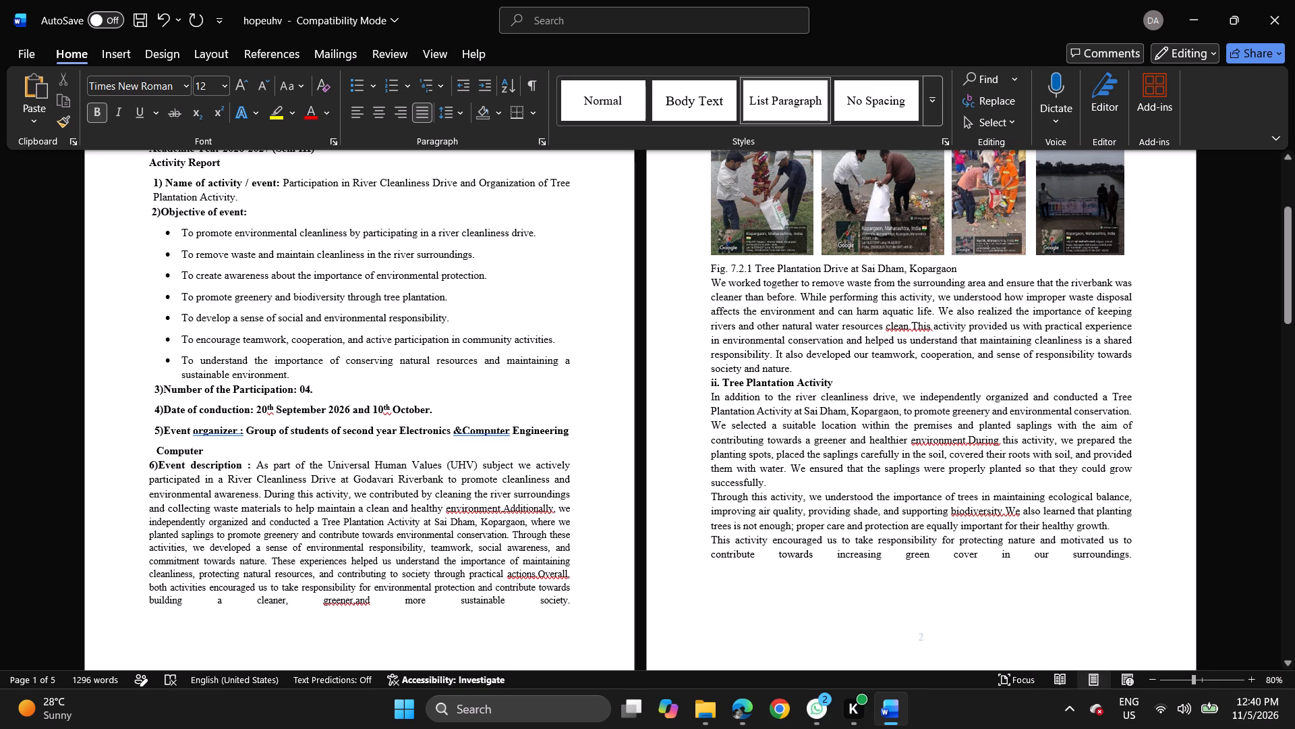
pyautogui.click(147, 470)
# Replace "Tree Plantation Drive at Sai Dham" in the caption under the river cleanliness photos with "River cleanliness at Godhavari River".
pyautogui.hscroll(1, 832, 310)
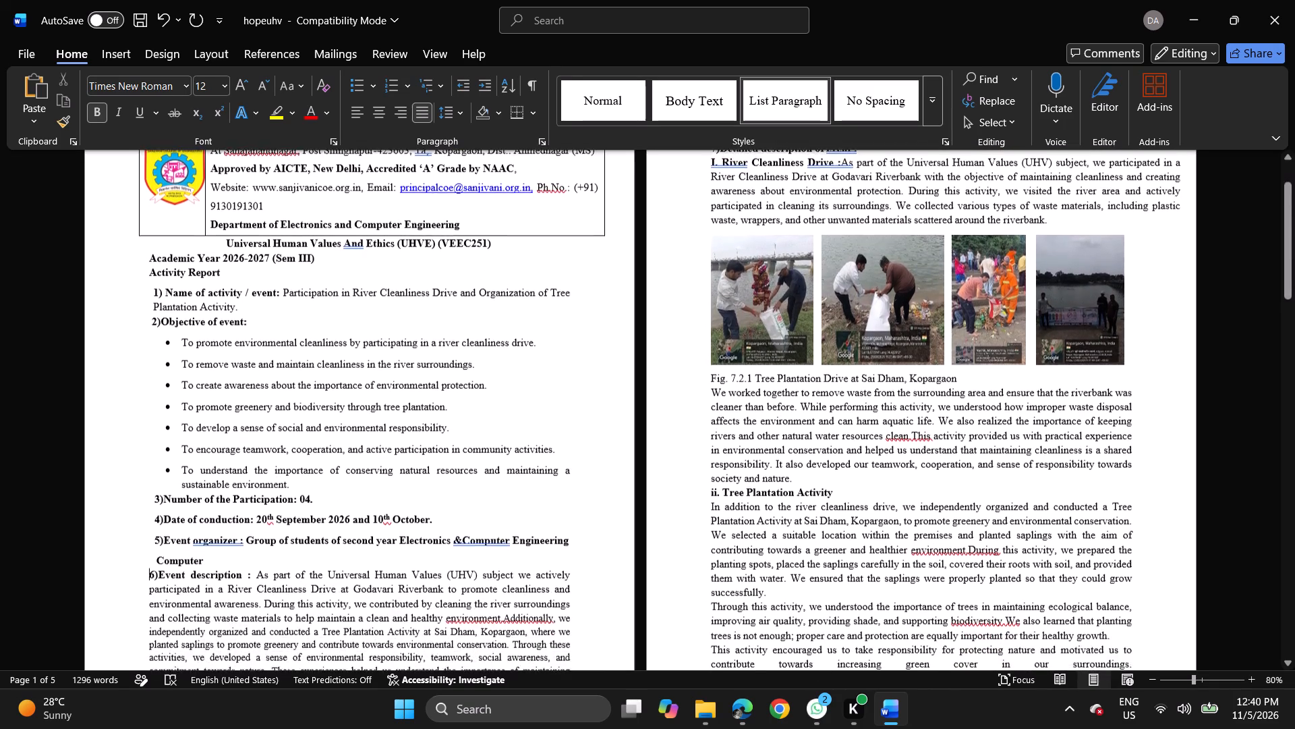
pyautogui.hscroll(1, 832, 310)
pyautogui.scroll(-1, 832, 310)
pyautogui.scroll(1, 832, 310)
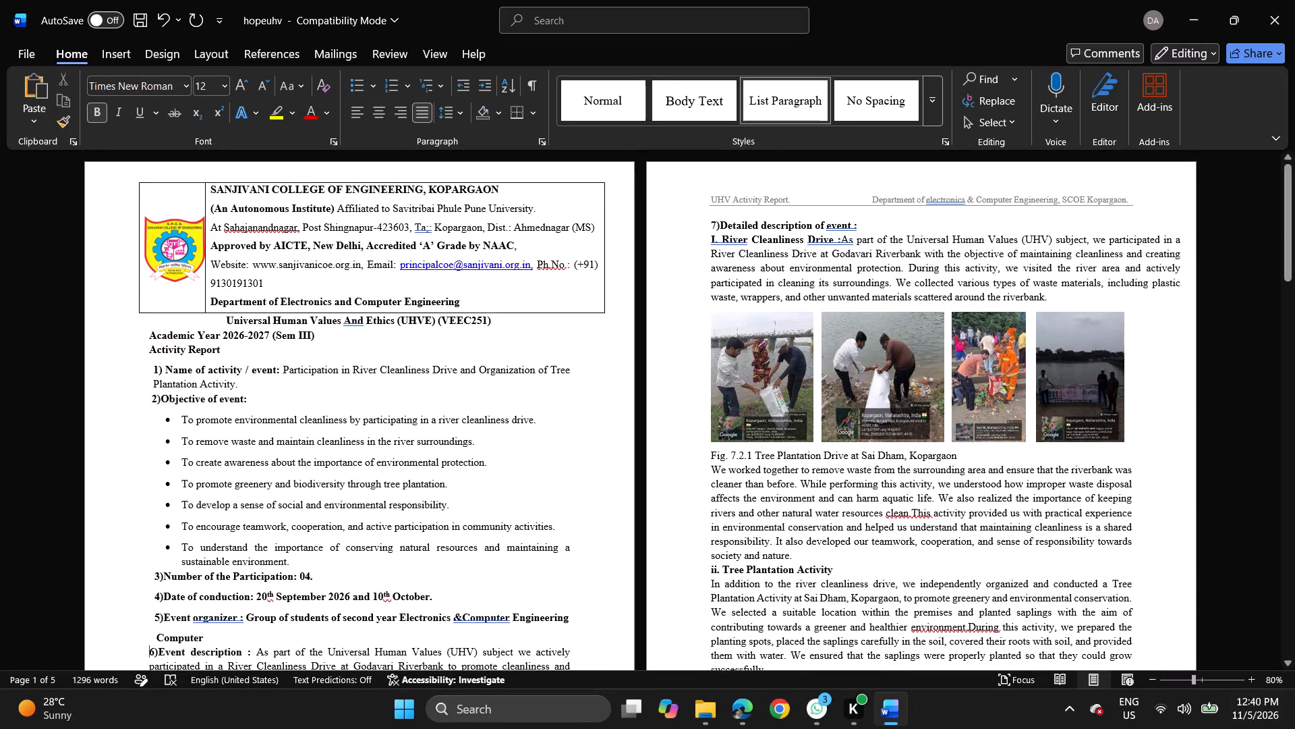
pyautogui.click(903, 454)
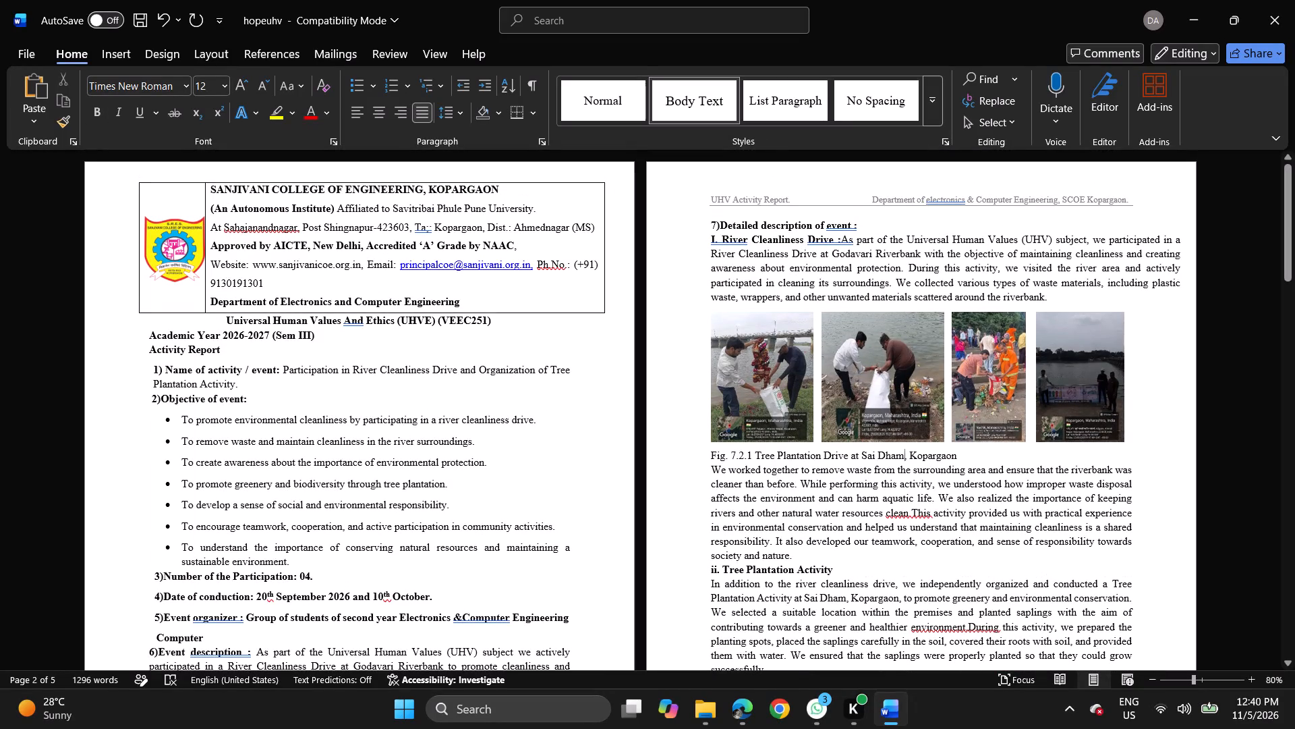
pyautogui.press('BackSpace')
pyautogui.press('BackSpace')
pyautogui.press('BackSpace')
pyautogui.press('BackSpace')
pyautogui.press('BackSpace')
pyautogui.press('BackSpace')
pyautogui.press('BackSpace')
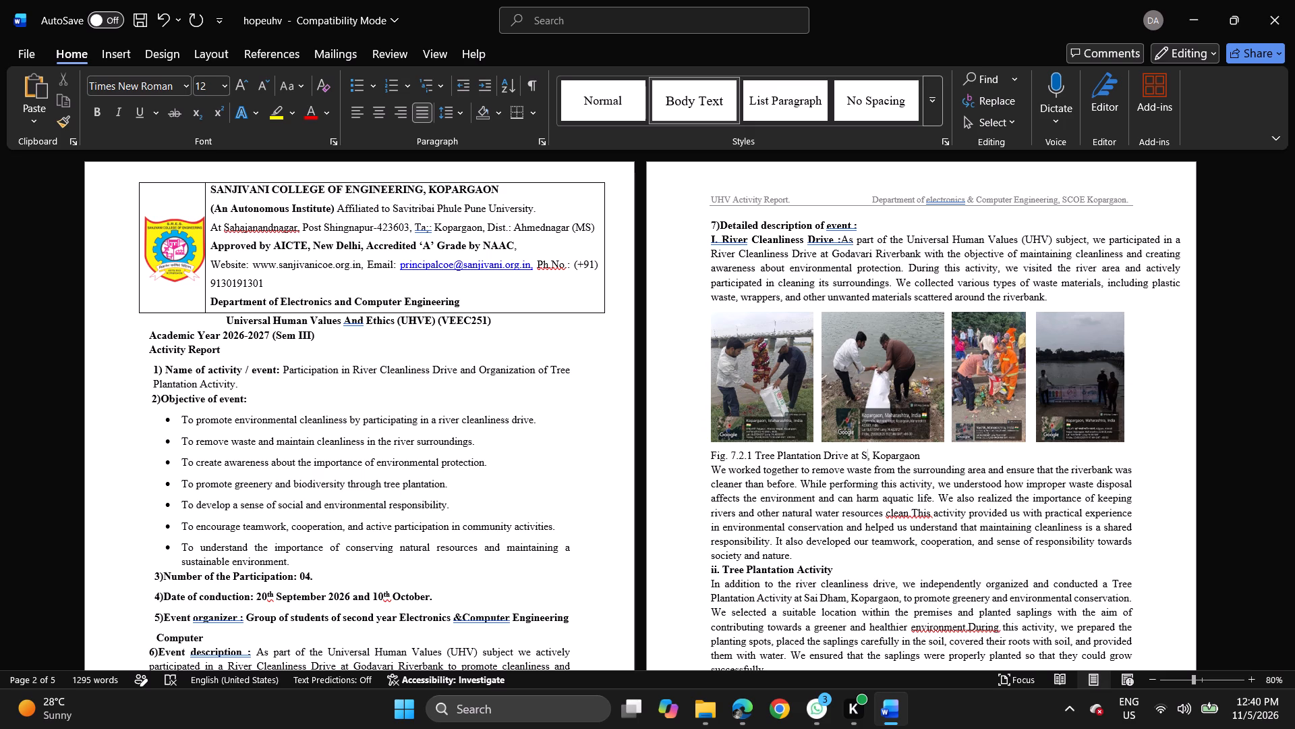
pyautogui.press('BackSpace')
pyautogui.press('BackSpace')
pyautogui.press('BackSpace')
pyautogui.press('BackSpace')
pyautogui.press('BackSpace')
pyautogui.press('BackSpace')
pyautogui.press('BackSpace')
pyautogui.press('BackSpace')
pyautogui.press('BackSpace')
pyautogui.press('BackSpace')
pyautogui.press('BackSpace')
pyautogui.press('BackSpace')
pyautogui.press('BackSpace')
pyautogui.press('BackSpace')
pyautogui.press('BackSpace')
pyautogui.press('BackSpace')
pyautogui.press('BackSpace')
pyautogui.press('BackSpace')
pyautogui.press('BackSpace')
pyautogui.press('BackSpace')
pyautogui.press('BackSpace')
pyautogui.press('BackSpace')
pyautogui.press('BackSpace')
pyautogui.press('BackSpace')
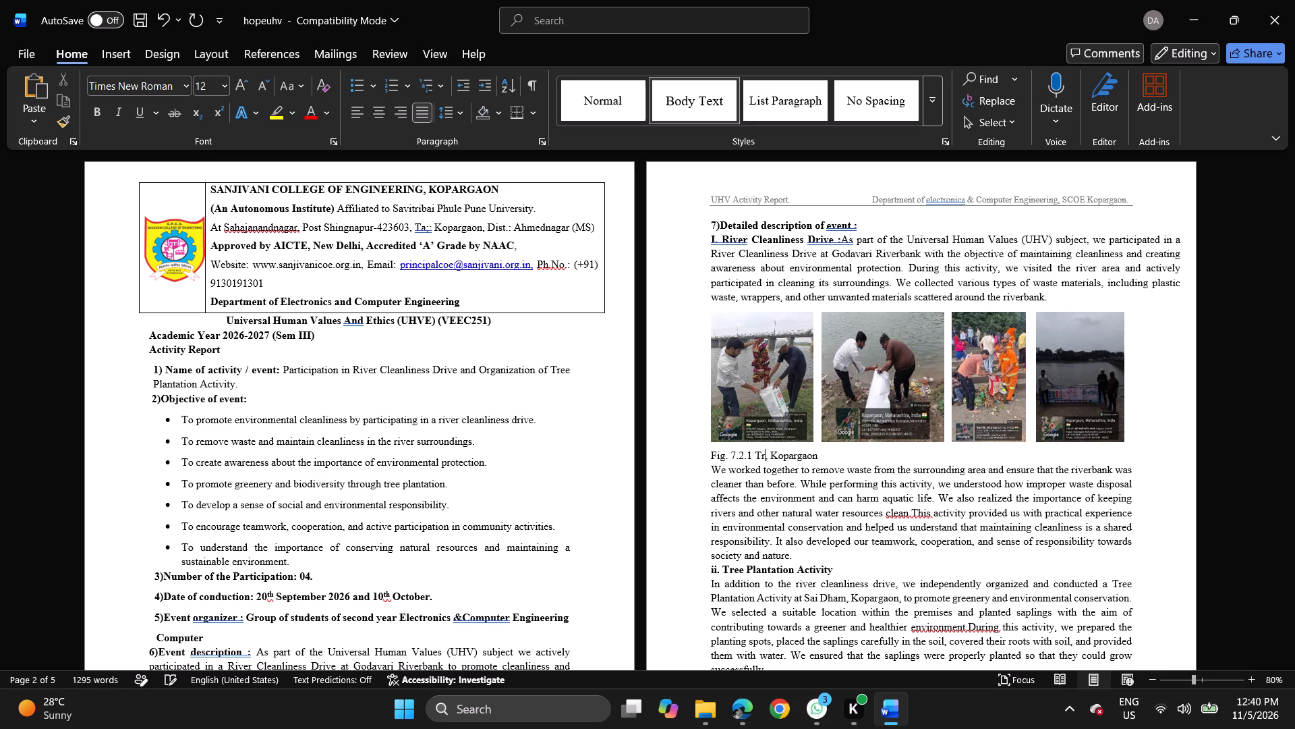
pyautogui.press('BackSpace')
pyautogui.press('BackSpace')
pyautogui.write('River cle')
pyautogui.write('anliness at')
pyautogui.press('space')
pyautogui.press('a')
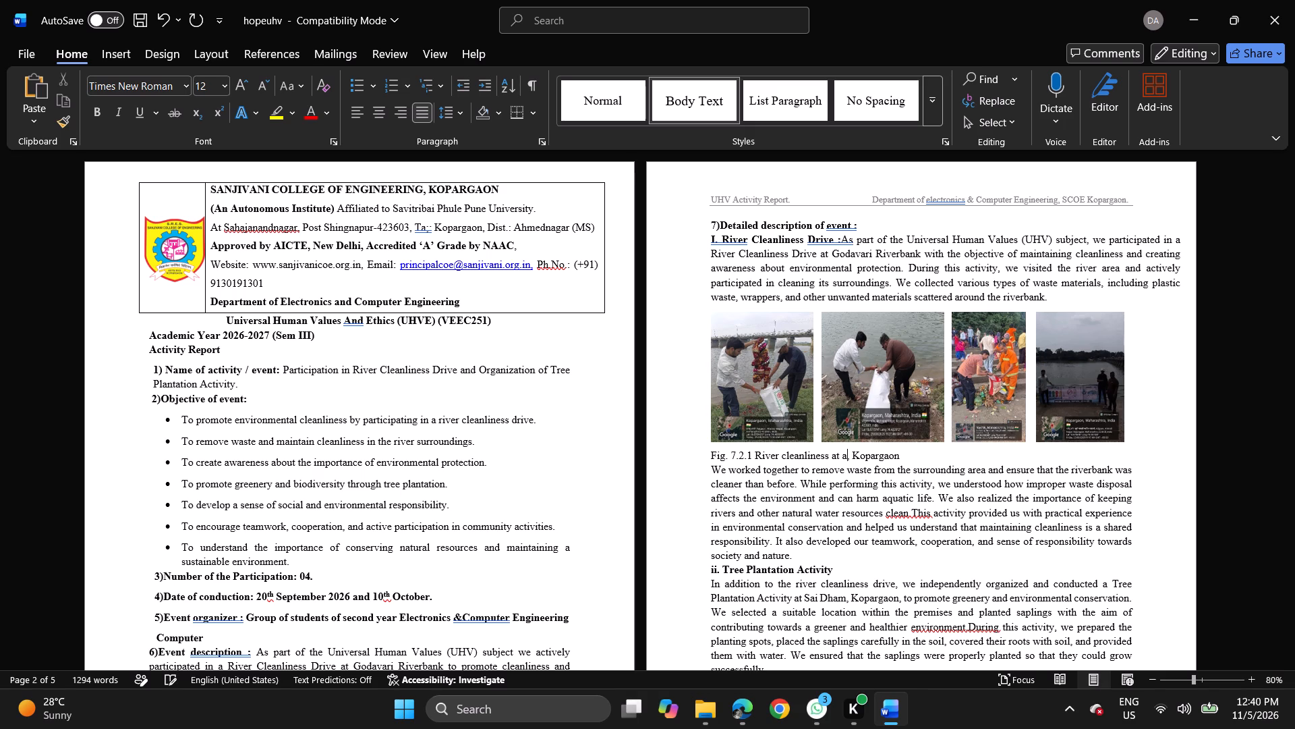
pyautogui.press('BackSpace')
pyautogui.write('Godhavari River')
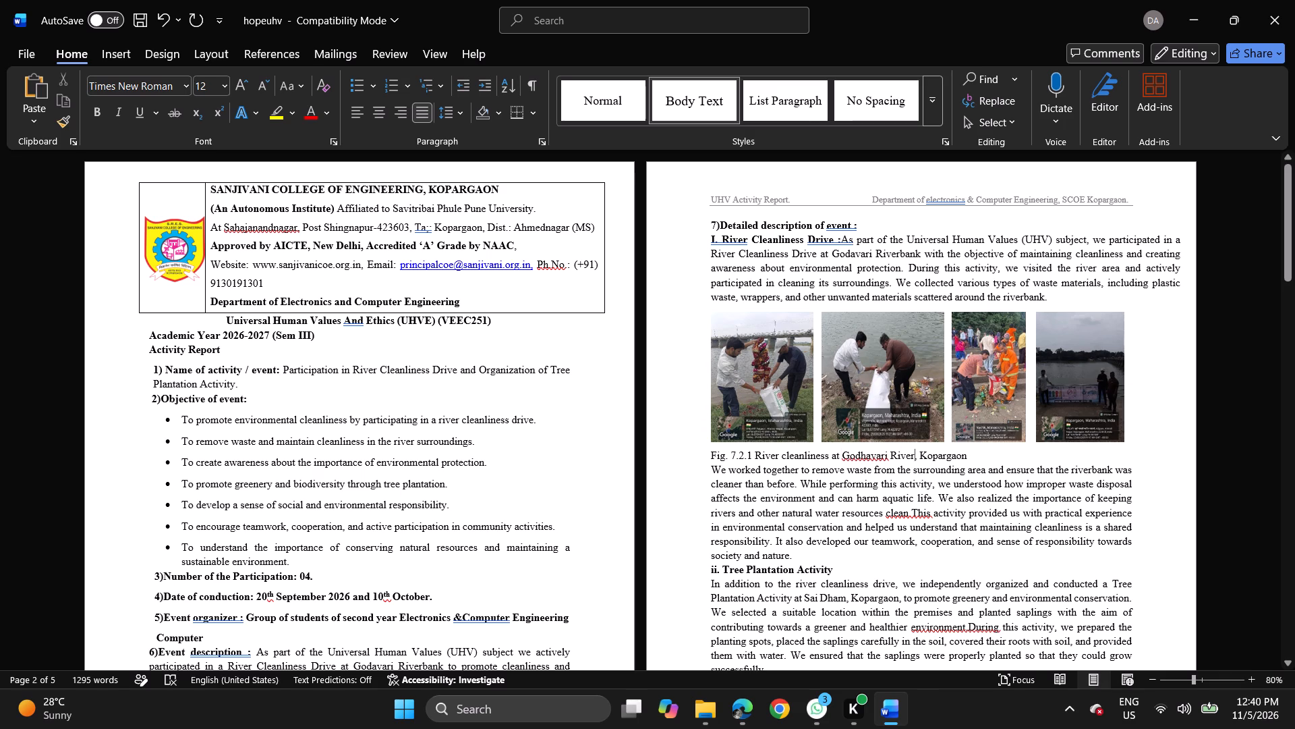
# Correct the spelling of "Godhavari" in the river cleanliness caption to "Godavari".
pyautogui.click(875, 455)
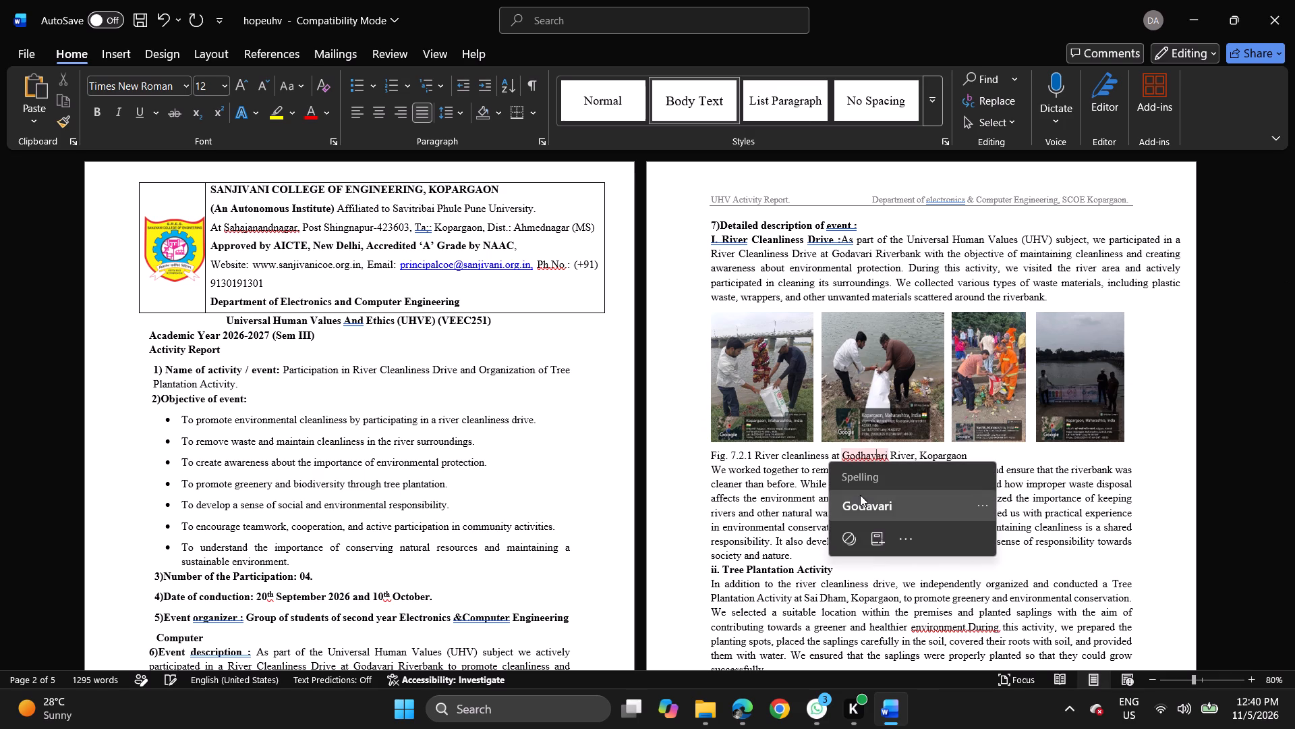
pyautogui.click(860, 495)
# Change the figure number of the river cleanliness caption to 7.1.1.
pyautogui.click(745, 457)
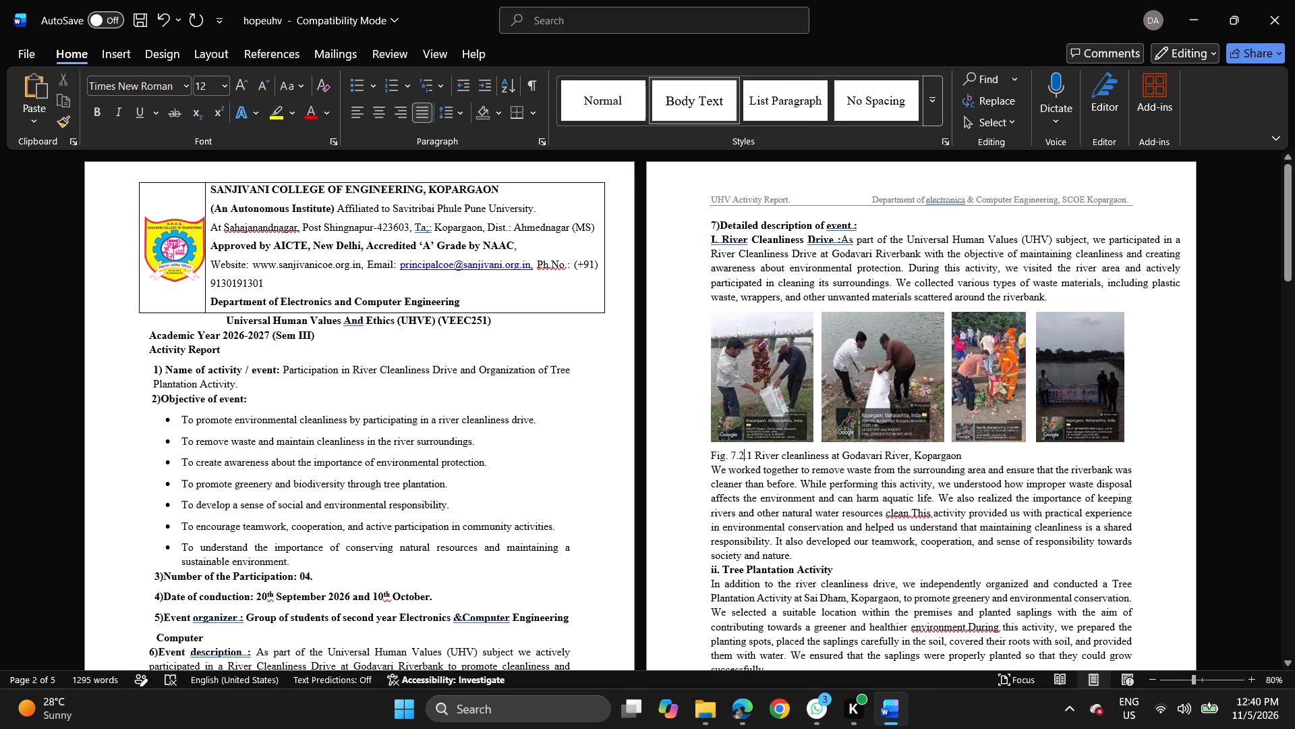
pyautogui.press('BackSpace')
pyautogui.press('1')
# Delete the blank line above the tree plantation photos on page 3.
pyautogui.scroll(-5, 699, 468)
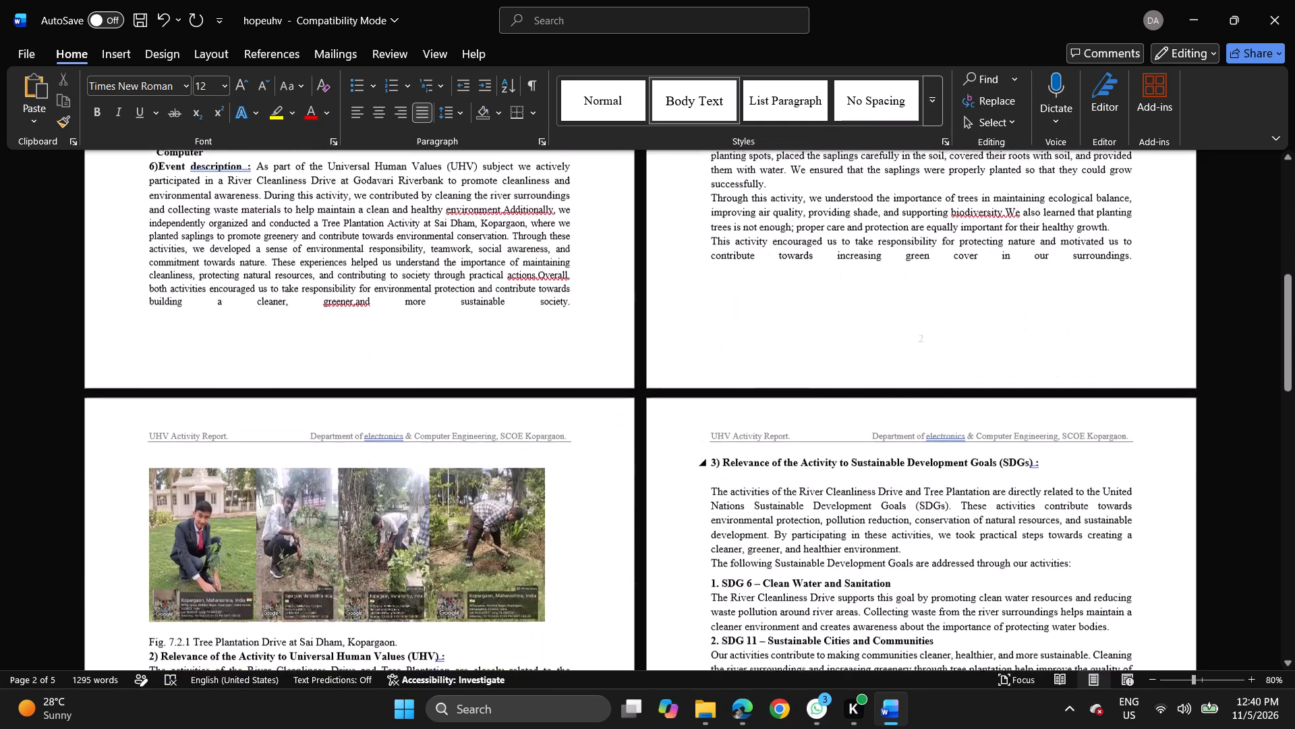
pyautogui.scroll(-1, 699, 468)
pyautogui.click(465, 500)
pyautogui.scroll(1, 465, 500)
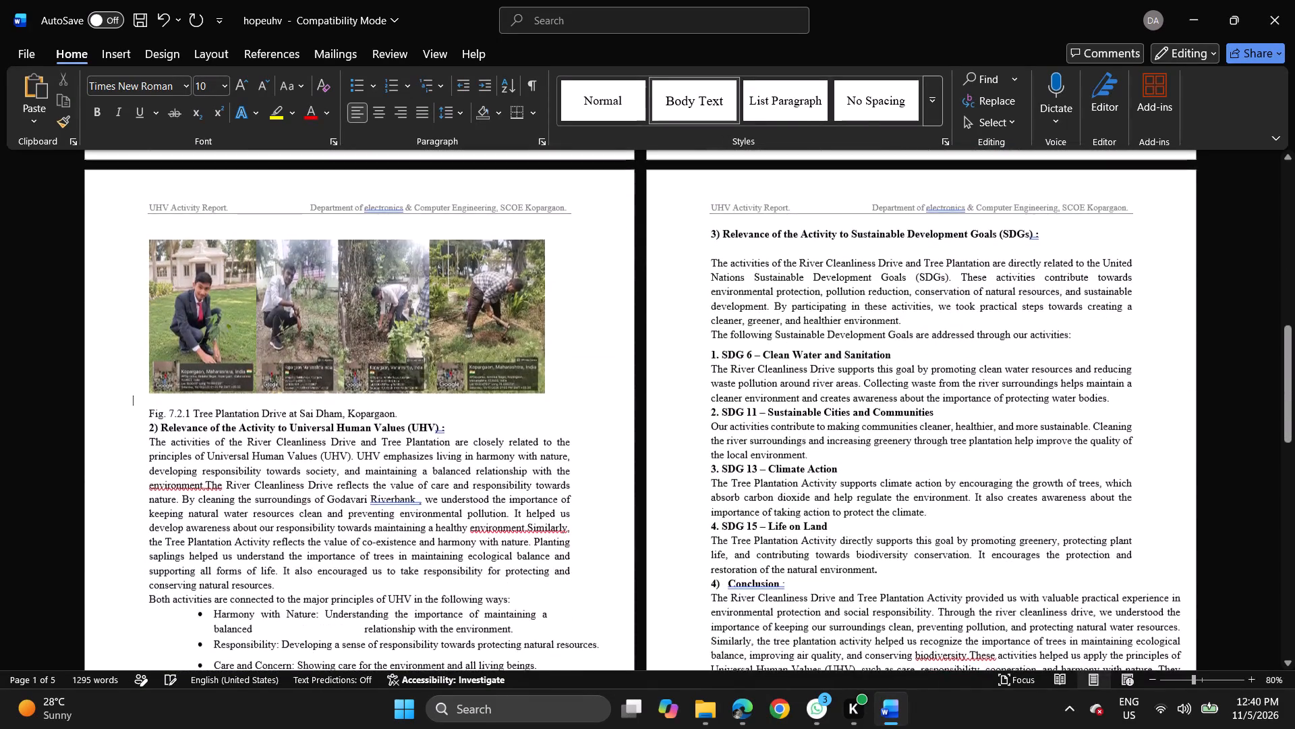
pyautogui.scroll(5, 465, 500)
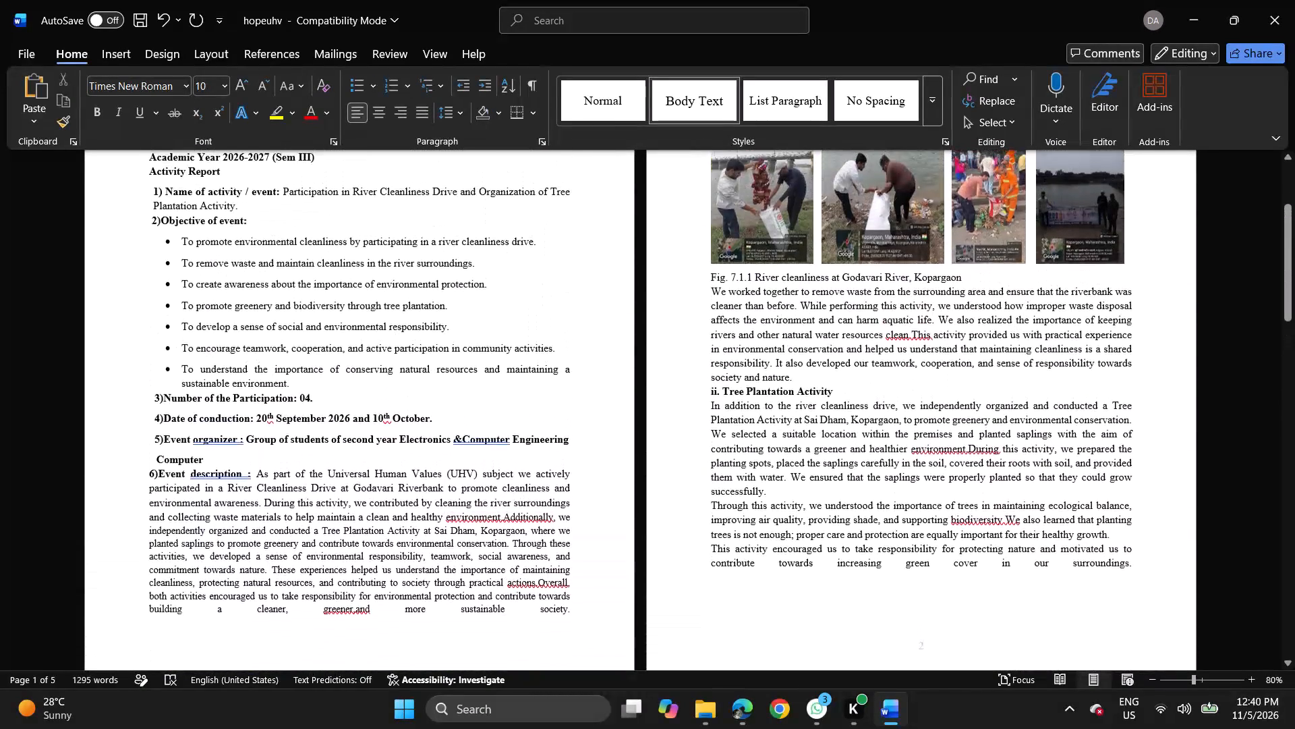
pyautogui.scroll(3, 465, 500)
pyautogui.scroll(-1, 465, 500)
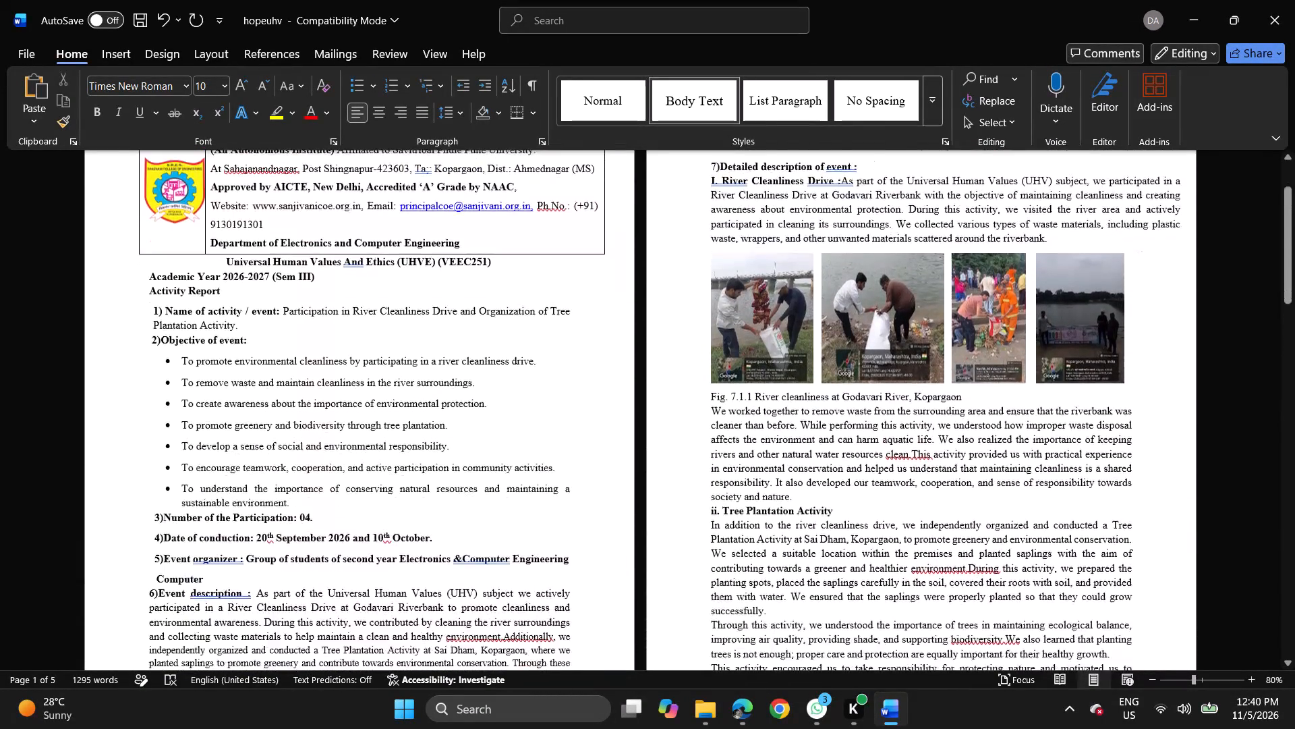
pyautogui.scroll(-3, 465, 500)
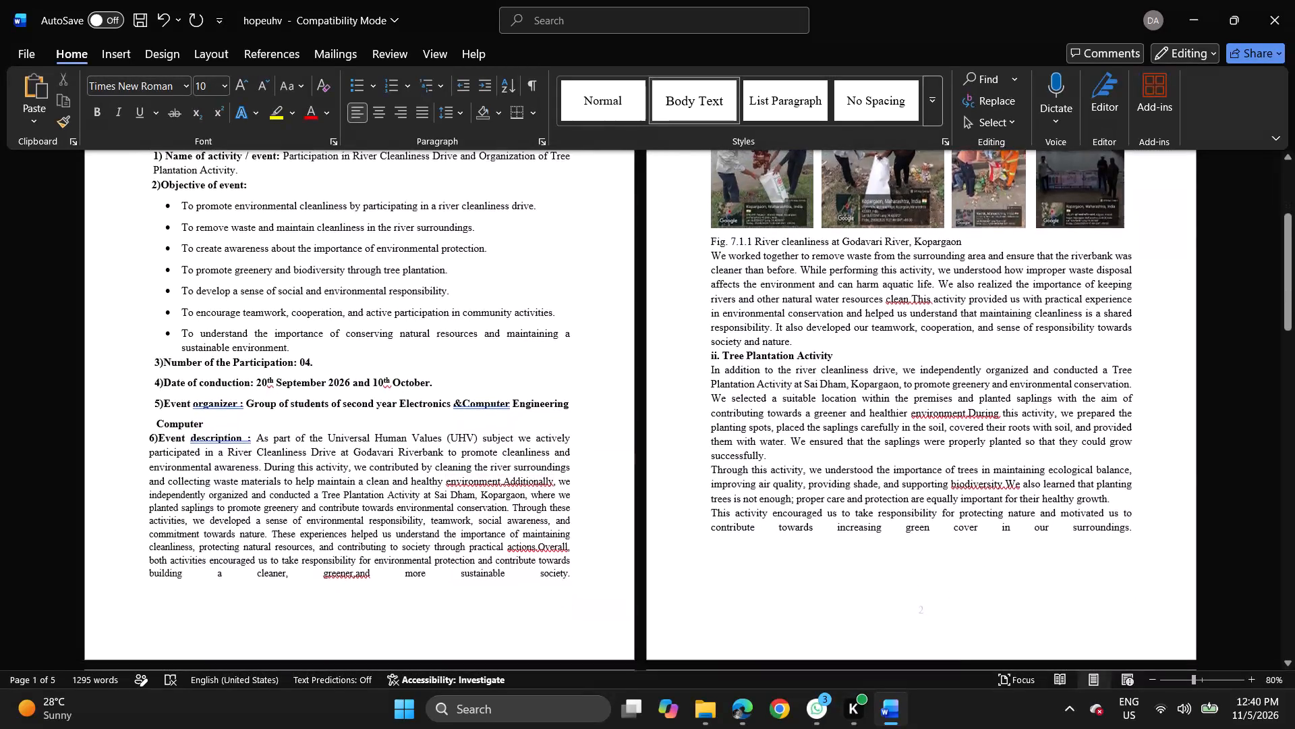
pyautogui.scroll(-4, 465, 500)
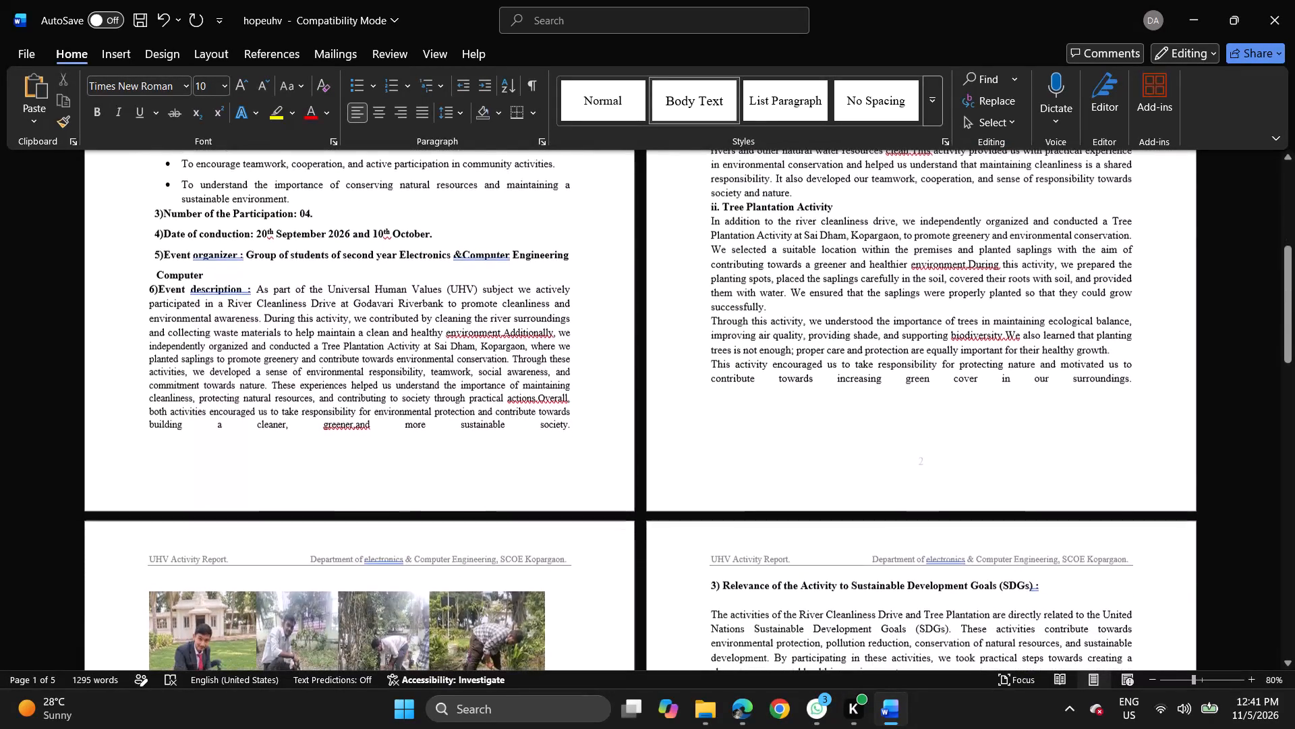
pyautogui.scroll(-1, 465, 500)
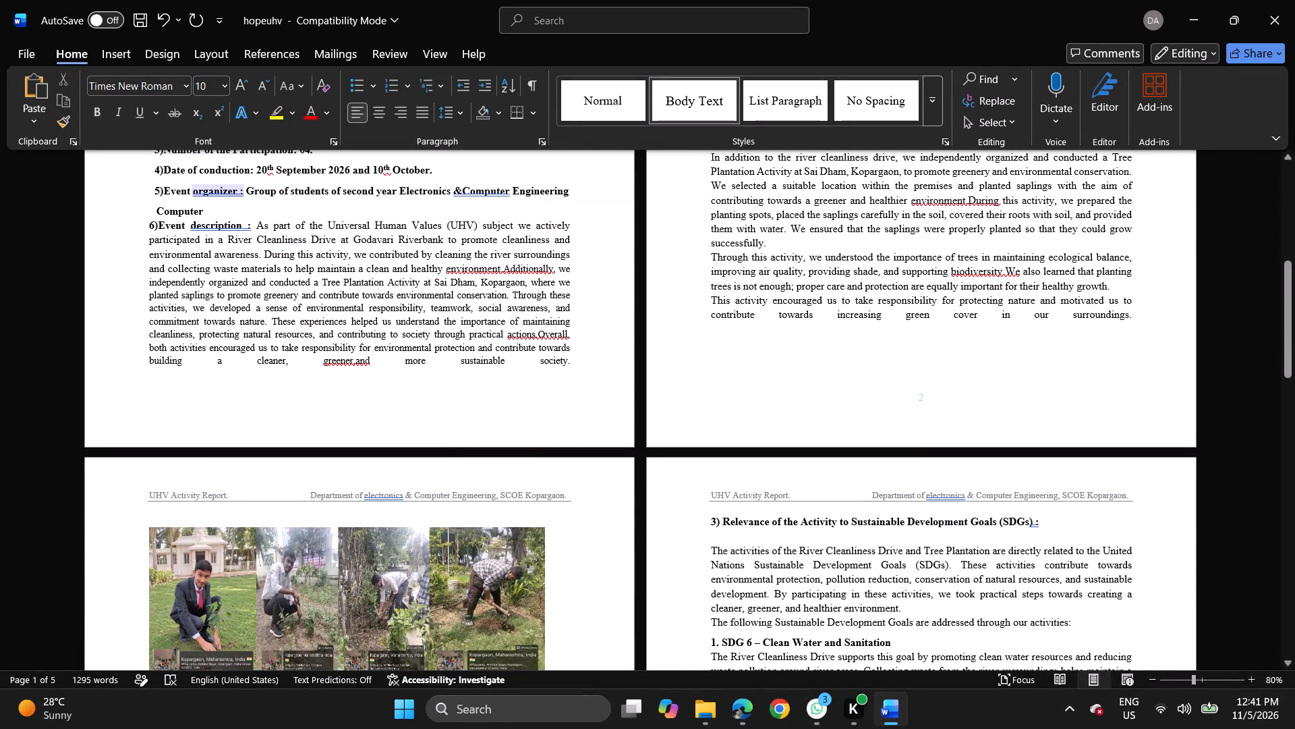
pyautogui.scroll(-3, 268, 406)
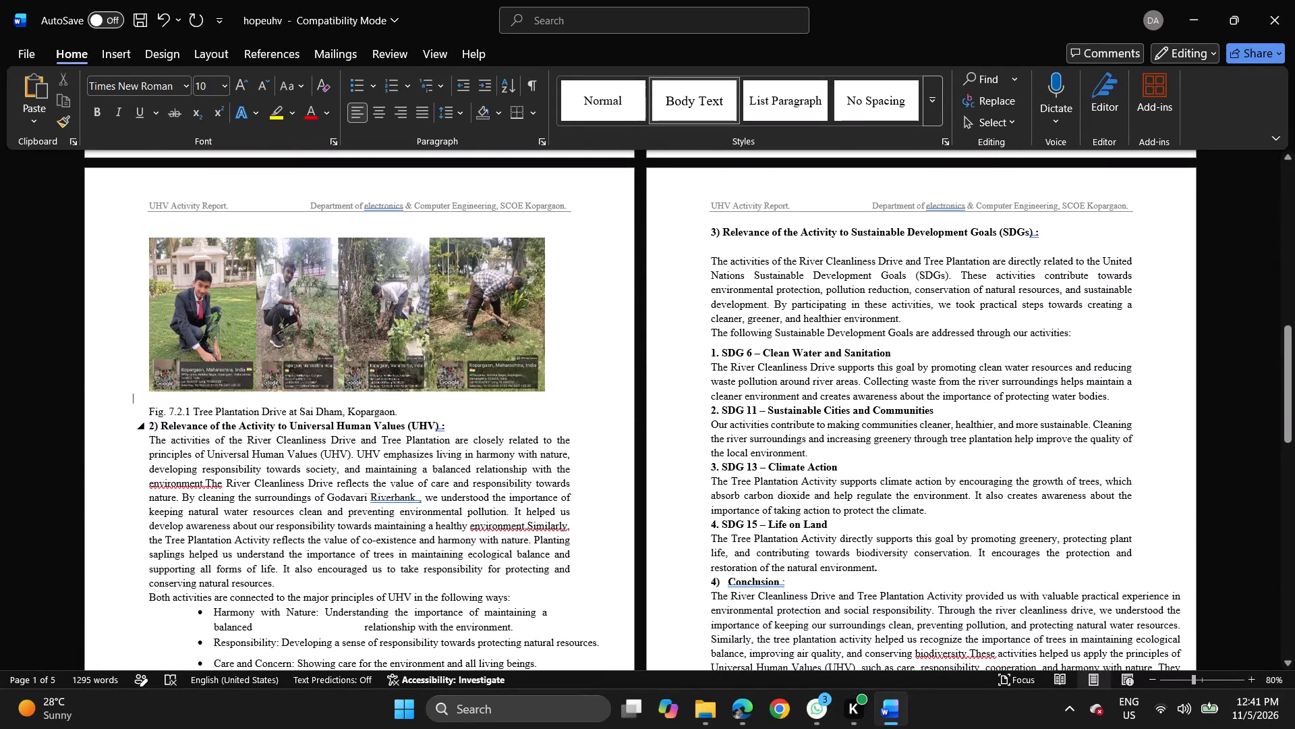
pyautogui.scroll(1, 399, 389)
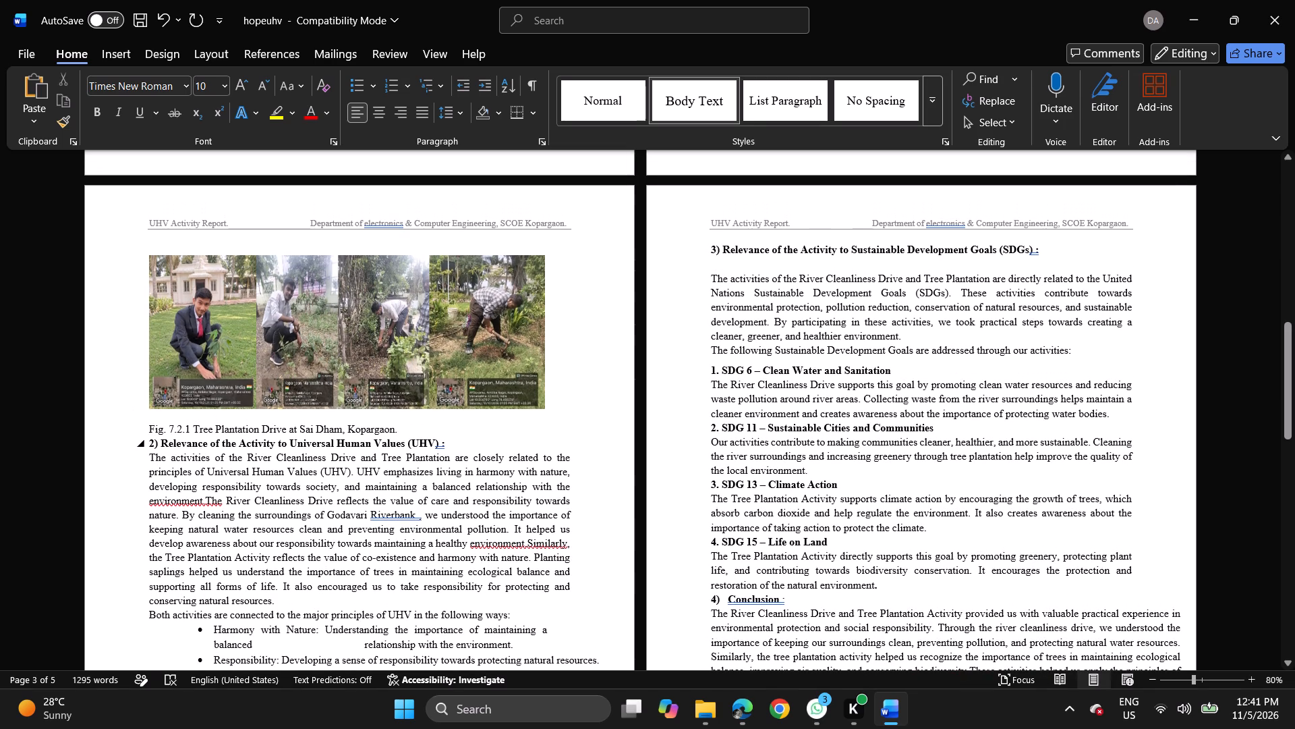
pyautogui.press('BackSpace')
# Delete the blank line below the "3) Relevance of the Activity to Sustainable Development Goals (SDGs)" heading.
pyautogui.scroll(2, 196, 439)
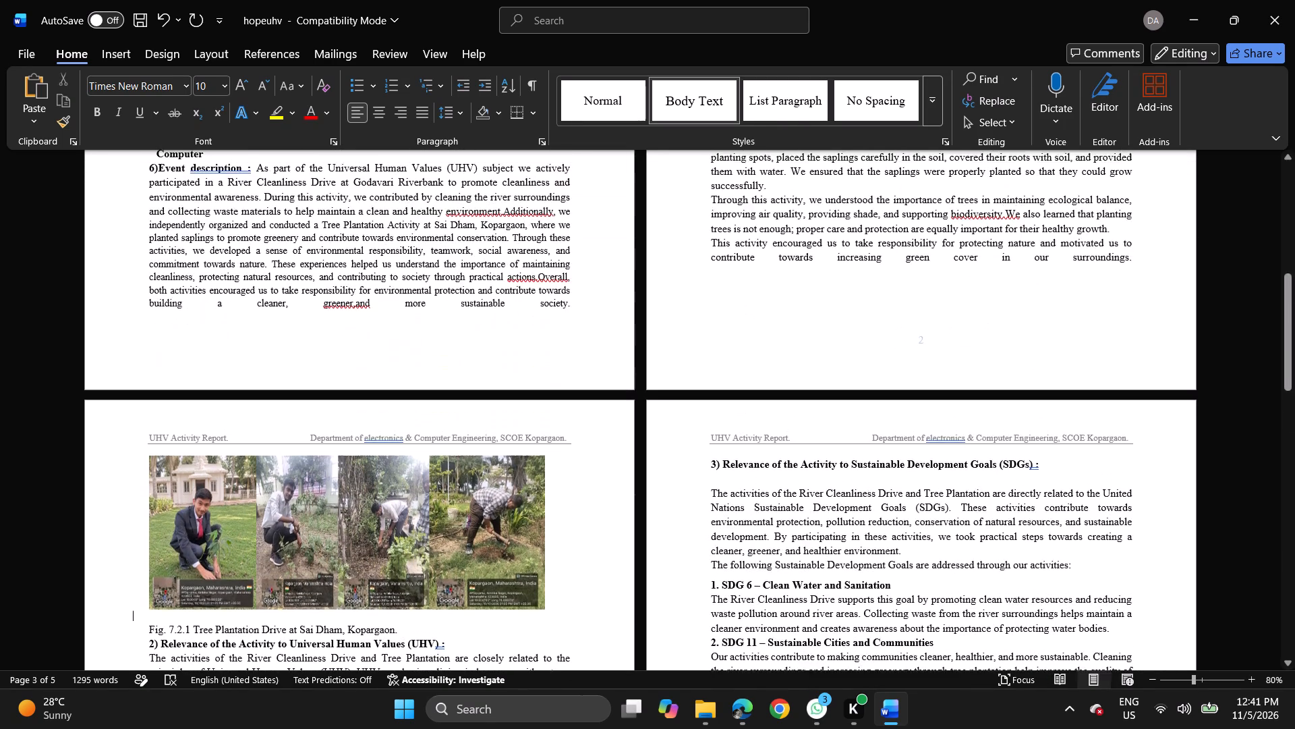
pyautogui.scroll(-1, 196, 439)
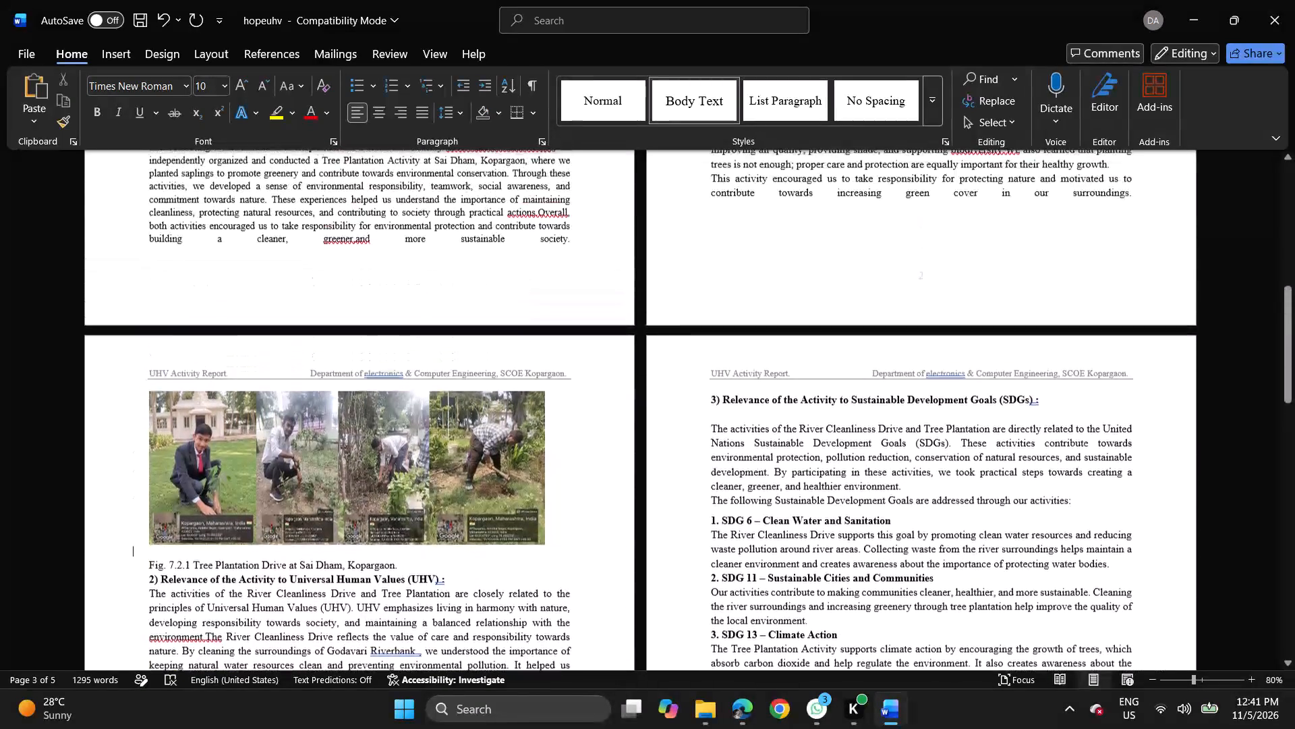
pyautogui.scroll(-1, 196, 439)
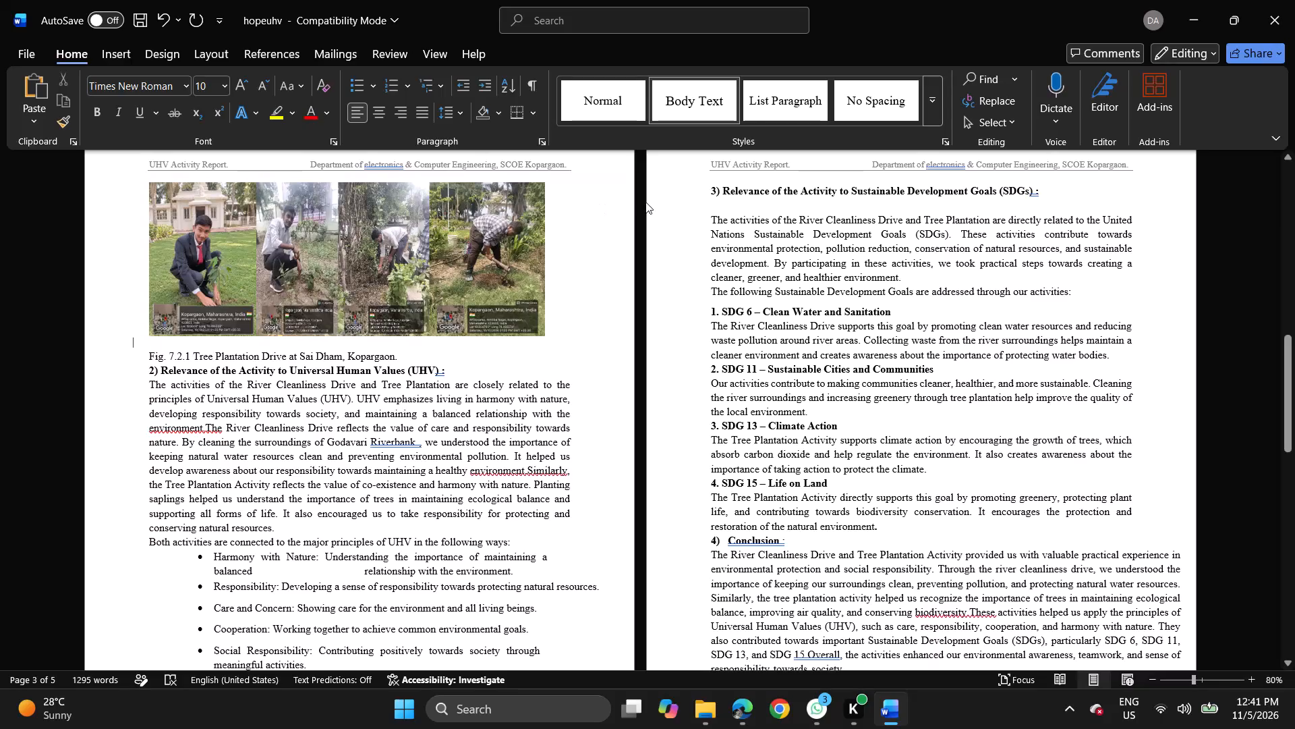
pyautogui.click(703, 210)
pyautogui.press('BackSpace')
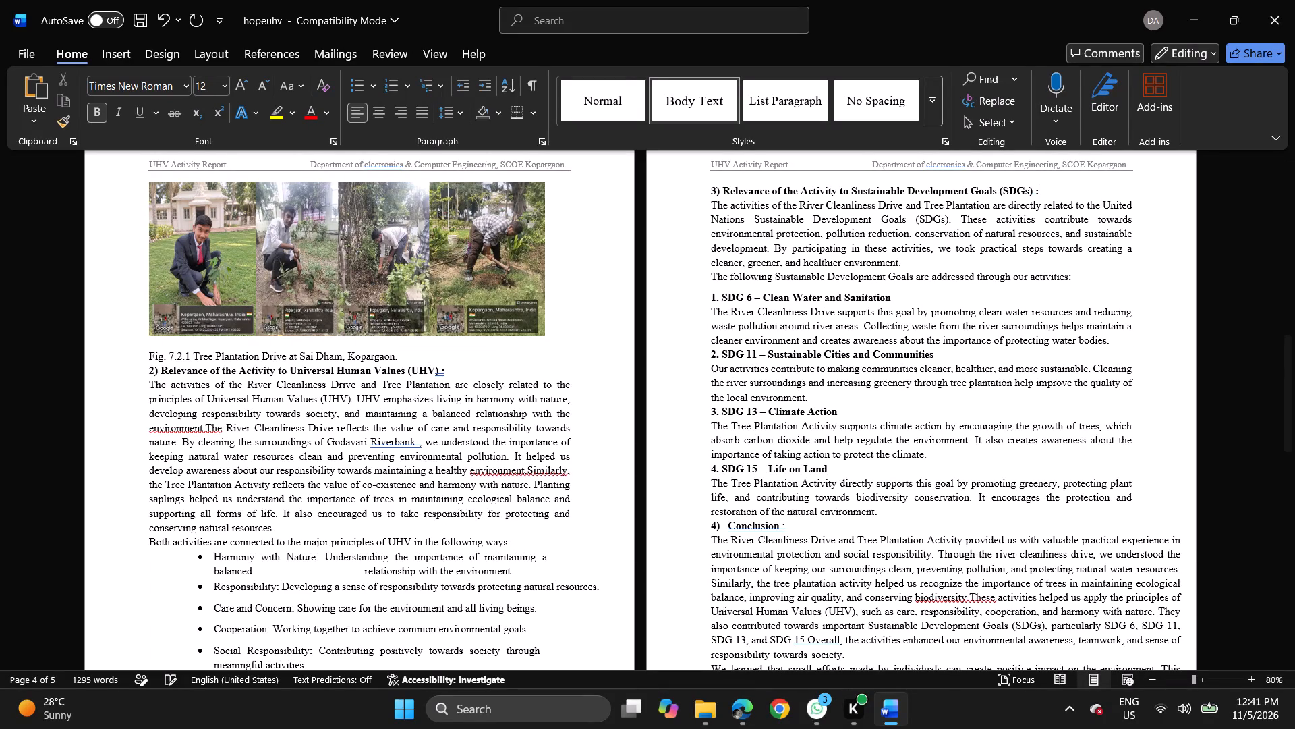
# Review the report's pages for remaining problems with spacing, headings and layout.
pyautogui.click(710, 287)
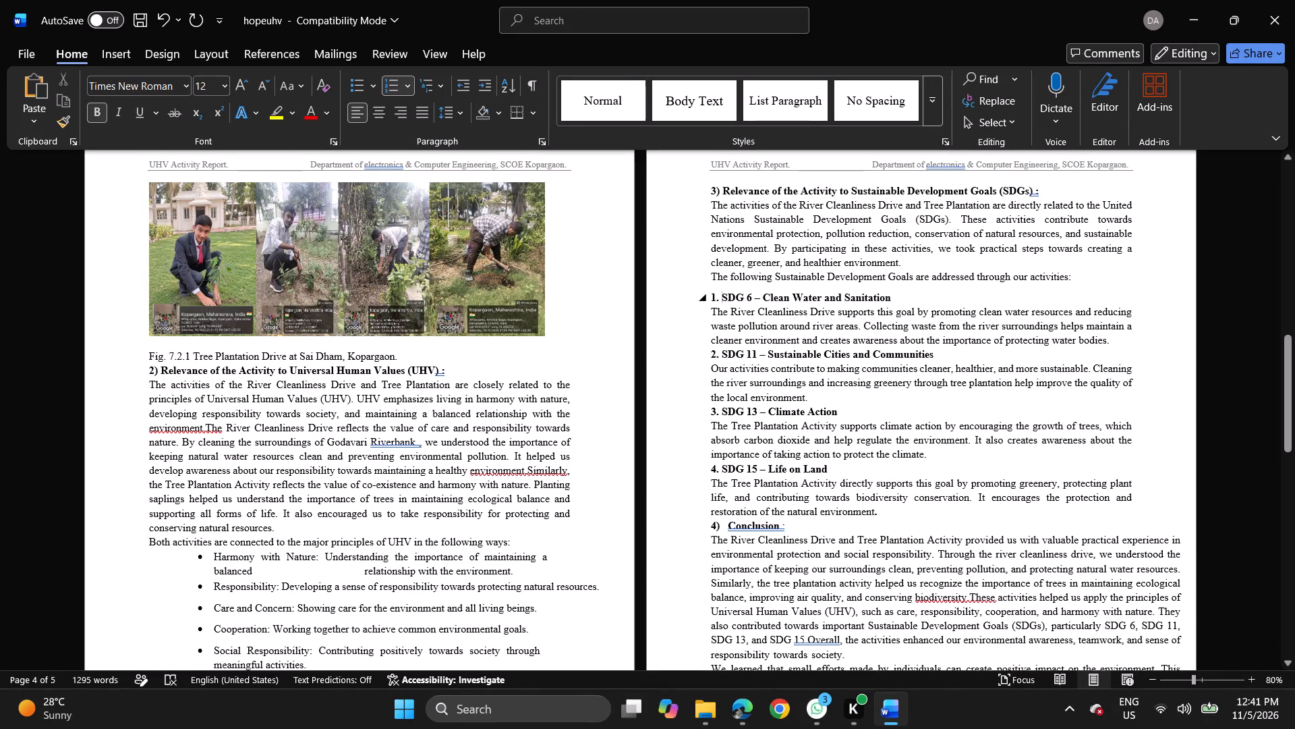
pyautogui.press('Left')
pyautogui.click(742, 448)
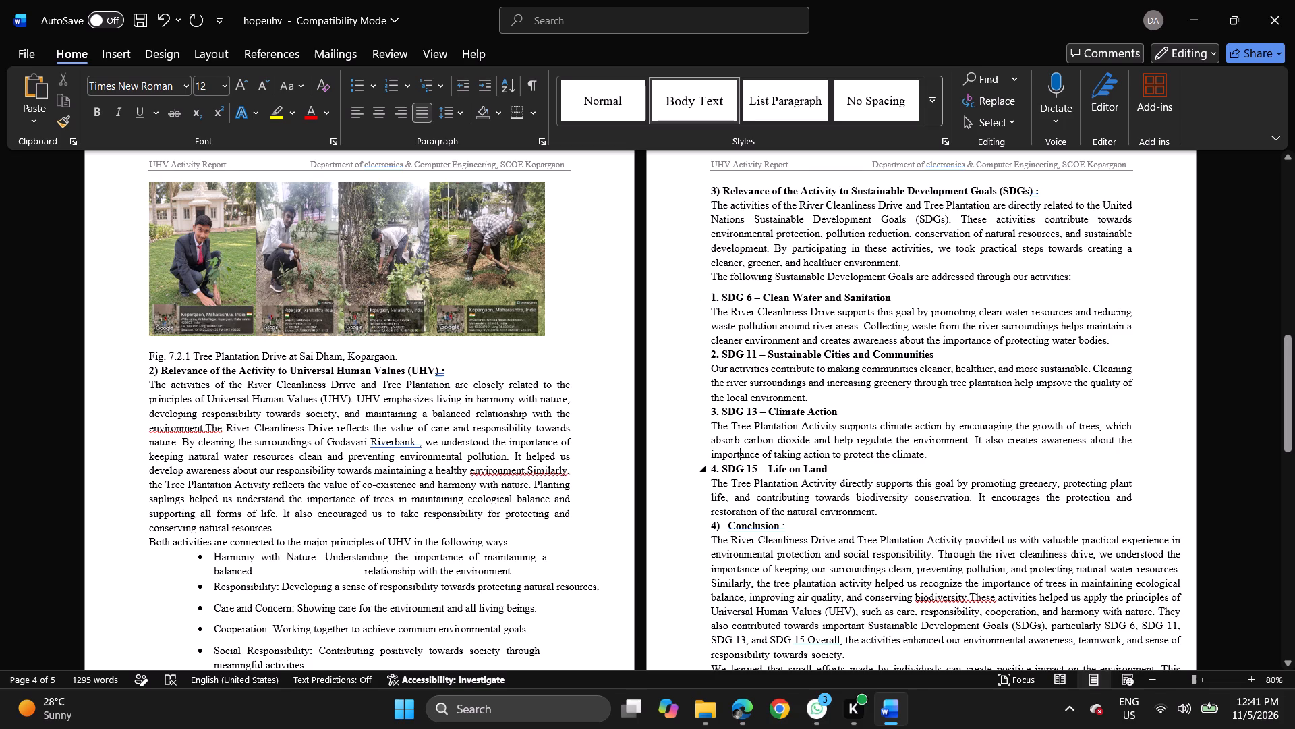
pyautogui.scroll(-2, 654, 535)
pyautogui.scroll(1, 654, 535)
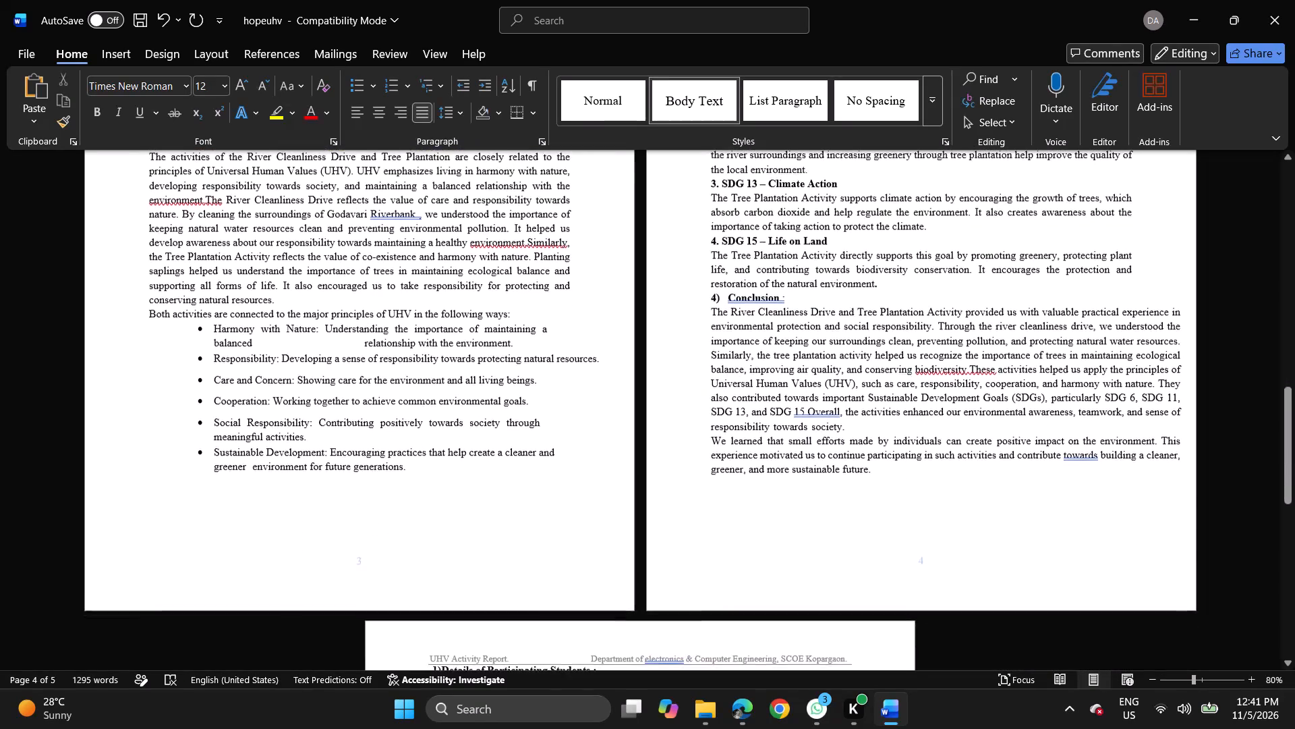
pyautogui.scroll(1, 654, 535)
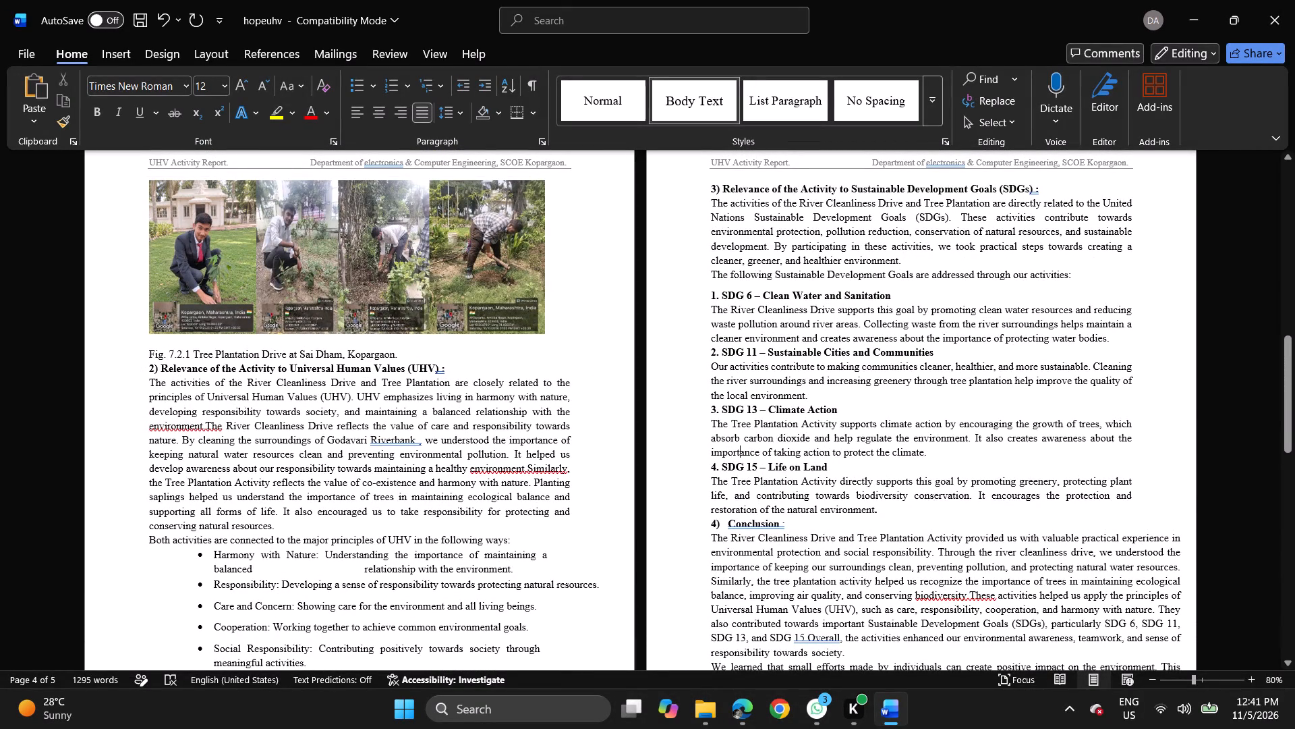
pyautogui.scroll(1, 312, 402)
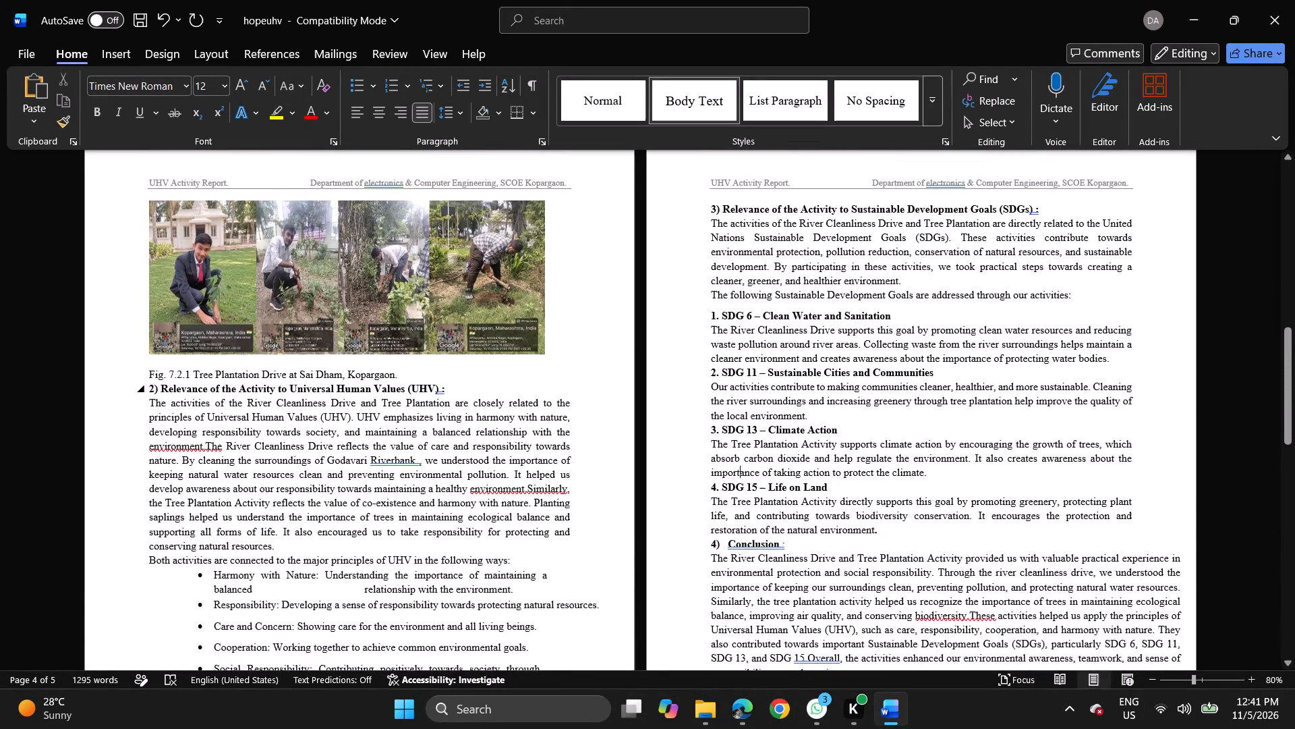
pyautogui.scroll(4, 312, 402)
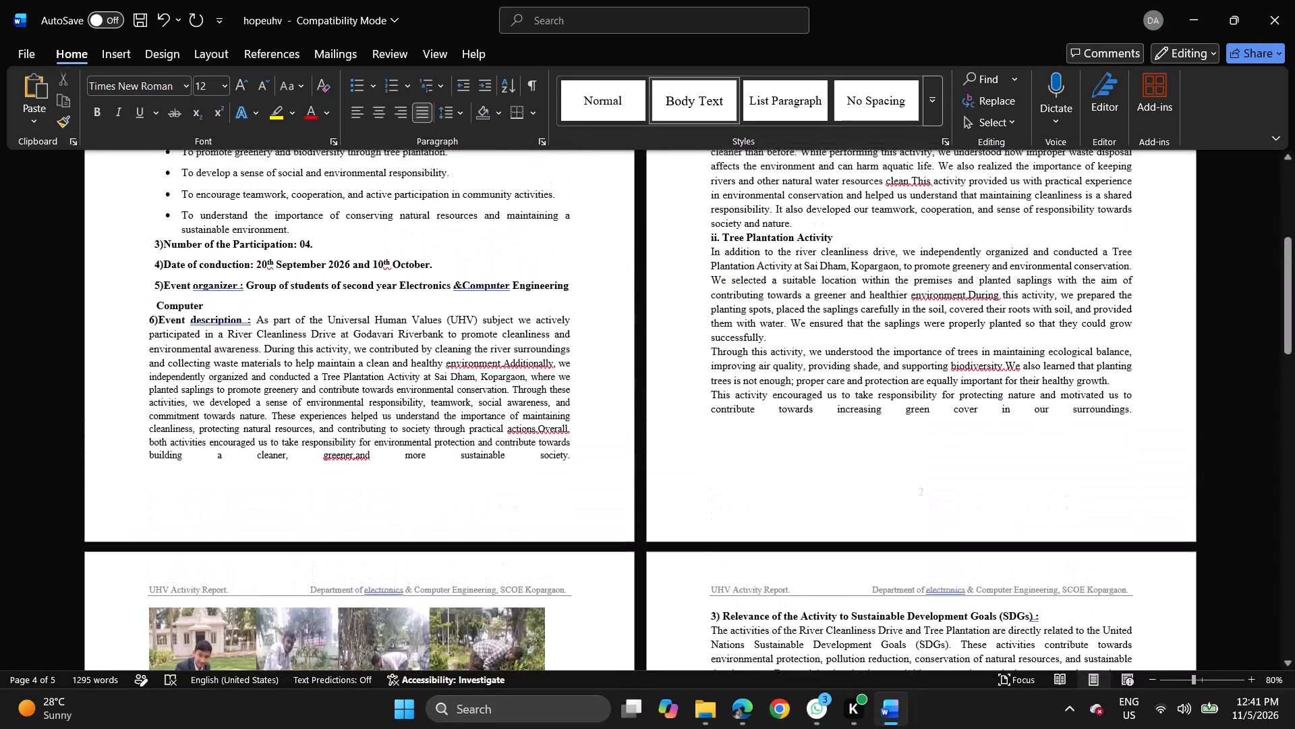
pyautogui.scroll(5, 312, 402)
pyautogui.scroll(-6, 312, 402)
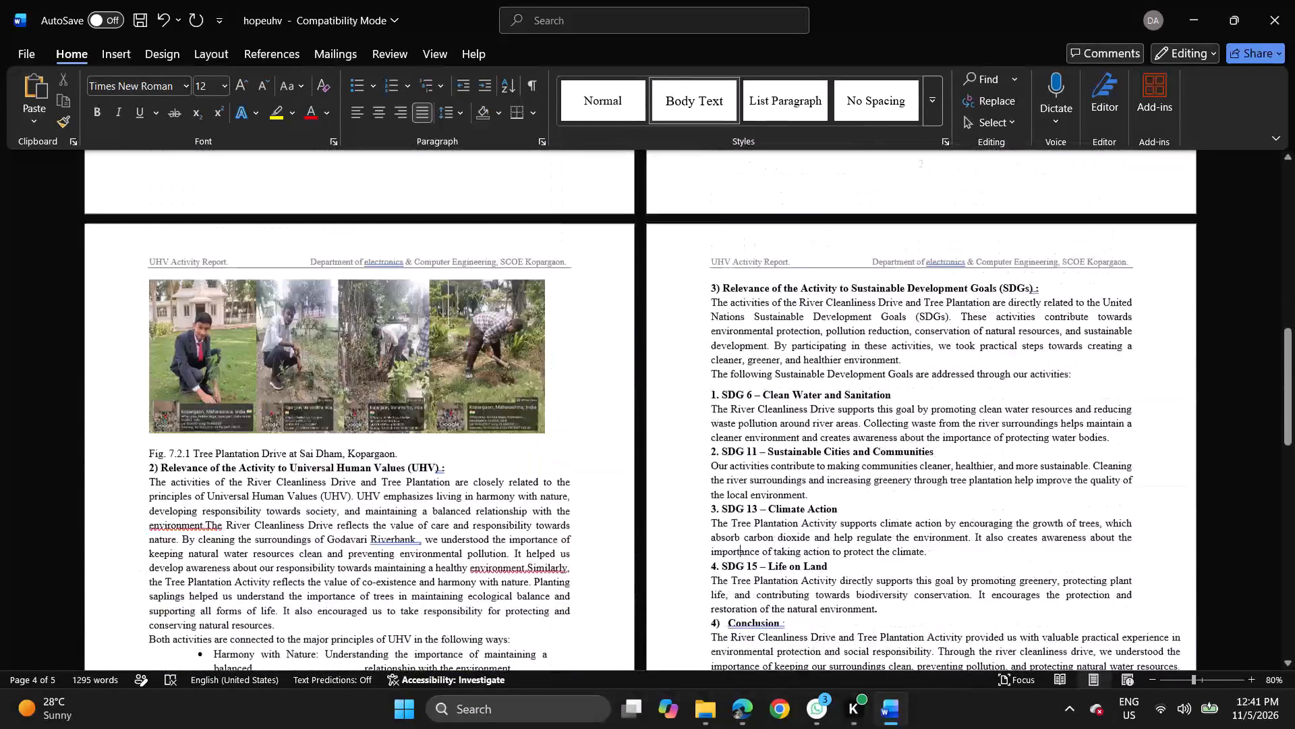
pyautogui.scroll(6, 312, 402)
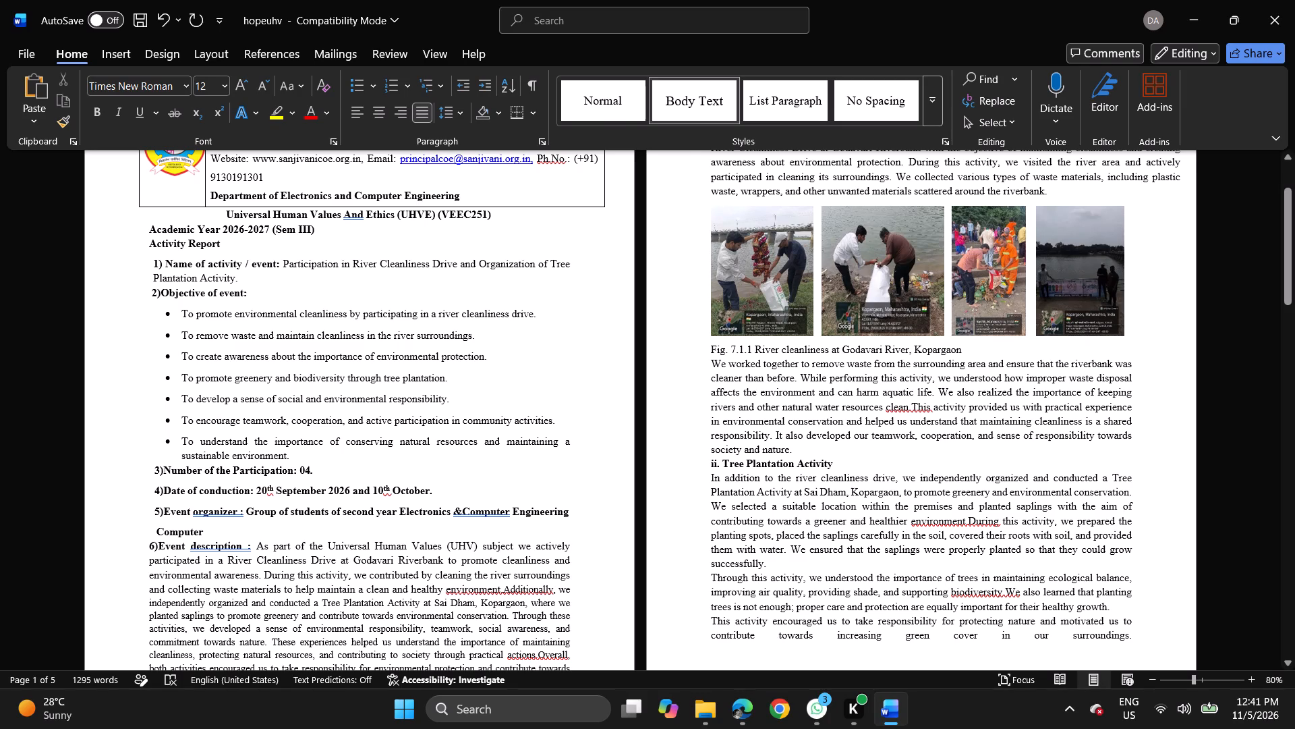
pyautogui.scroll(2, 736, 378)
pyautogui.scroll(-5, 736, 378)
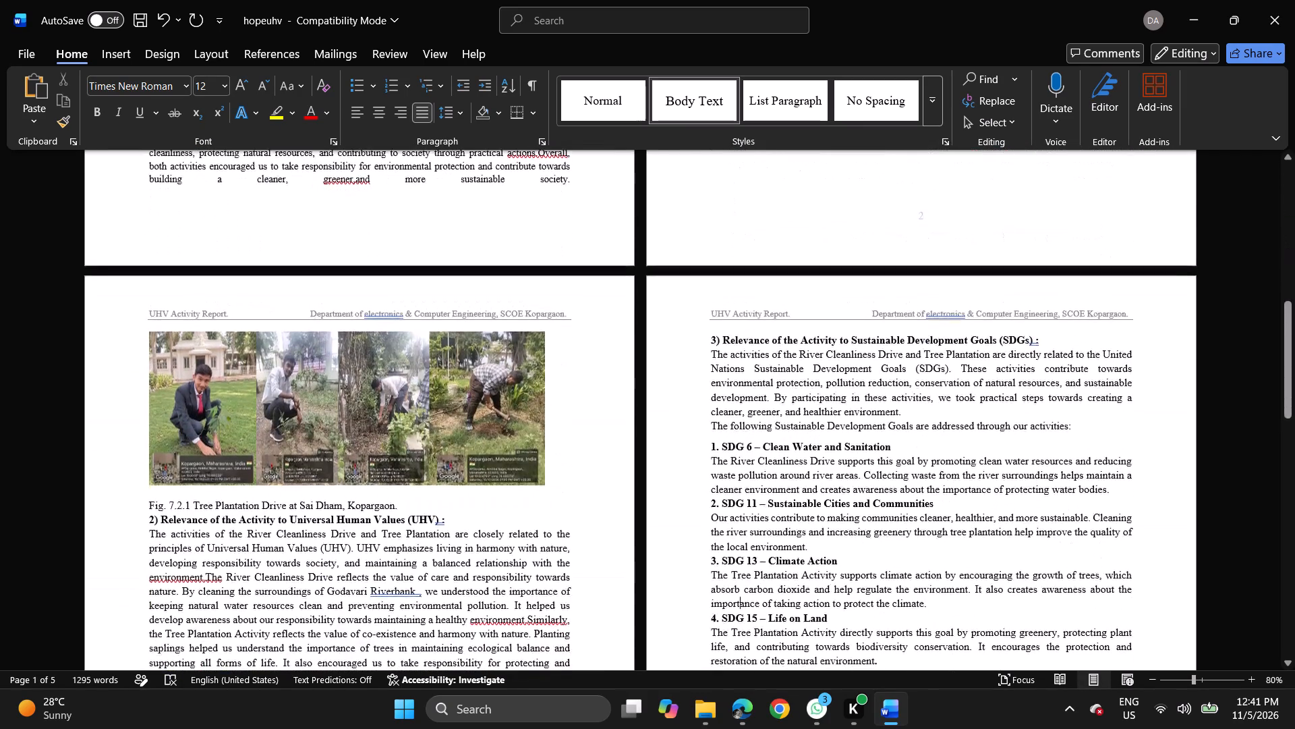
pyautogui.scroll(1, 409, 490)
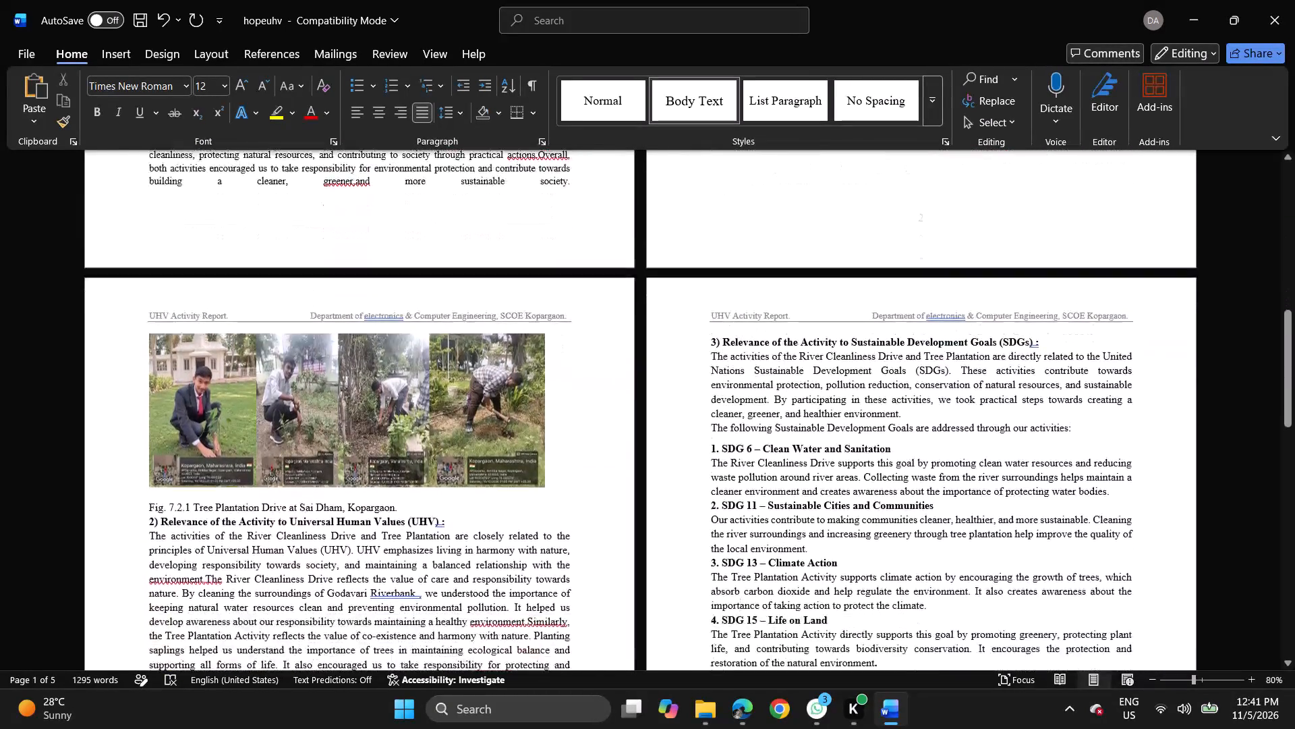
# Change the number of the "Details of Participating Students" heading on the last page to 4).
pyautogui.scroll(-2, 409, 490)
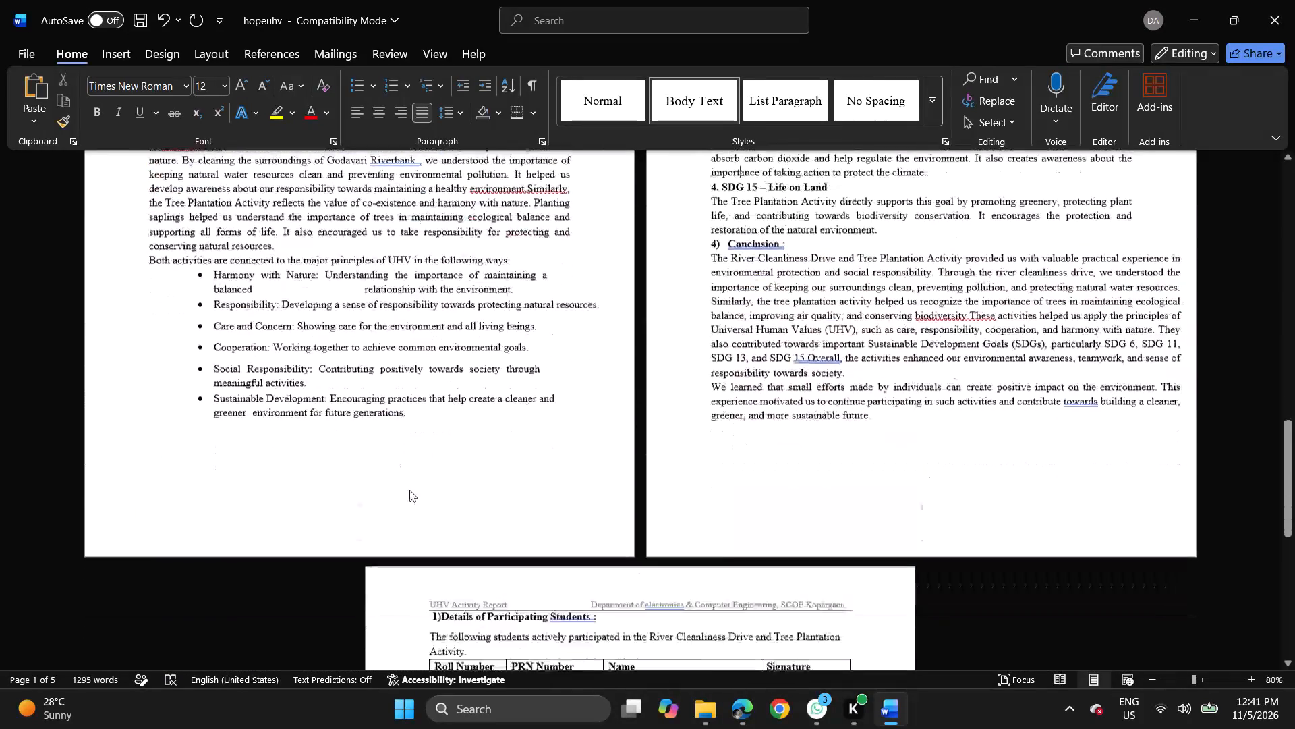
pyautogui.scroll(-1, 409, 490)
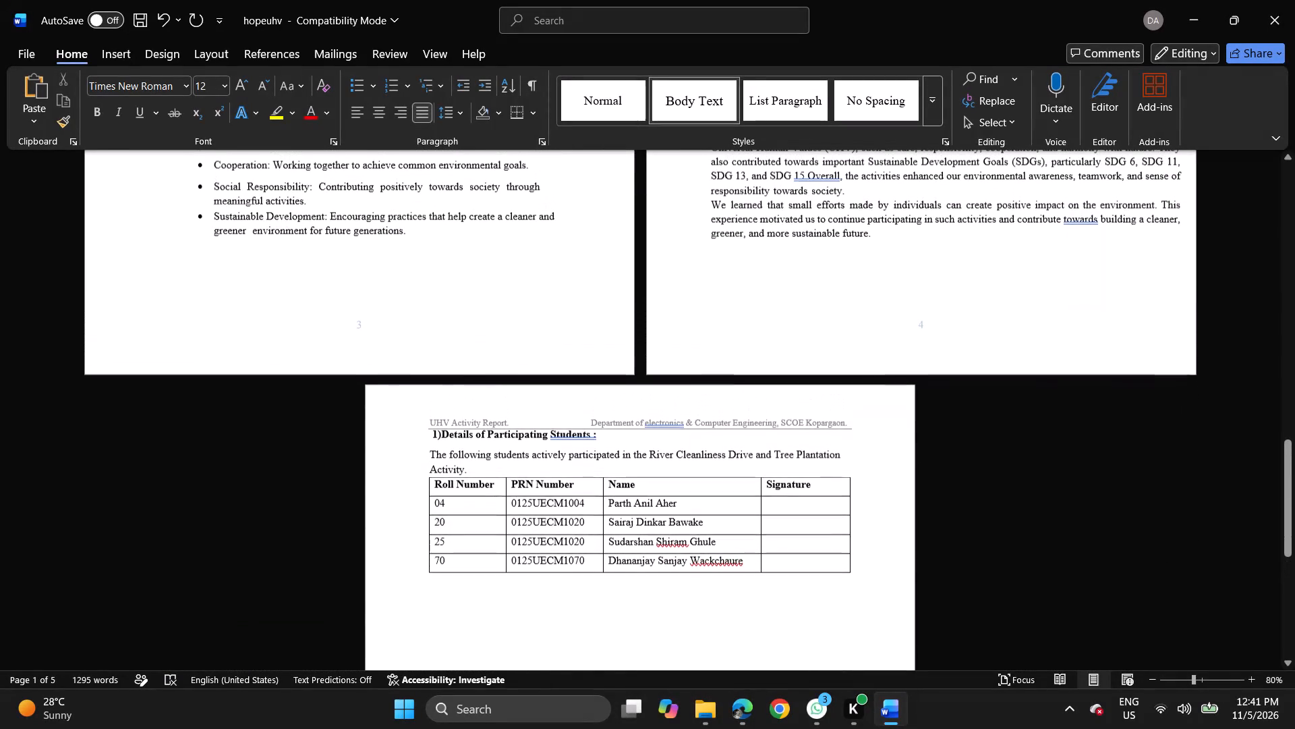
pyautogui.doubleClick(435, 433)
pyautogui.rightClick(435, 433)
pyautogui.click(435, 433)
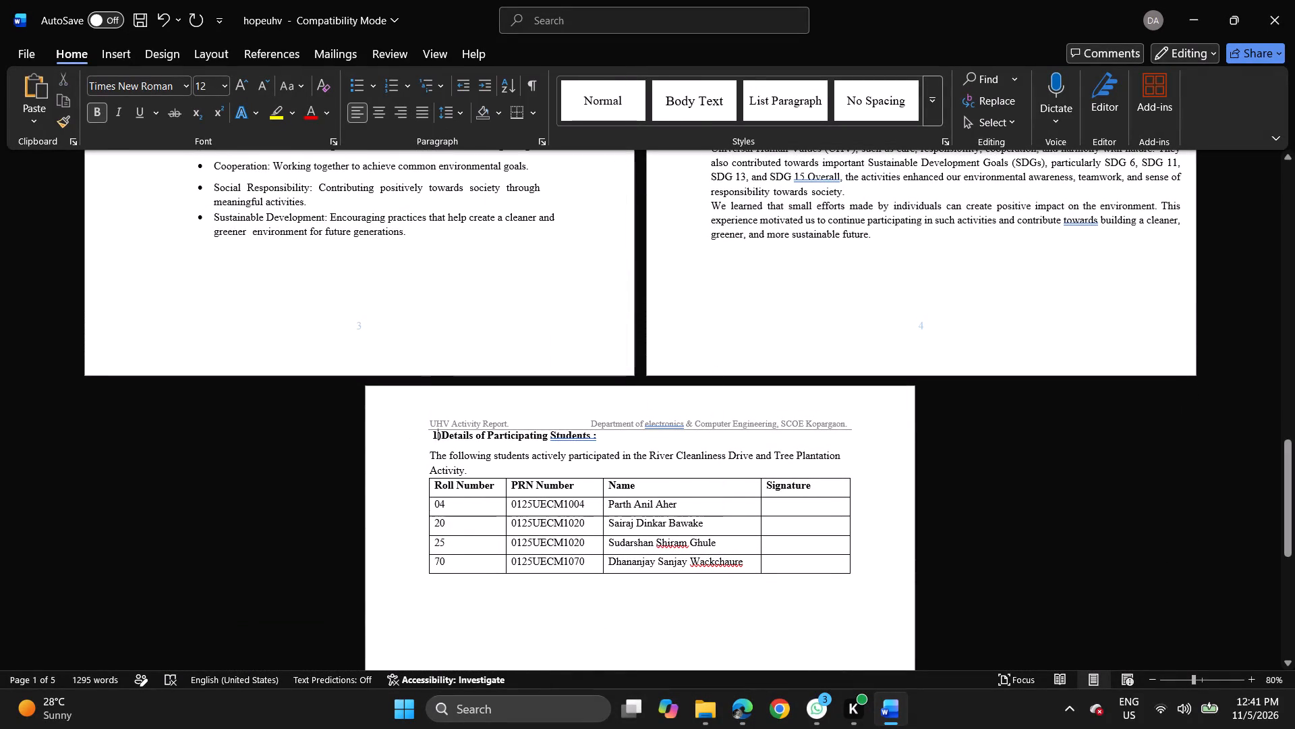
pyautogui.press('BackSpace')
pyautogui.press('4')
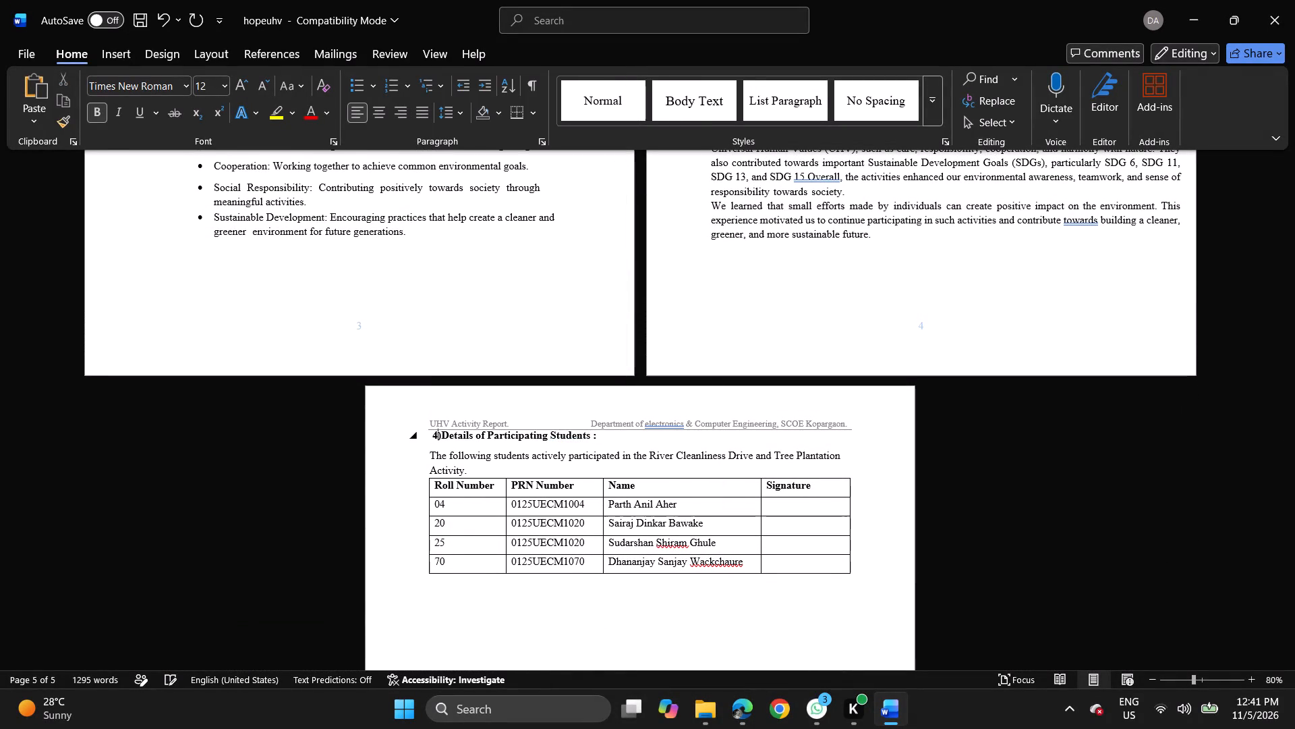
# Replace the number of the "Objective of event" heading on page 1 with the letter a).
pyautogui.scroll(5, 455, 525)
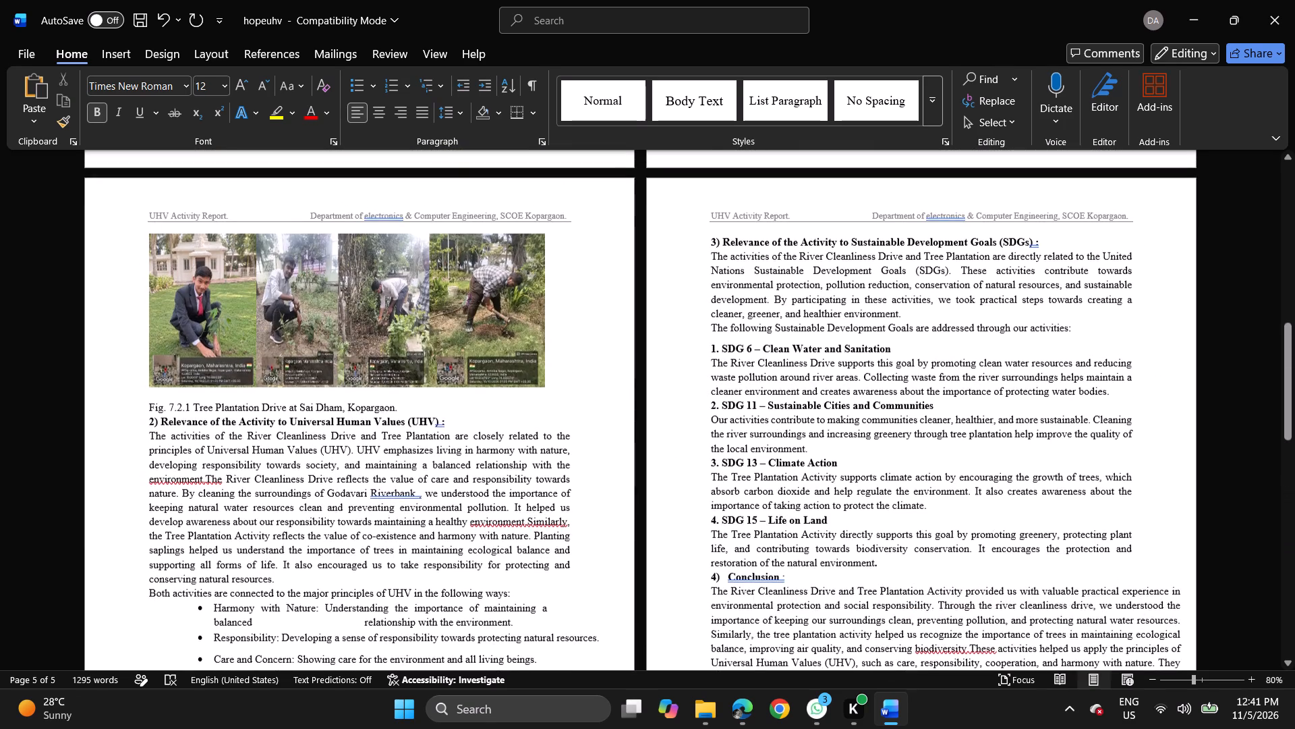
pyautogui.scroll(9, 455, 525)
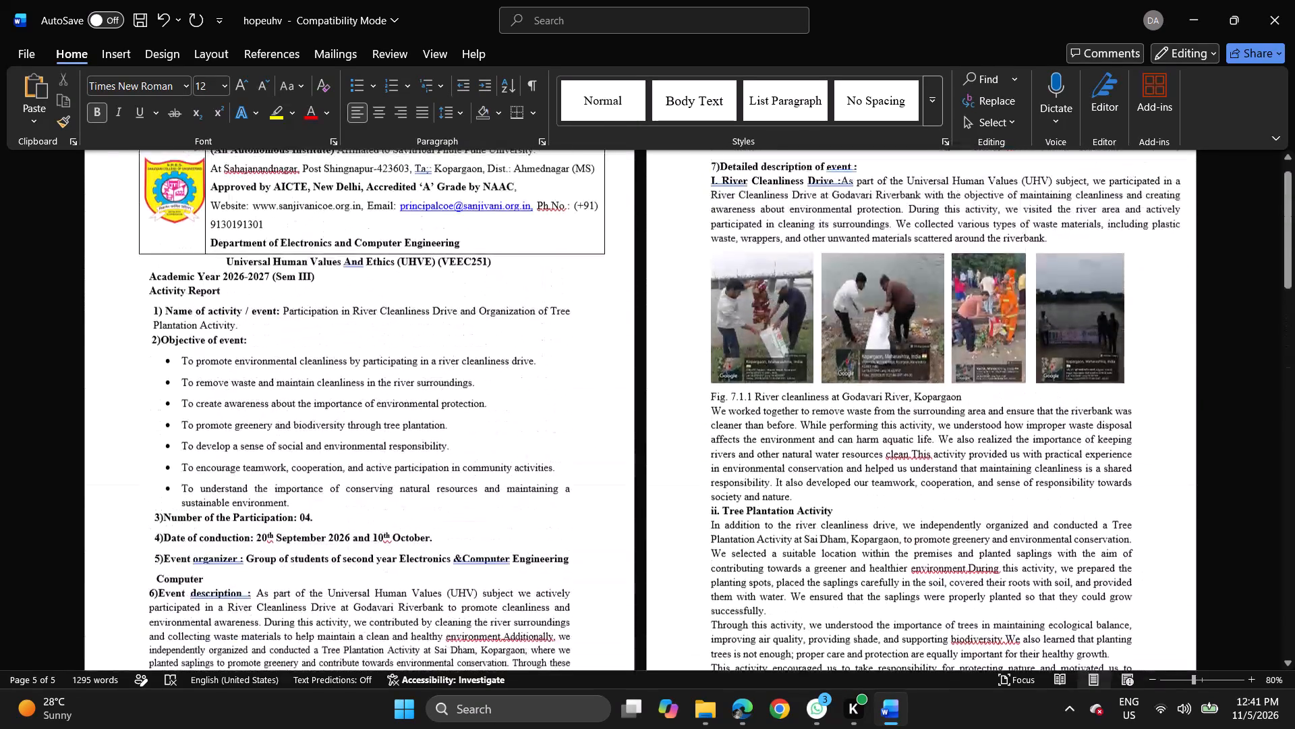
pyautogui.scroll(2, 455, 525)
pyautogui.scroll(-1, 456, 455)
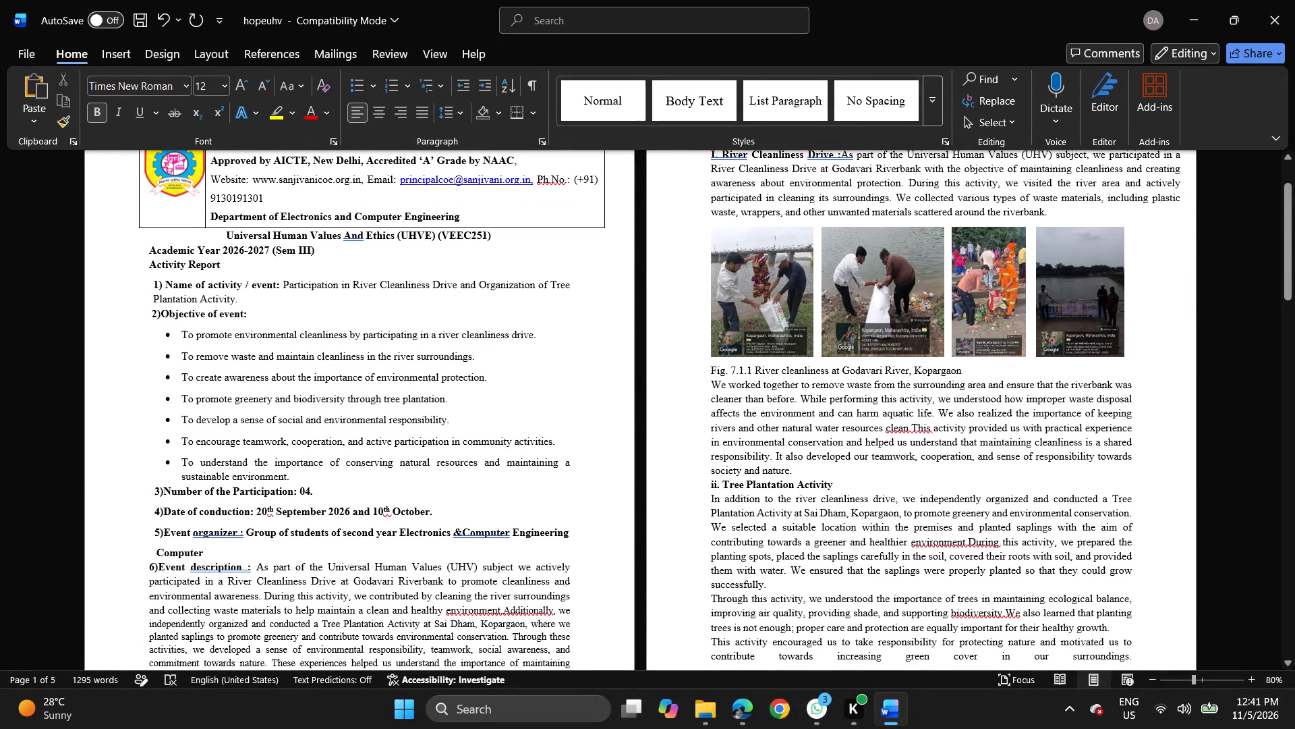
pyautogui.click(156, 315)
pyautogui.press('BackSpace')
pyautogui.press('a')
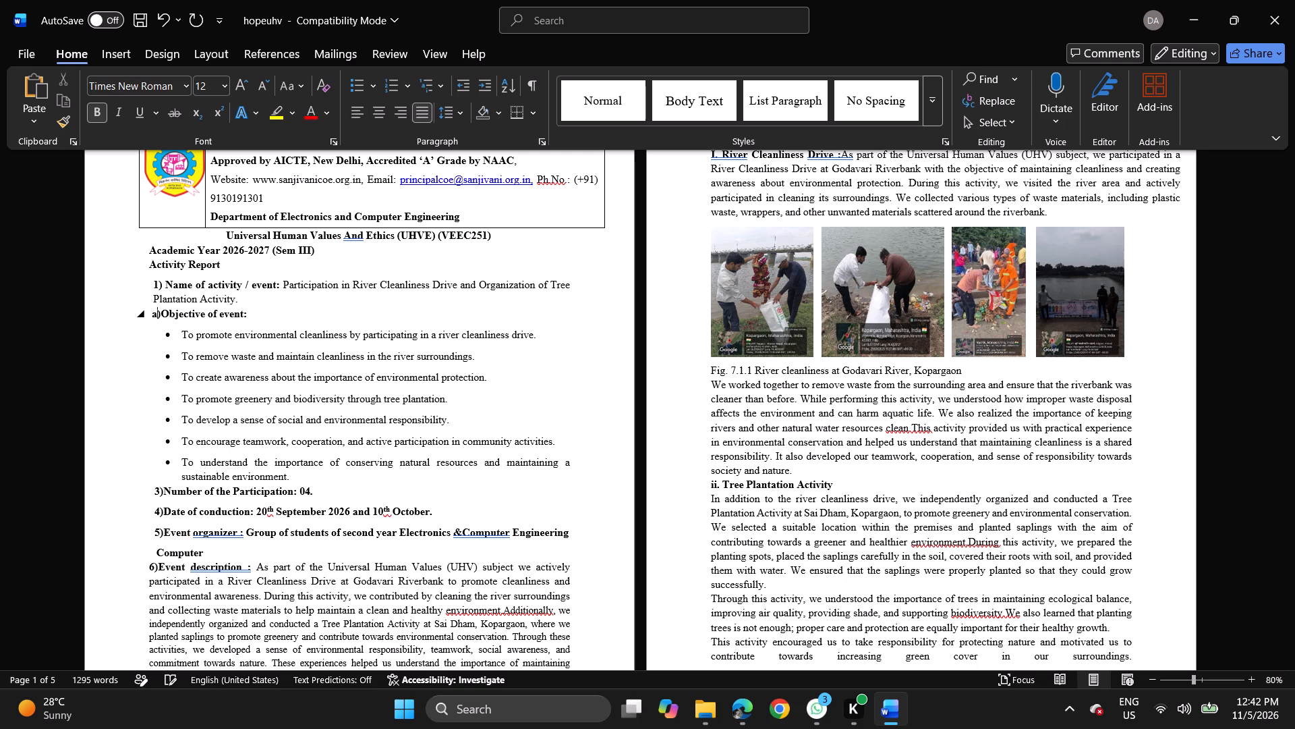
# Reletter the "Number of the Participation", "Date of conduction" and "Event organizer" headings as b), c) and d).
pyautogui.click(159, 495)
pyautogui.press('BackSpace')
pyautogui.press('b')
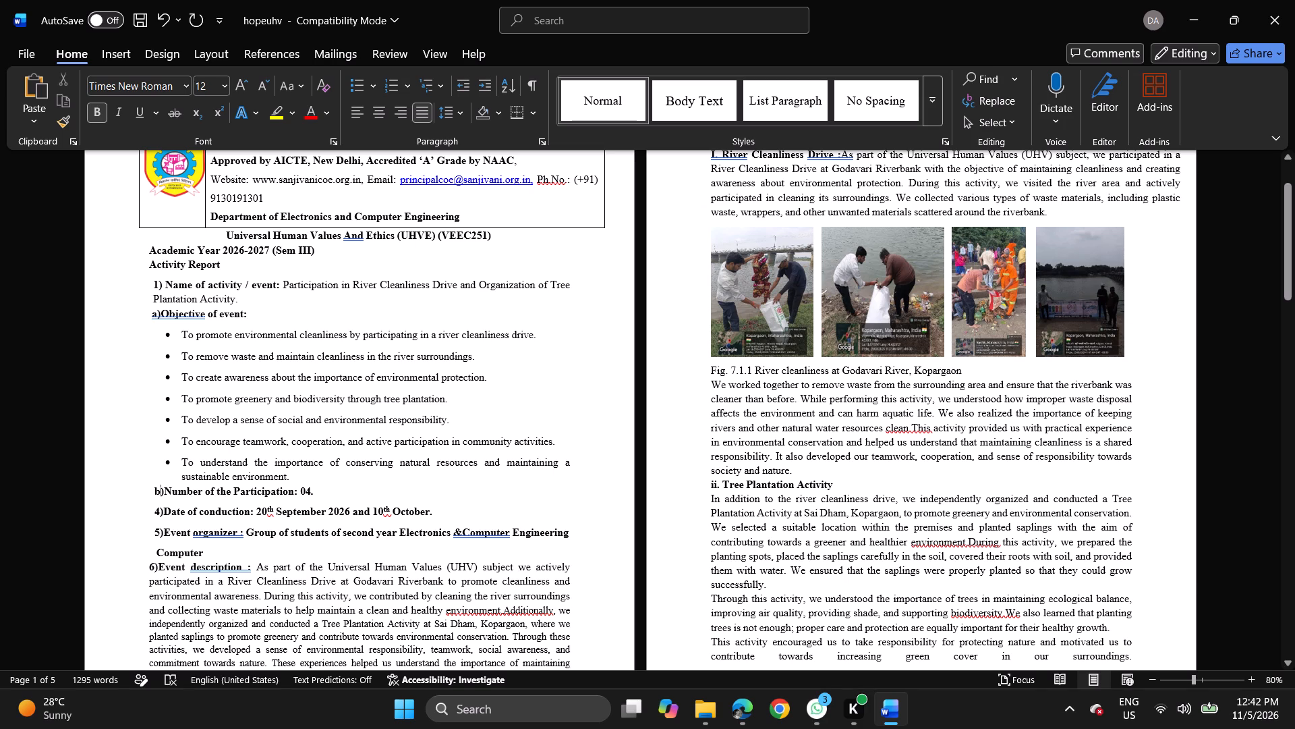
pyautogui.click(161, 510)
pyautogui.press('BackSpace')
pyautogui.press('c')
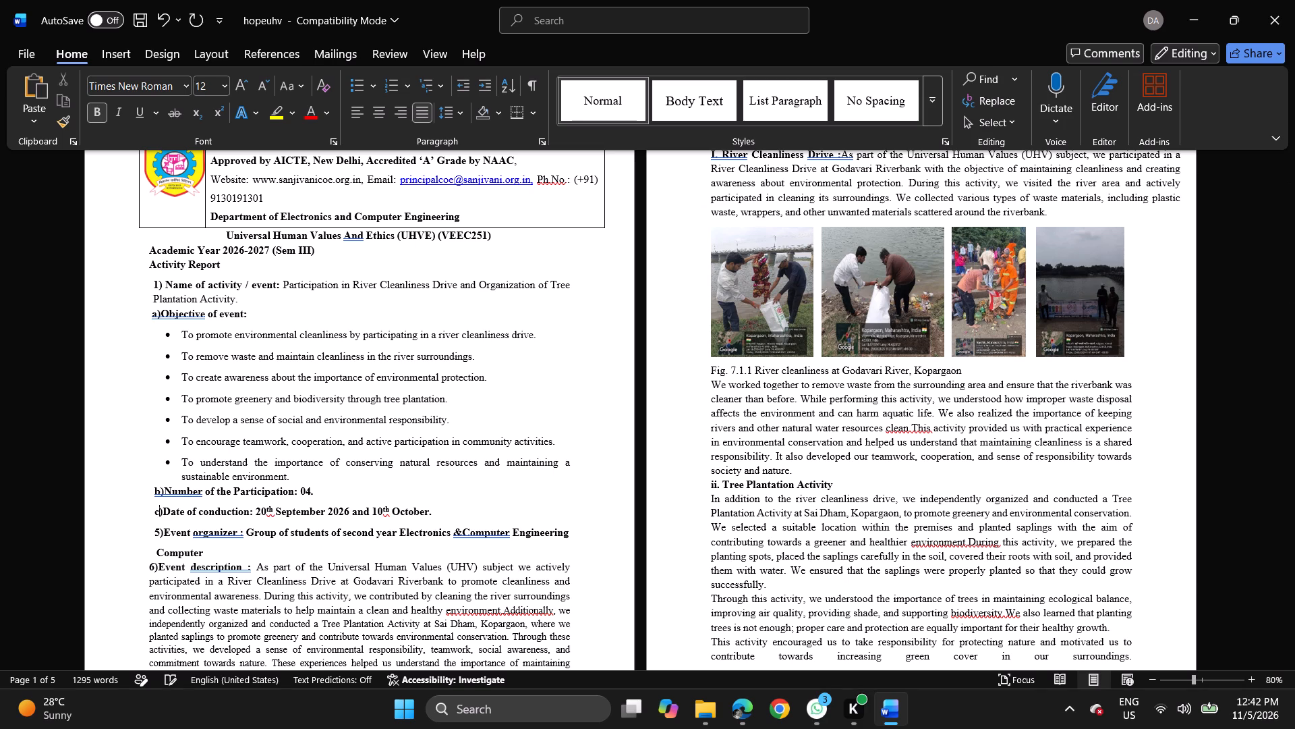
pyautogui.click(161, 529)
pyautogui.press('BackSpace')
pyautogui.press('c')
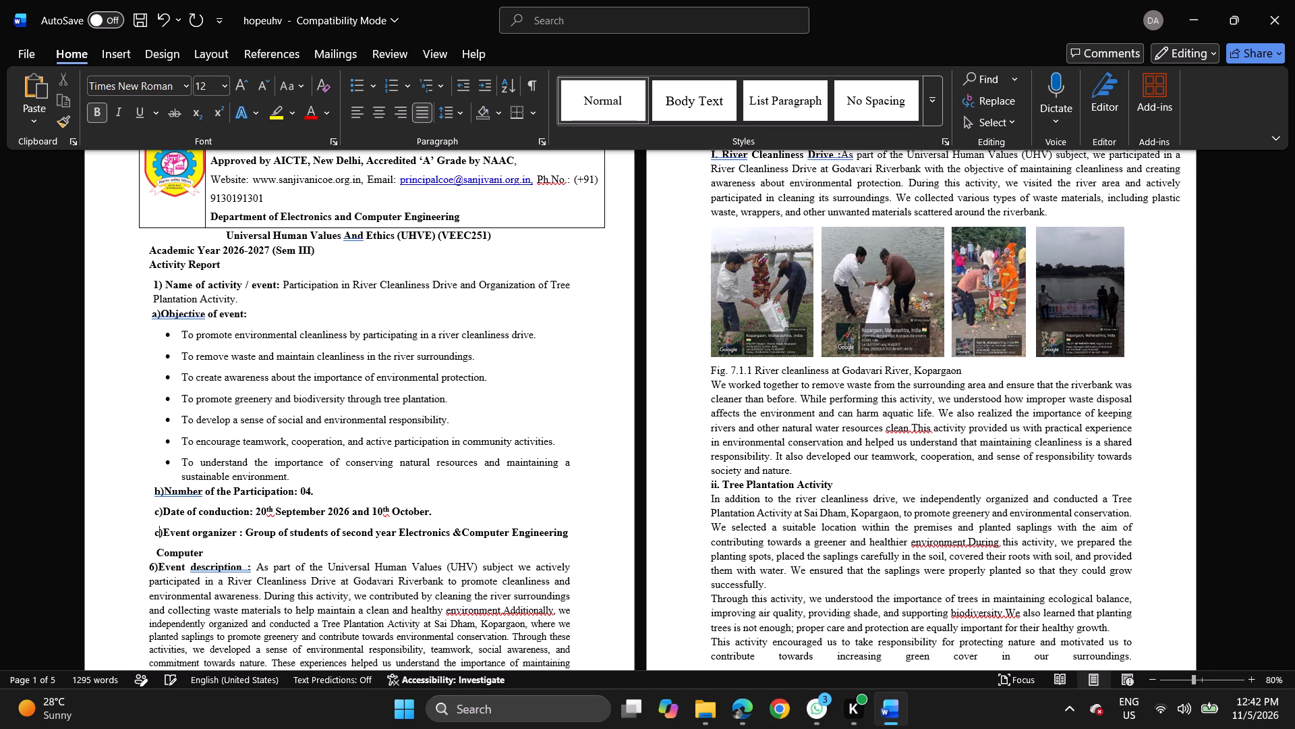
pyautogui.press('BackSpace')
pyautogui.press('d')
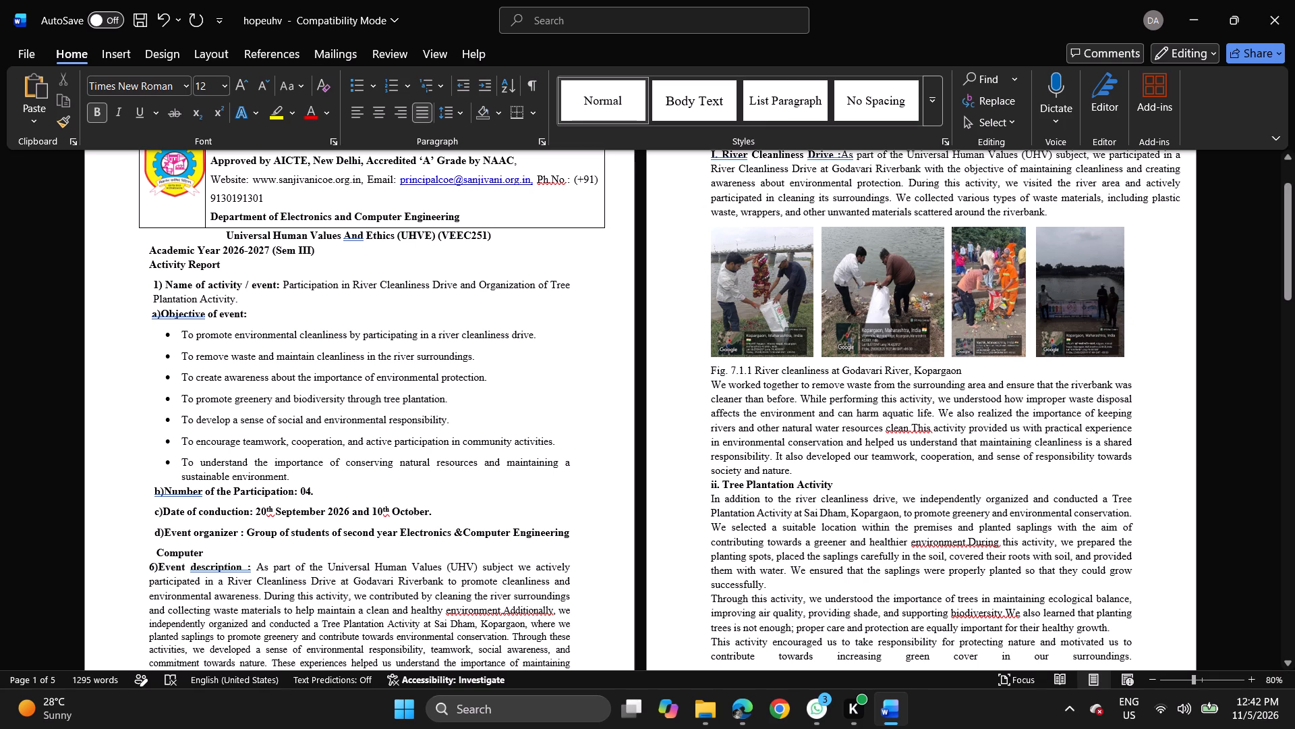
# Replace the number of the "Event description" heading with e), slightly indented with spaces.
pyautogui.click(156, 566)
pyautogui.press('BackSpace')
pyautogui.press('BackSpace')
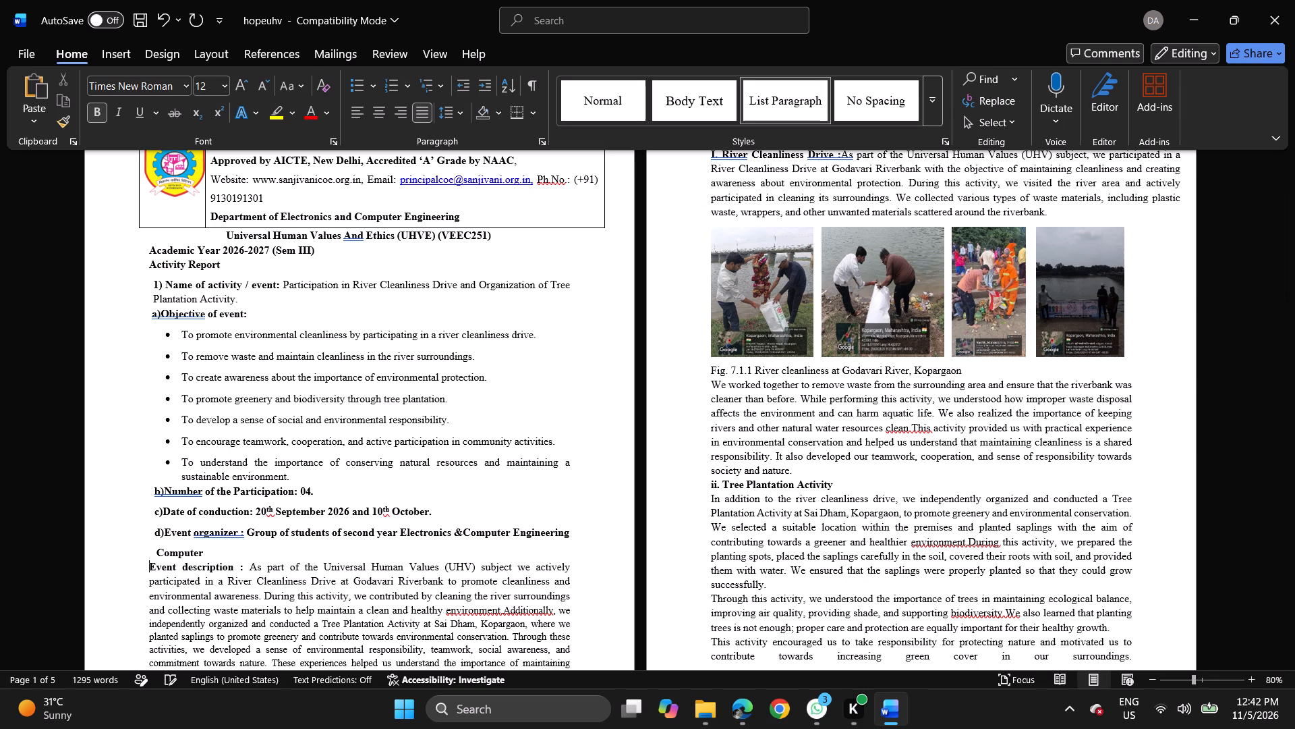
pyautogui.press('space')
pyautogui.press('space')
pyautogui.press('space')
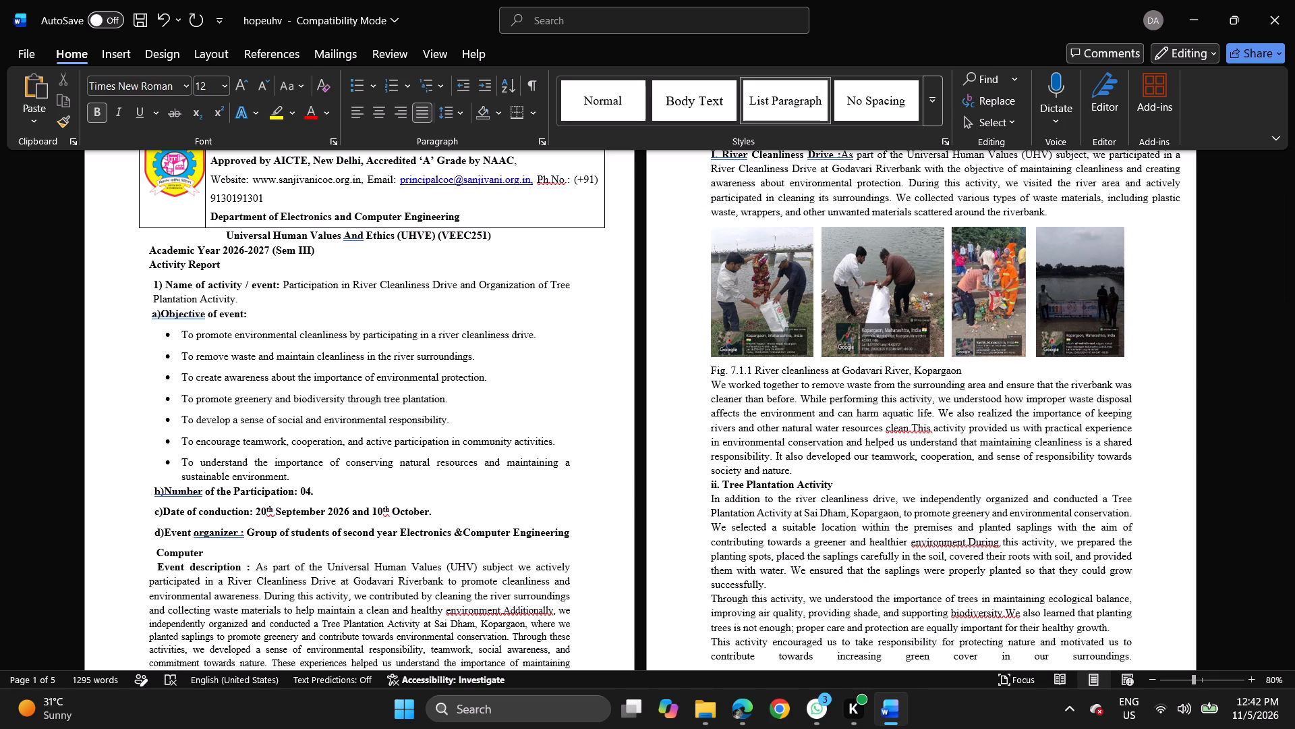
pyautogui.press('e')
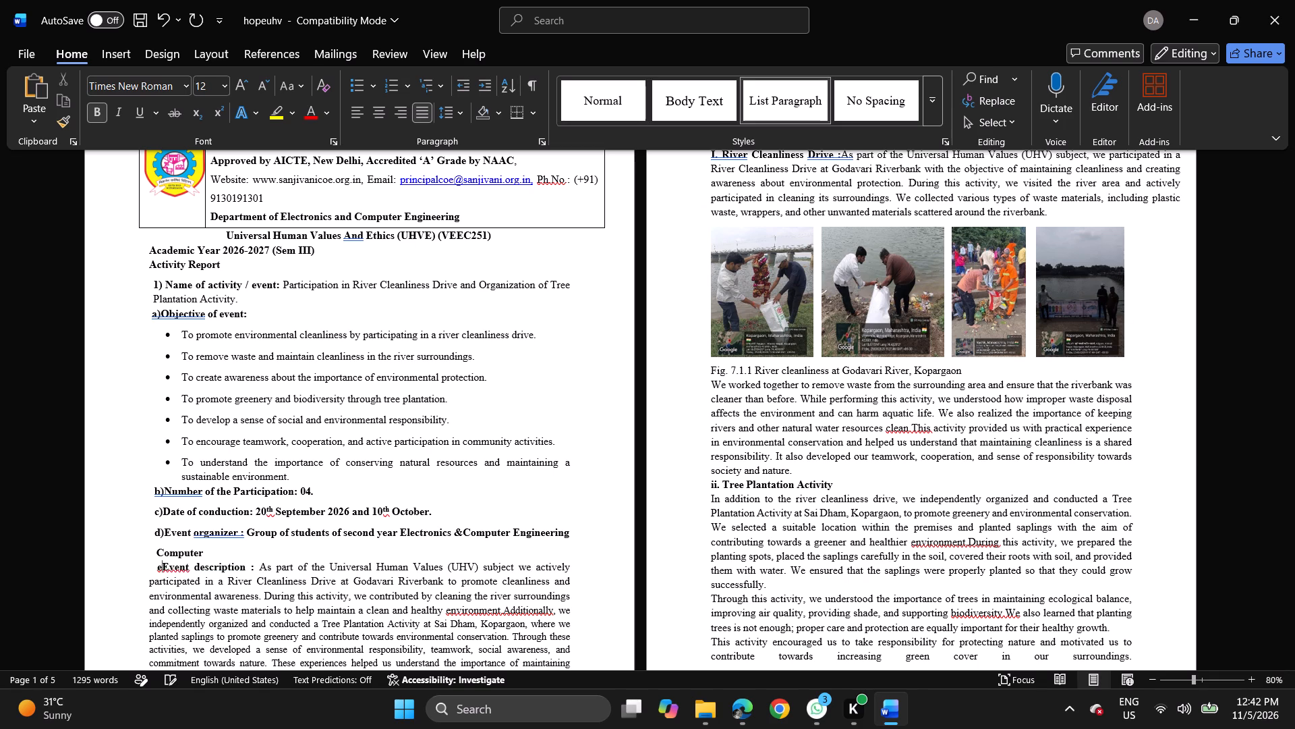
pyautogui.press('BackSpace')
pyautogui.press('BackSpace')
pyautogui.press('e')
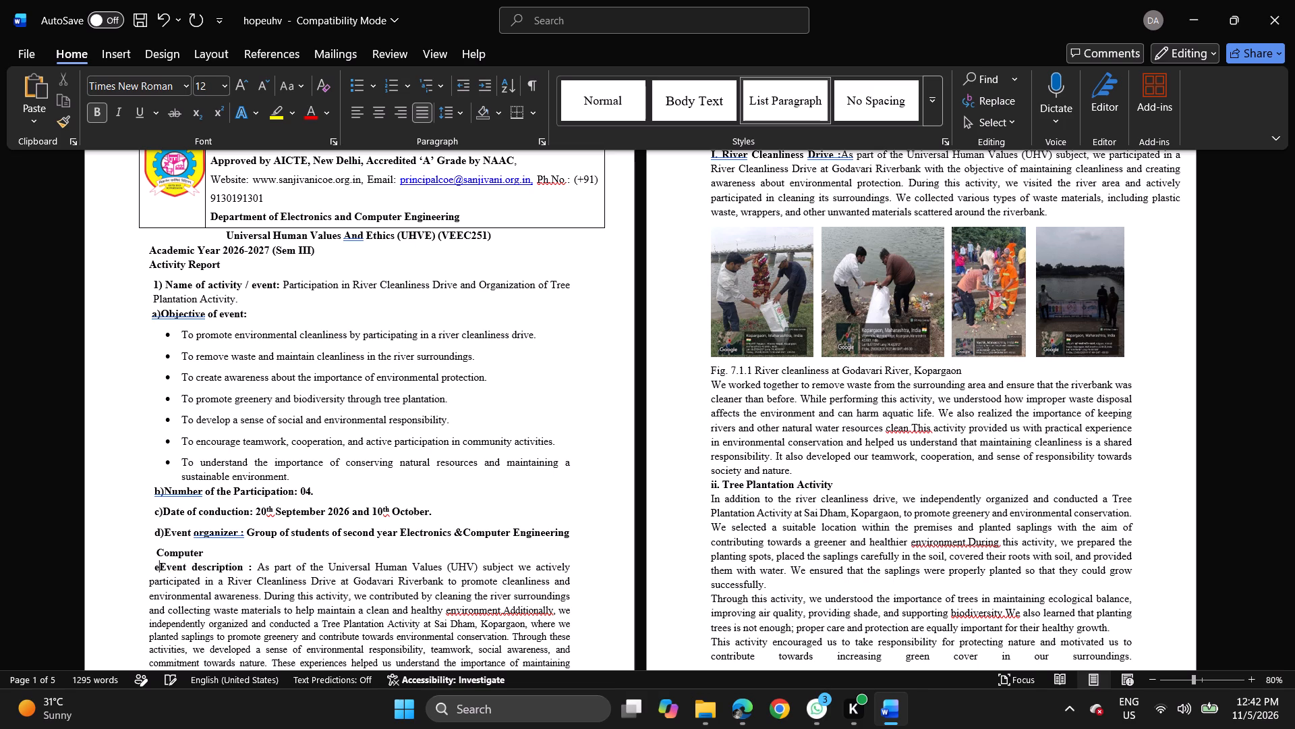
pyautogui.hotkey('shift', ')')
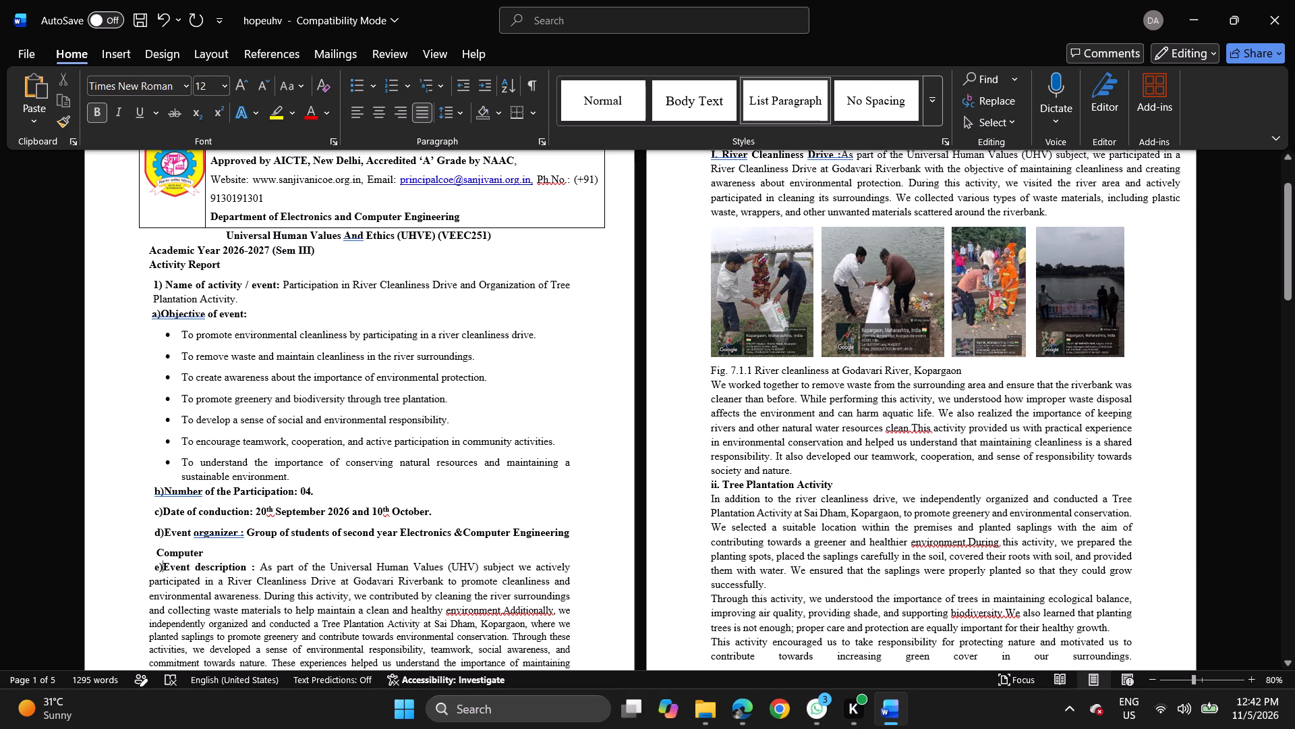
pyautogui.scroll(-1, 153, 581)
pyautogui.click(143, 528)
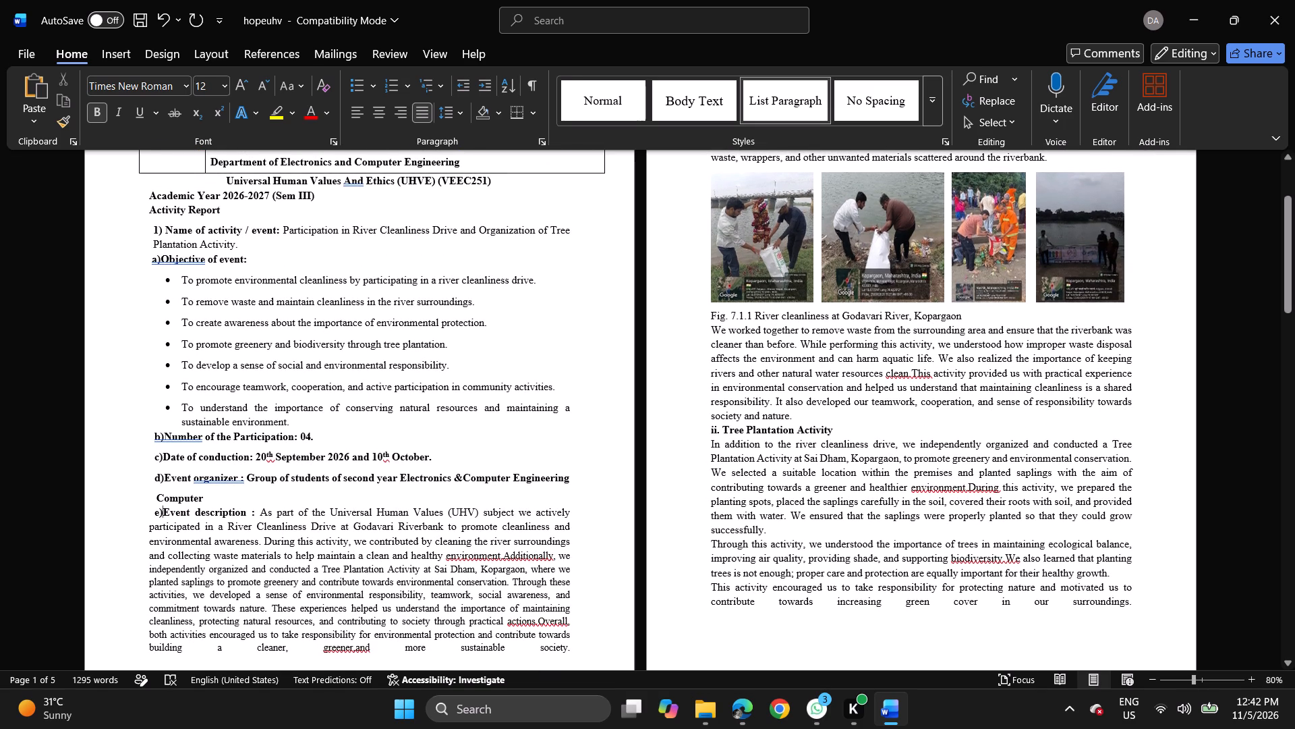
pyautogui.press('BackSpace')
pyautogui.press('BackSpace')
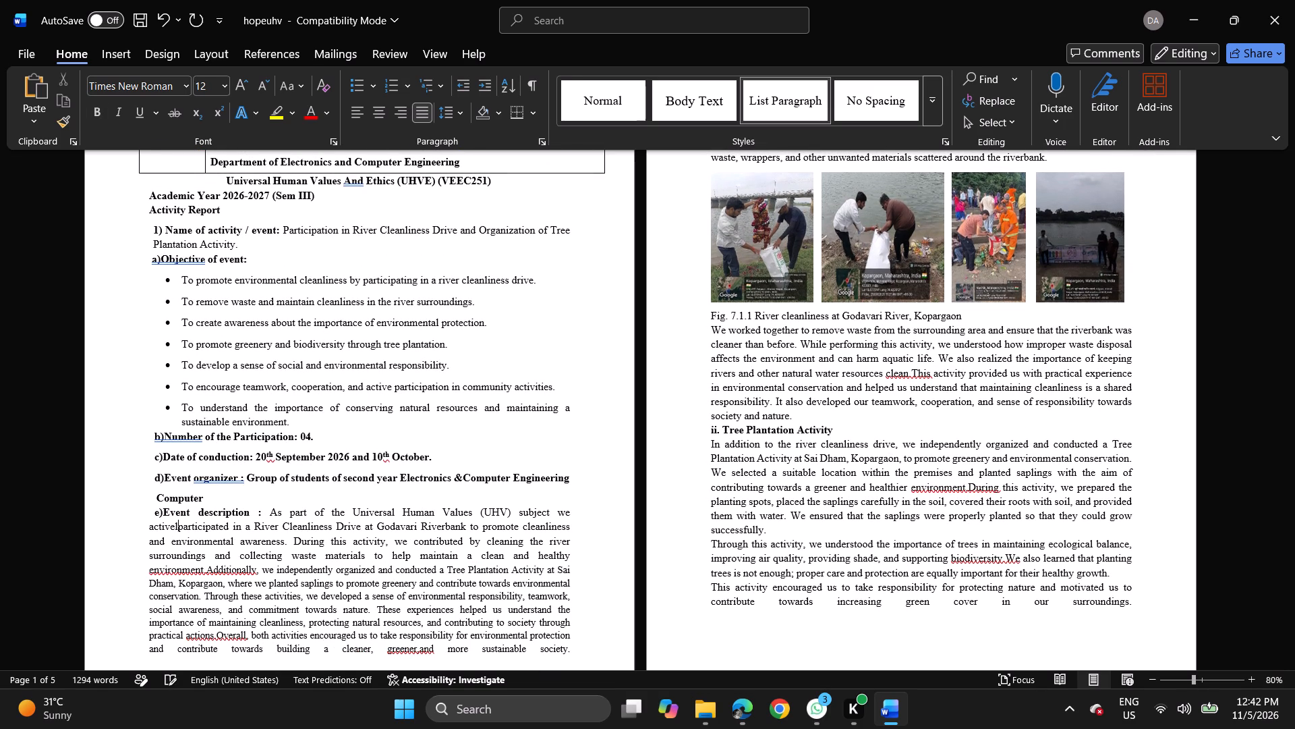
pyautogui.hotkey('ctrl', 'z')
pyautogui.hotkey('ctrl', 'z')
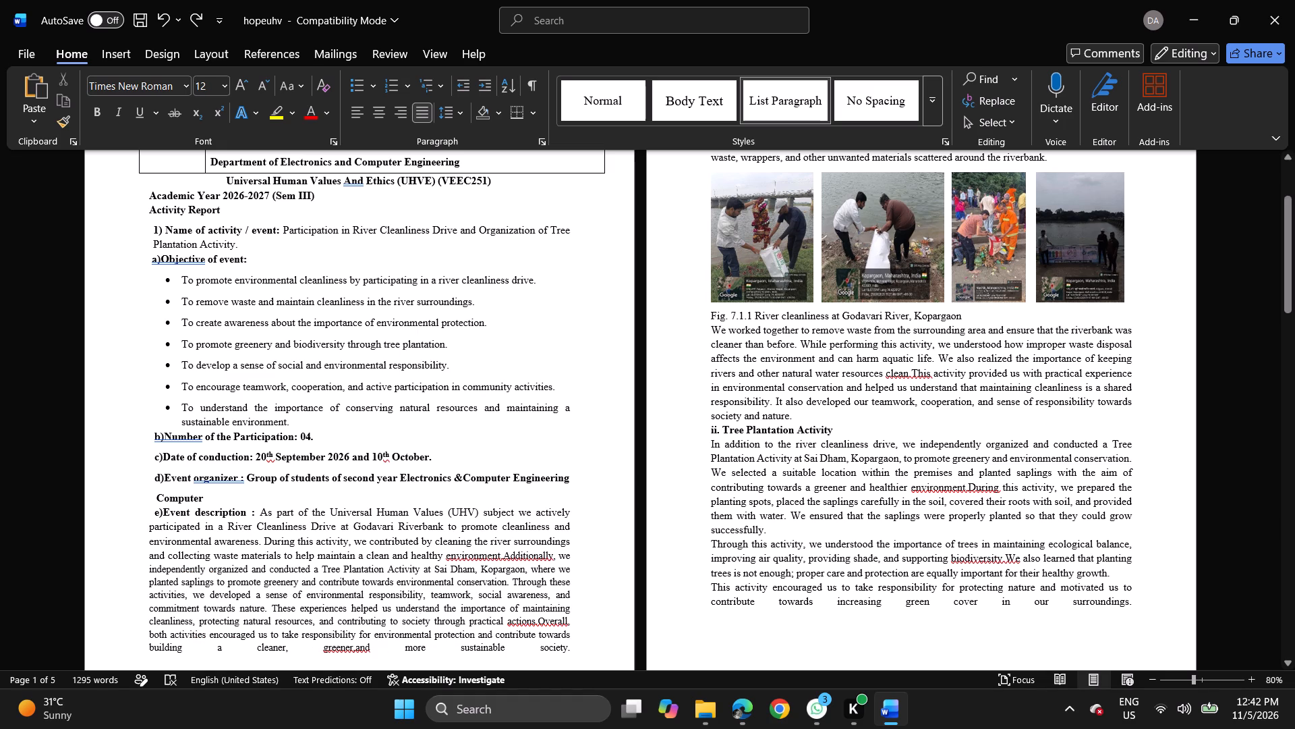
# Remove the indent of the "e)Event description" paragraph and start it as a new paragraph below "Computer".
pyautogui.click(152, 506)
pyautogui.press('BackSpace')
pyautogui.press('BackSpace')
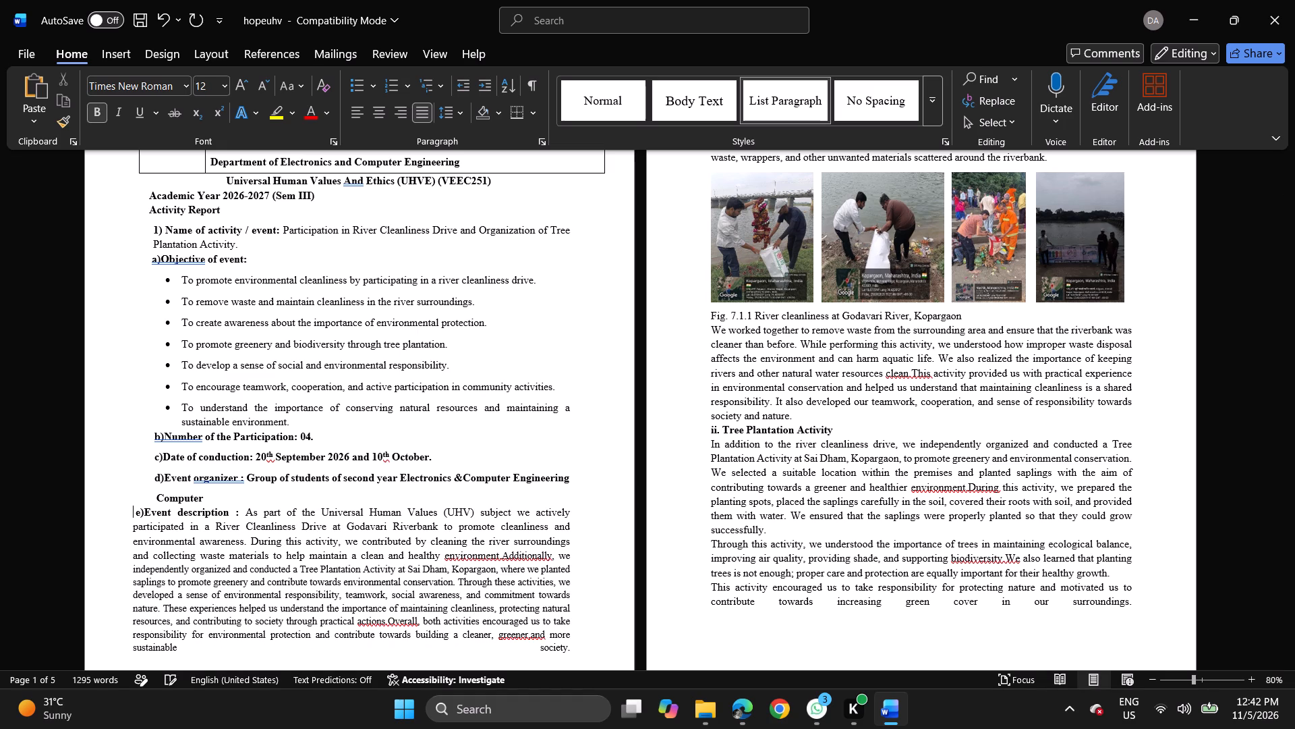
pyautogui.press('BackSpace')
pyautogui.press('Return')
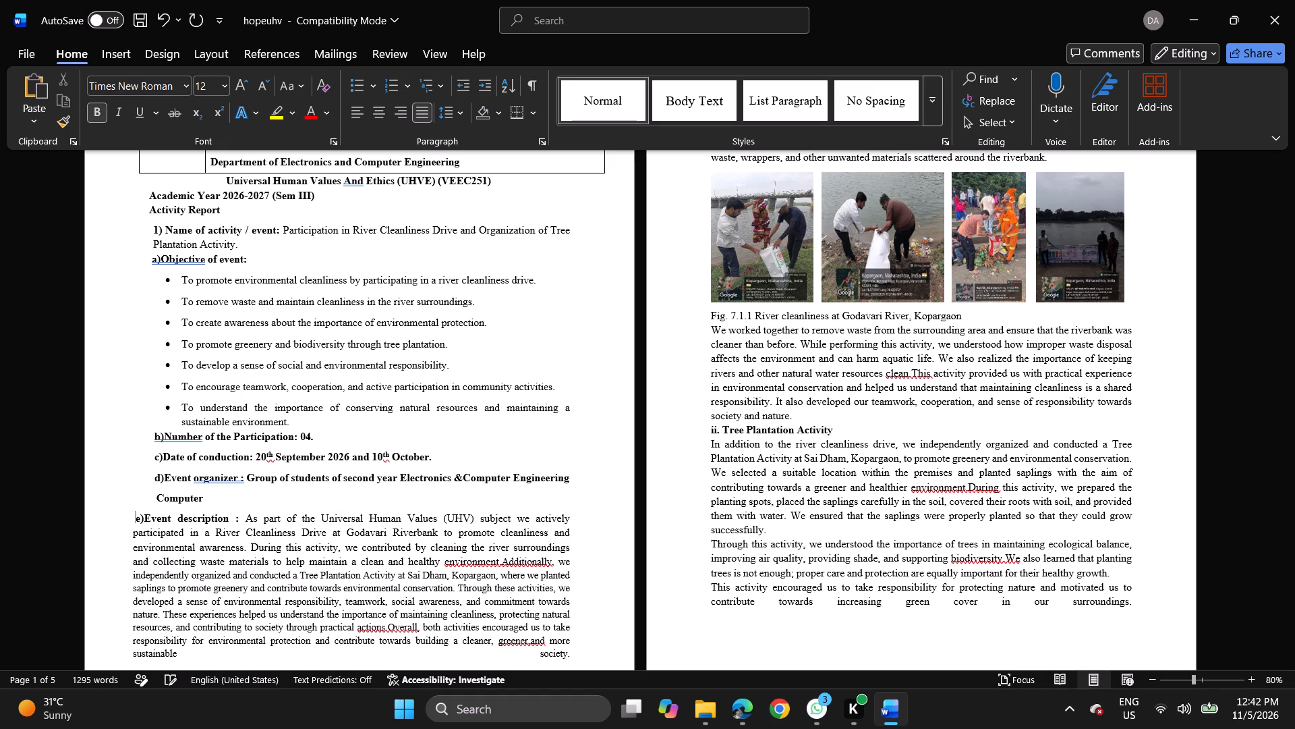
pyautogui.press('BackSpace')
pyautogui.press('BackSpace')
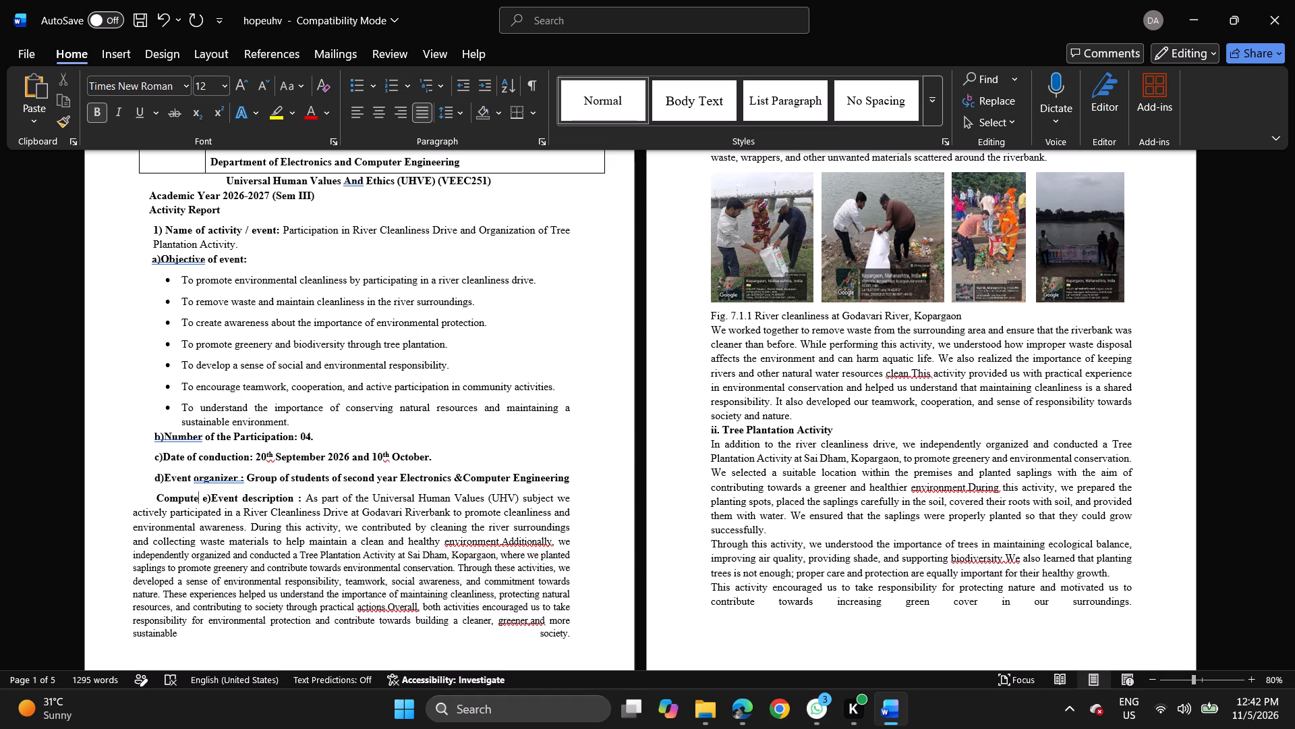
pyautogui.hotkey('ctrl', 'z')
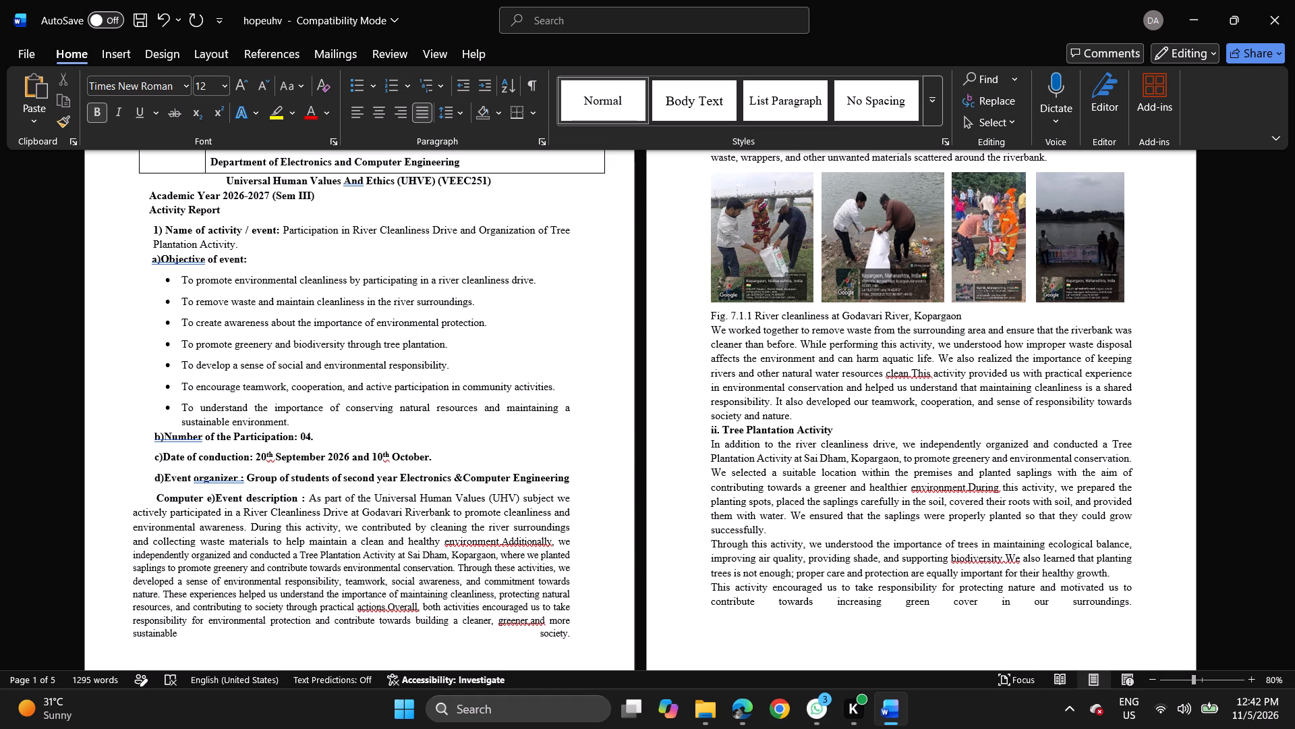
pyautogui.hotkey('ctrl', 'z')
# Indent the first line of the "e)Event description" paragraph with seven spaces.
pyautogui.press('space')
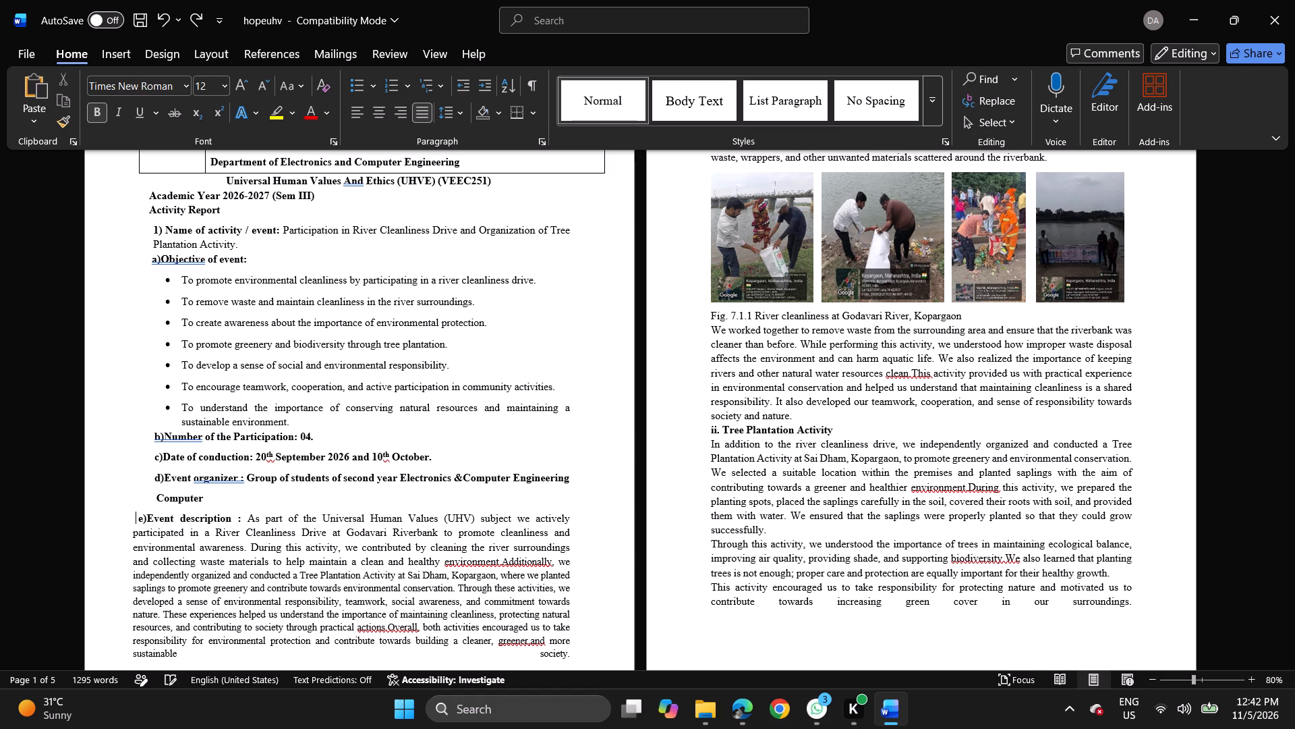
pyautogui.press('space')
pyautogui.press('space')
pyautogui.press('space')
pyautogui.press('space')
pyautogui.press('space')
pyautogui.press('space')
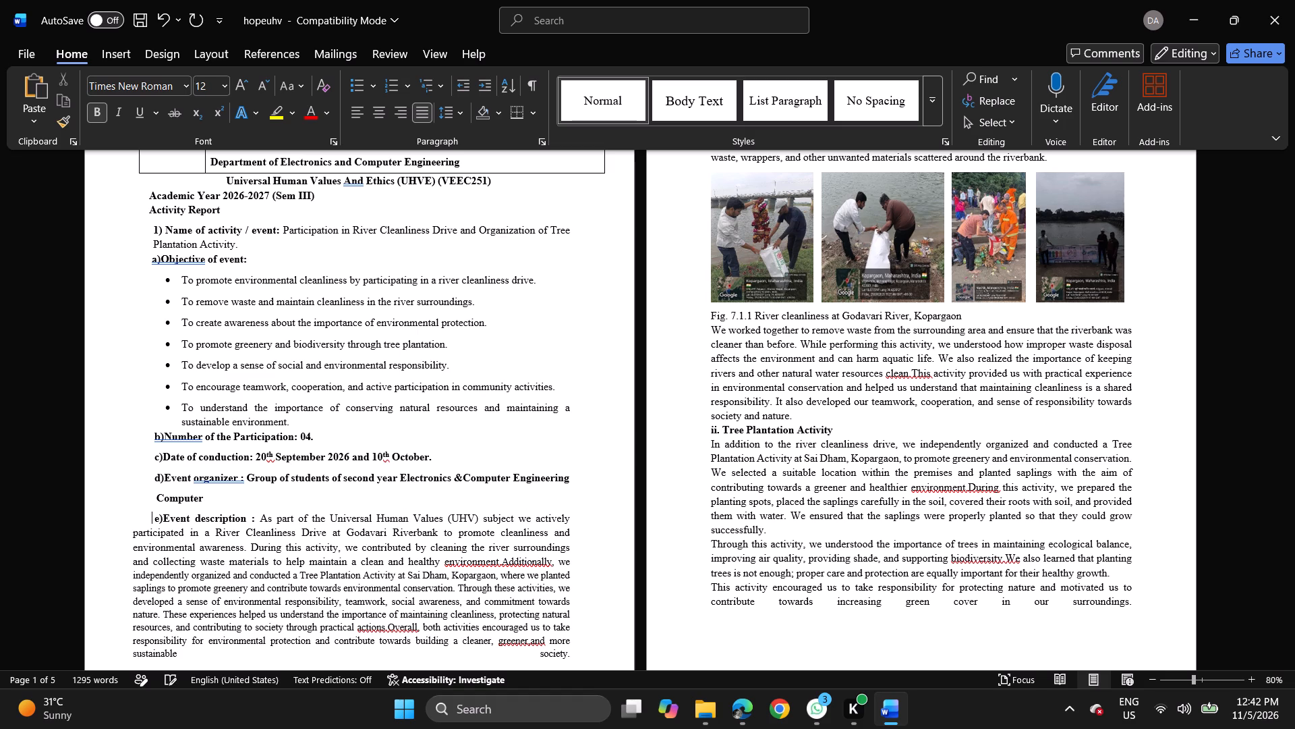
# Break the Event description paragraph after "we actively" so that "participated in a River Cleanliness Drive" starts a new paragraph.
pyautogui.click(129, 534)
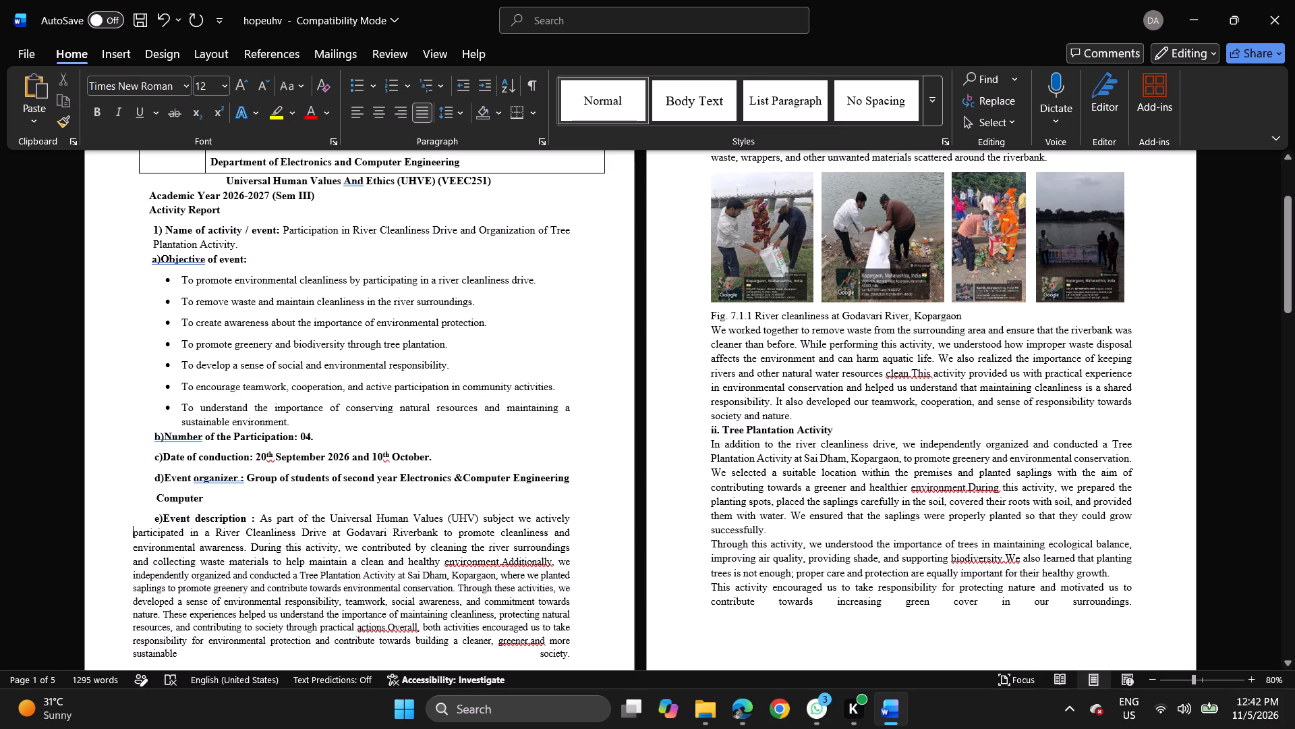
pyautogui.press('Return')
pyautogui.press('BackSpace')
pyautogui.press('BackSpace')
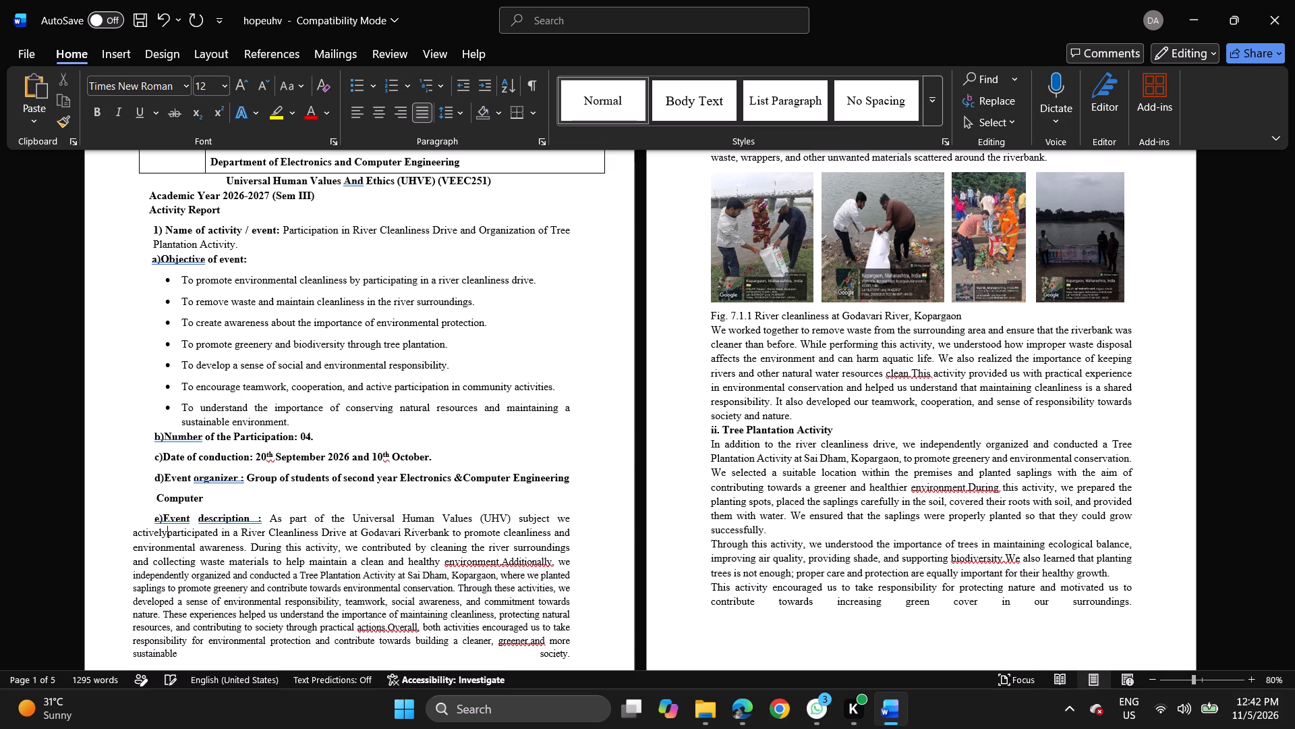
pyautogui.press('Return')
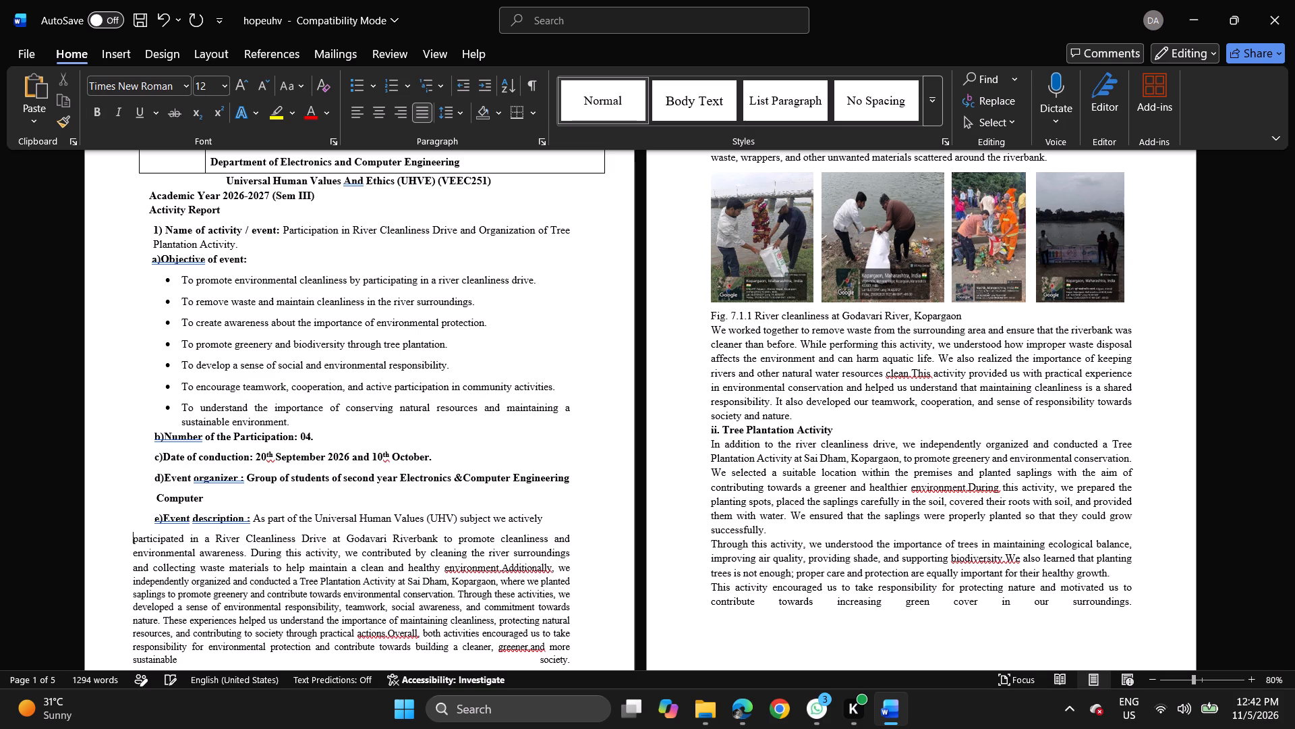
pyautogui.press('BackSpace')
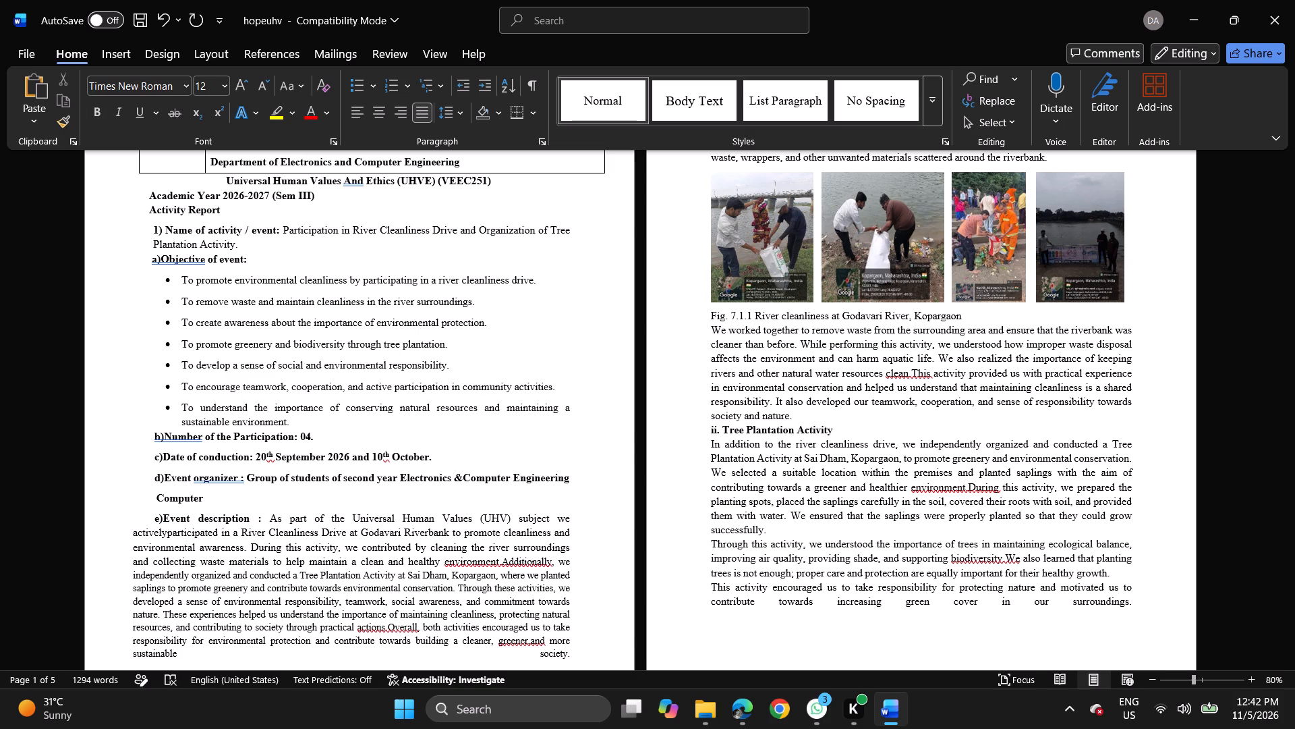
pyautogui.press('Return')
# Accept the grammar suggestion "e) Event" for the Event description heading.
pyautogui.click(155, 522)
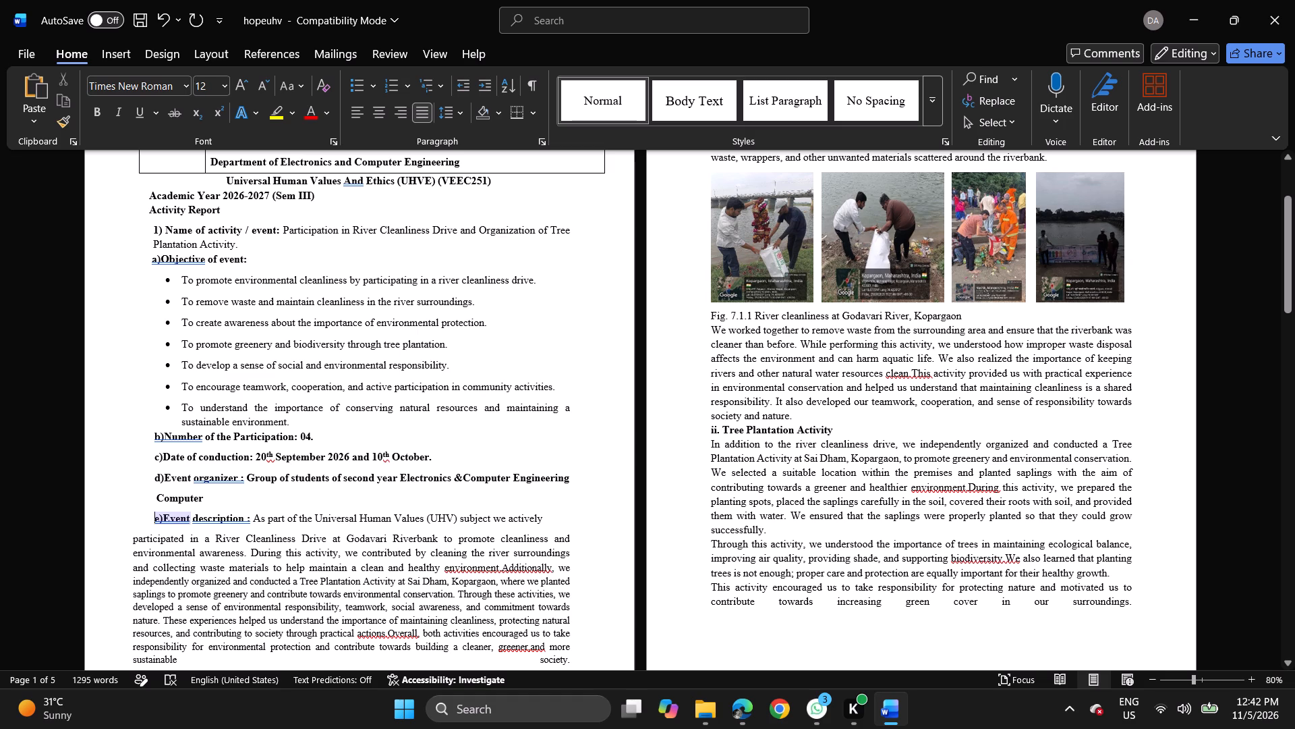
pyautogui.click(179, 516)
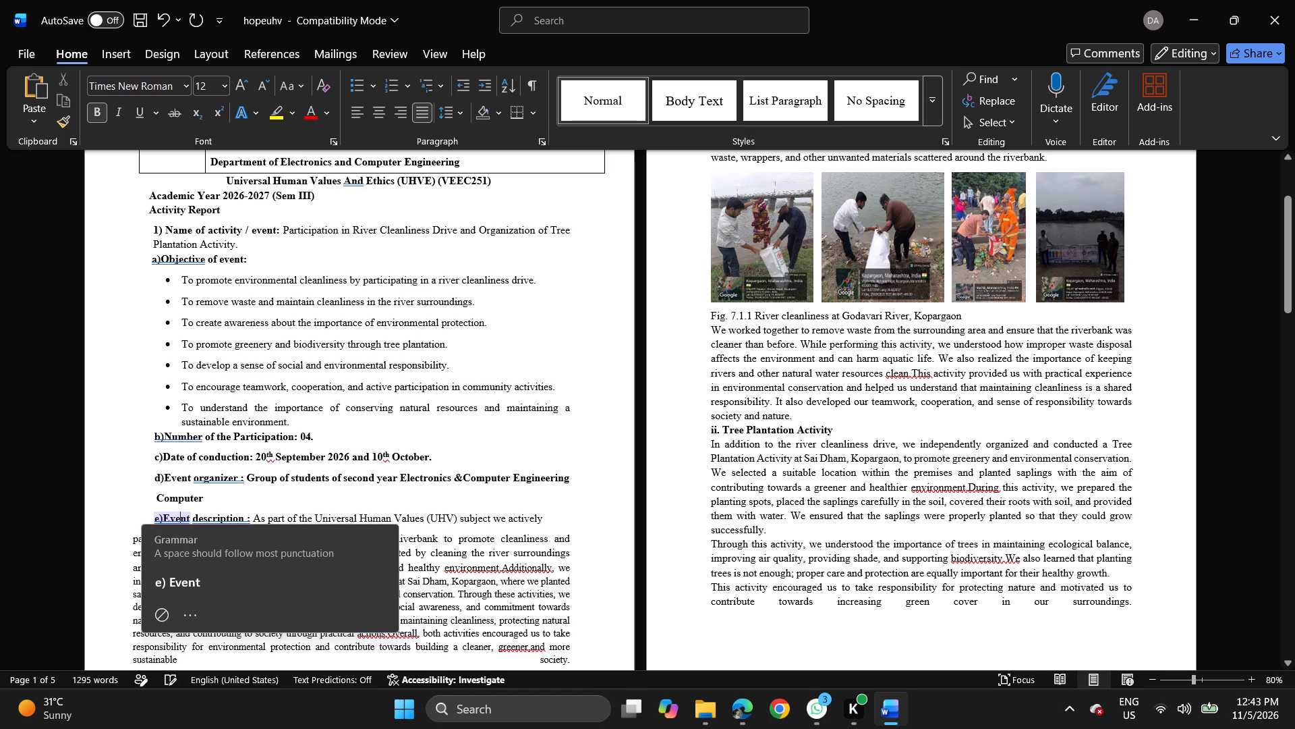
pyautogui.click(177, 583)
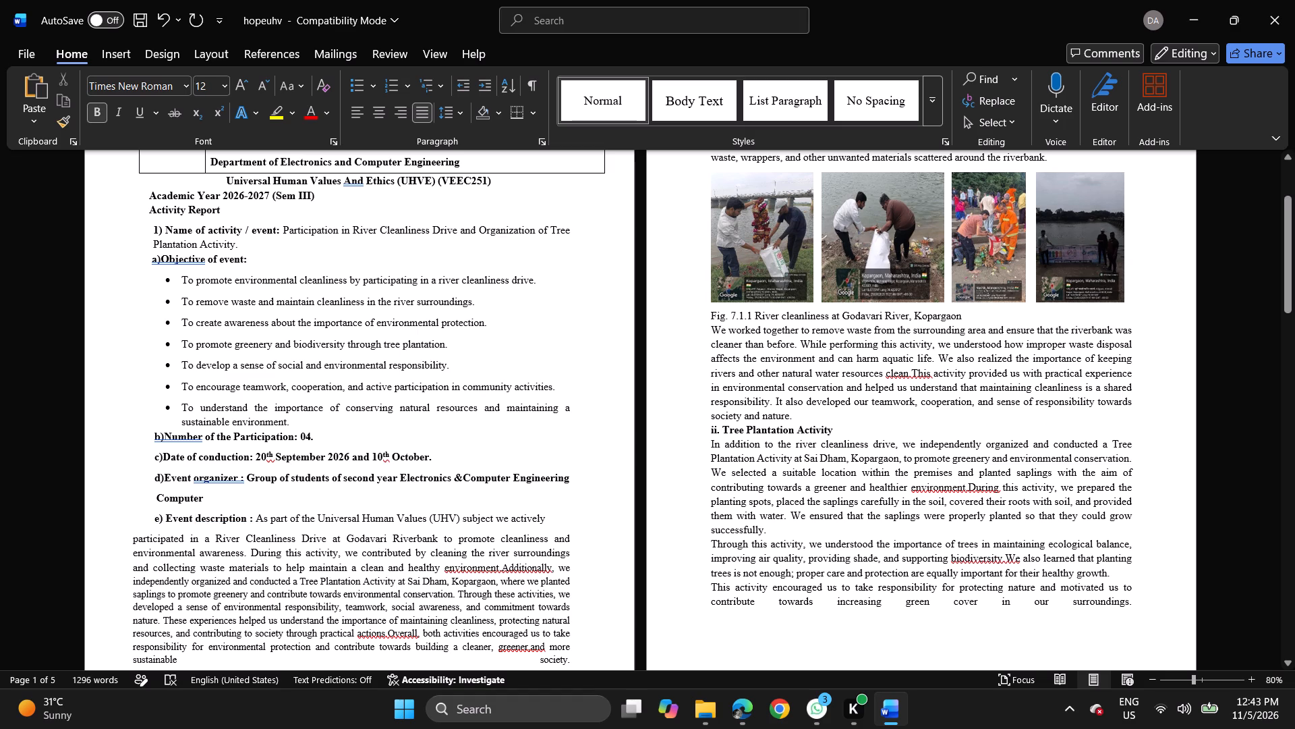
# Accept the grammar suggestion "organizer:" for the Event organizer heading.
pyautogui.click(221, 479)
pyautogui.click(214, 544)
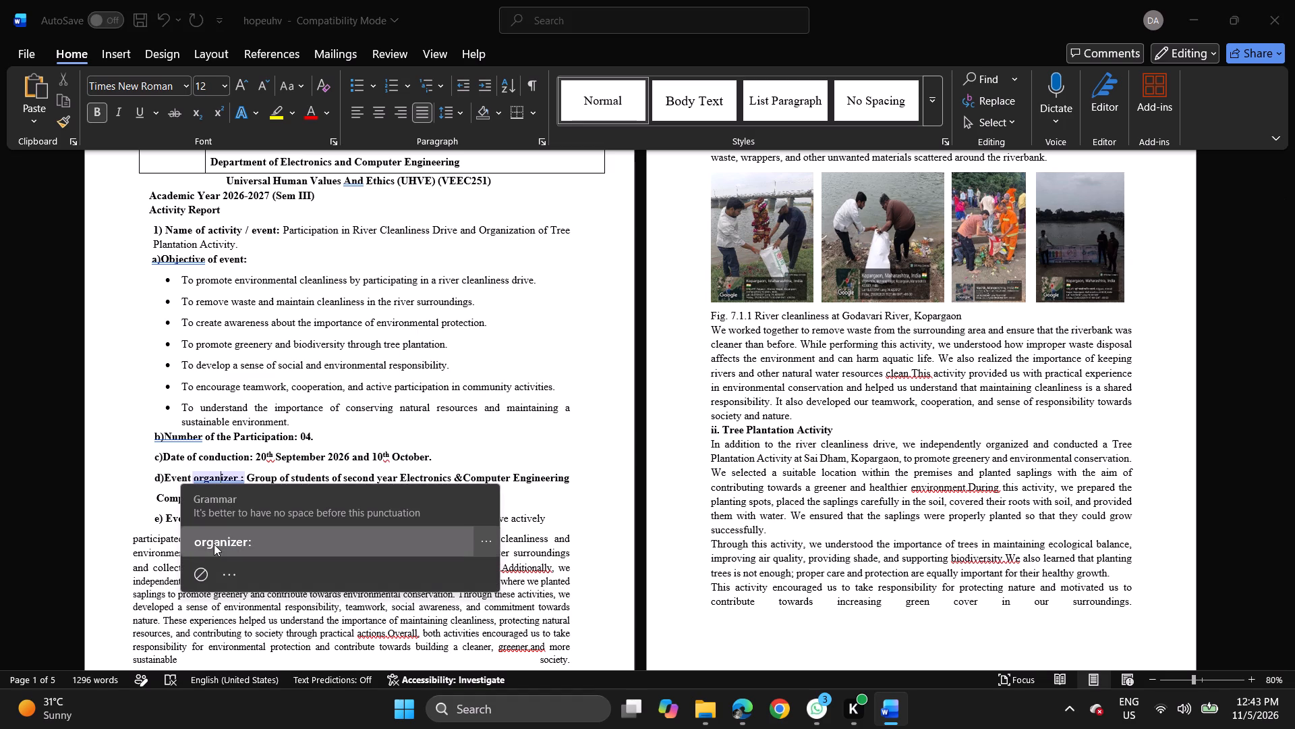
# Accept the grammar suggestion "b) Number" for the Number of the Participation heading.
pyautogui.click(171, 435)
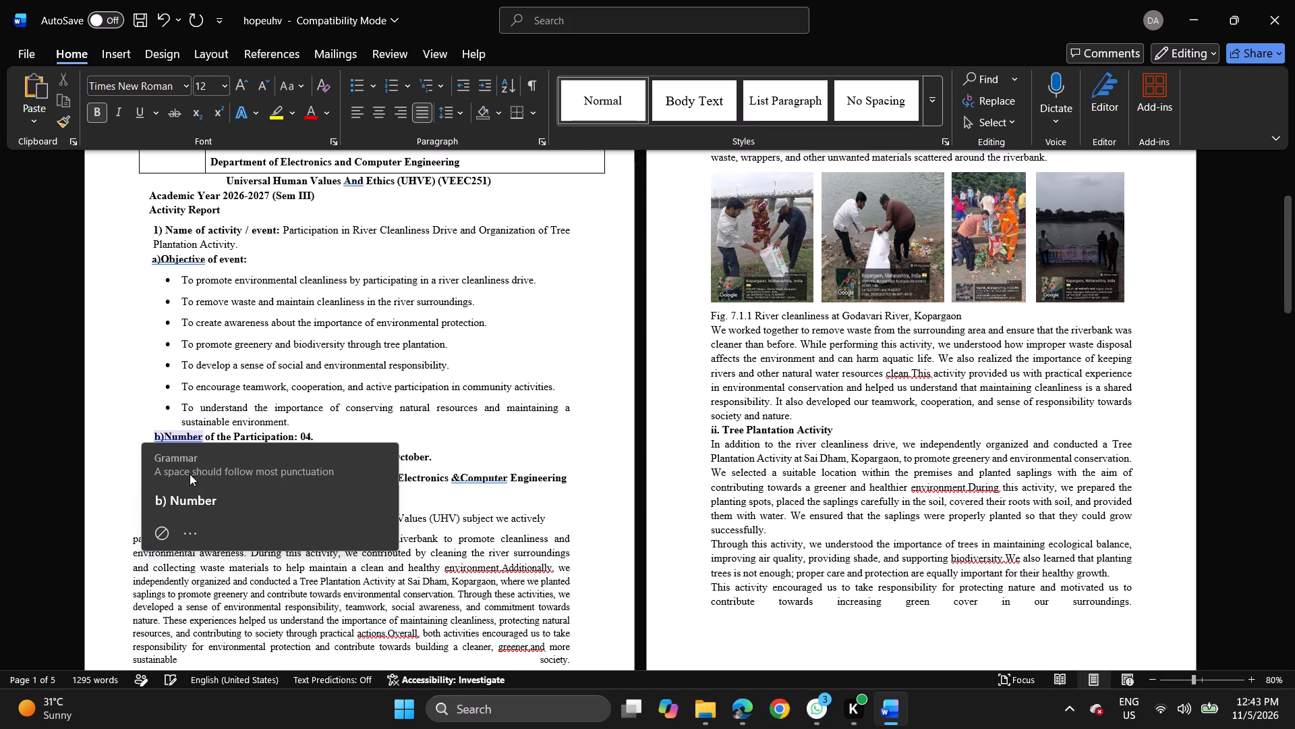
pyautogui.click(189, 492)
# Rejoin the split Event description paragraph and add spaces before and after "actively" so it continues into "participated in a River Cleanliness Drive".
pyautogui.scroll(-1, 140, 504)
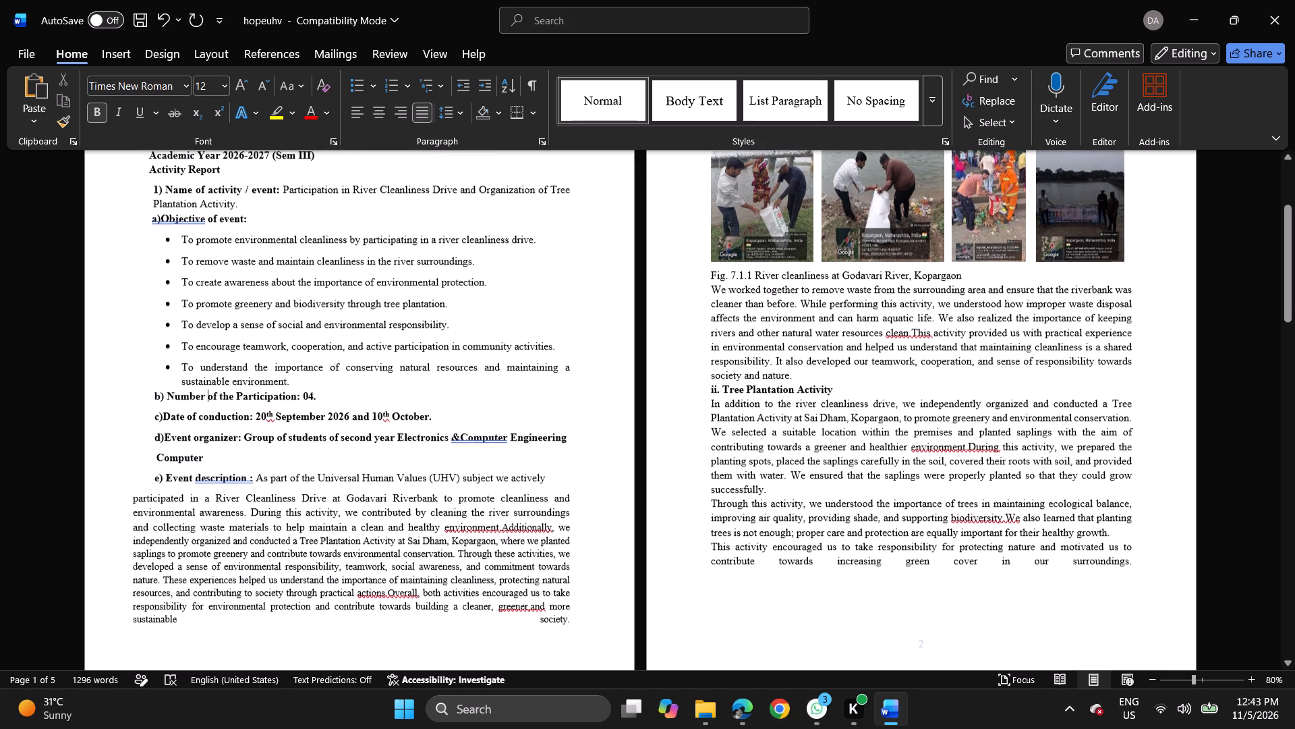
pyautogui.scroll(-1, 140, 504)
pyautogui.click(127, 499)
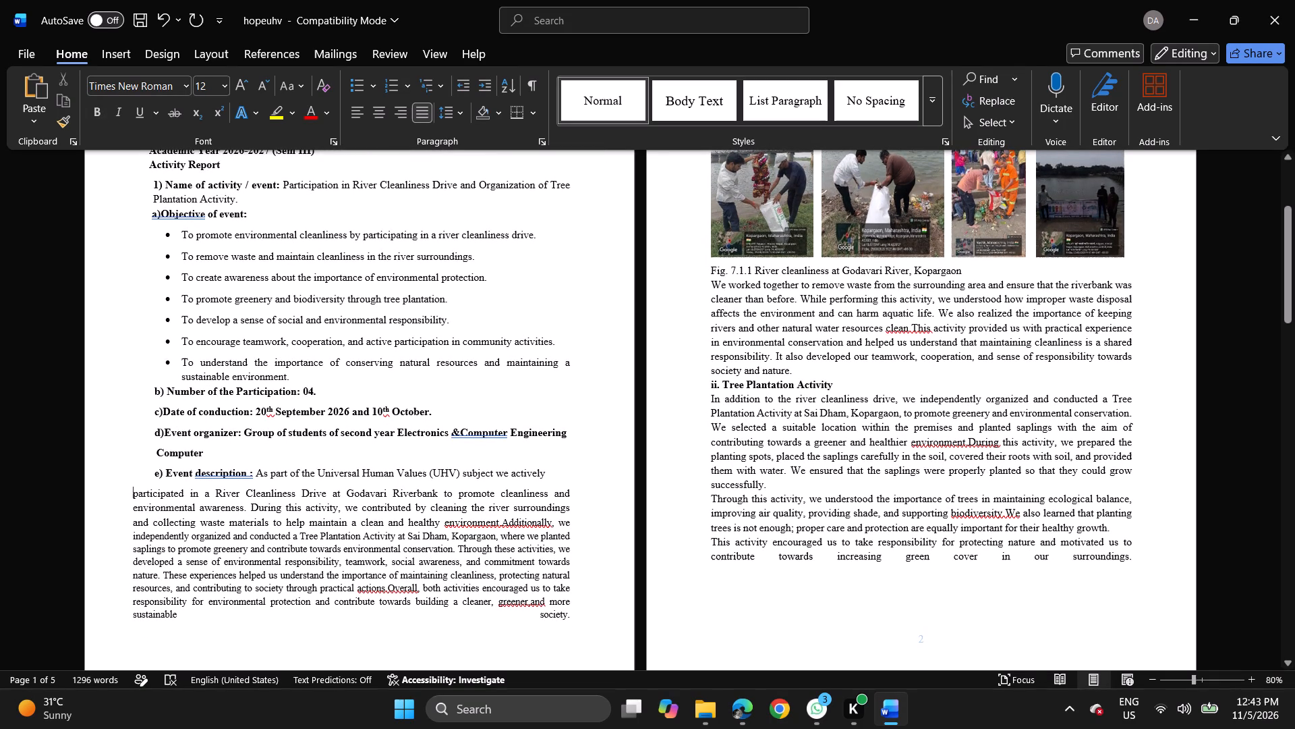
pyautogui.press('BackSpace')
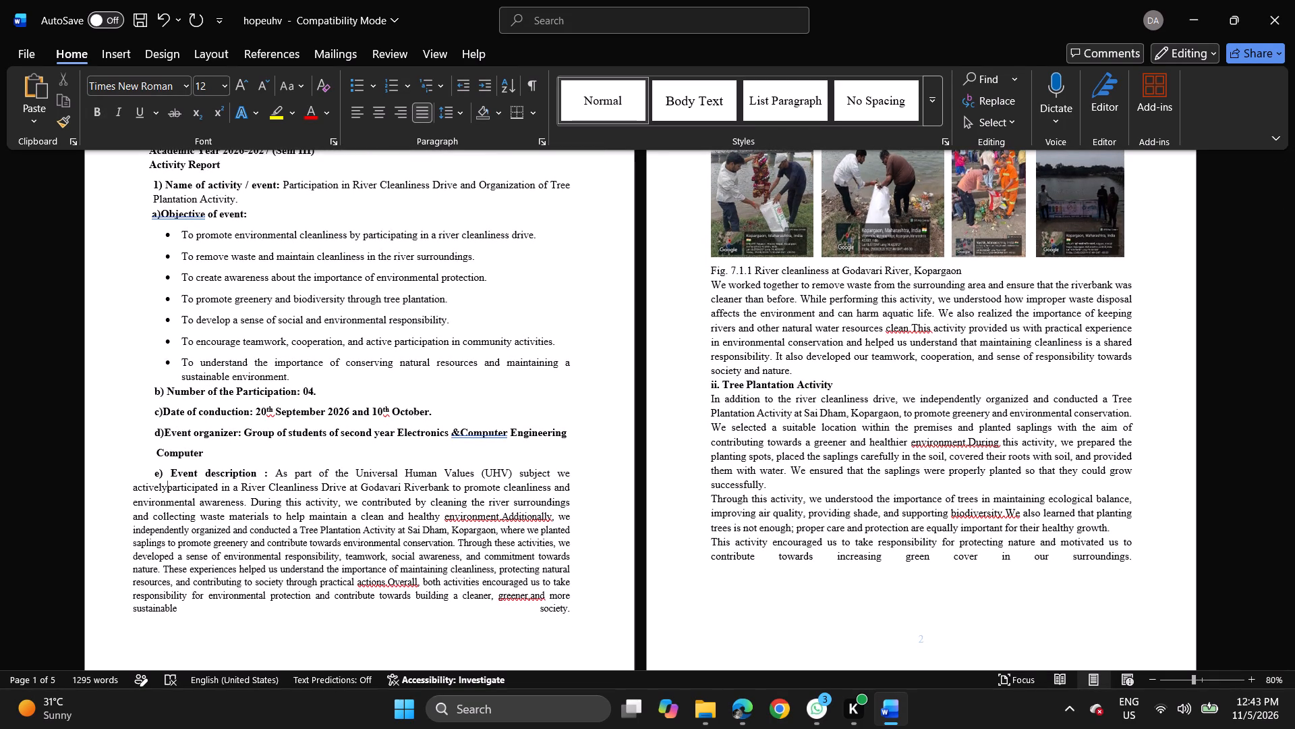
pyautogui.click(134, 489)
pyautogui.press('space')
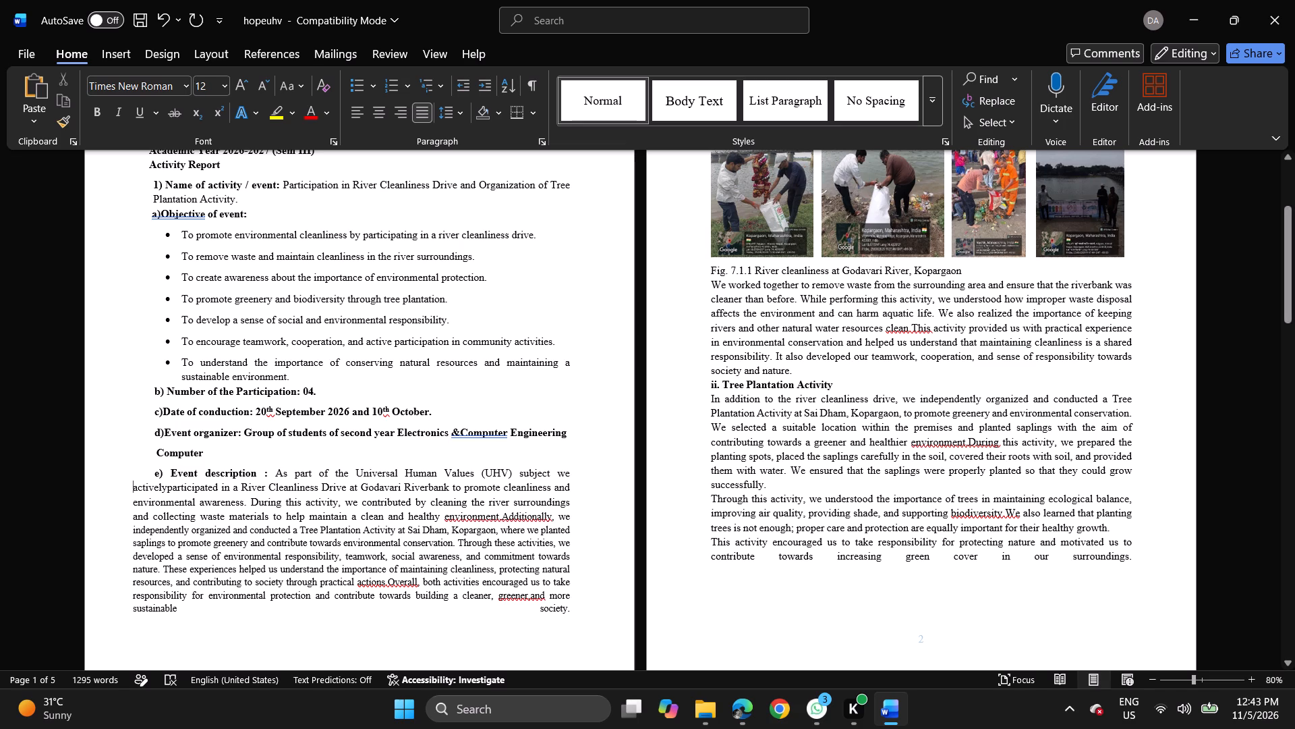
pyautogui.click(168, 485)
pyautogui.press('space')
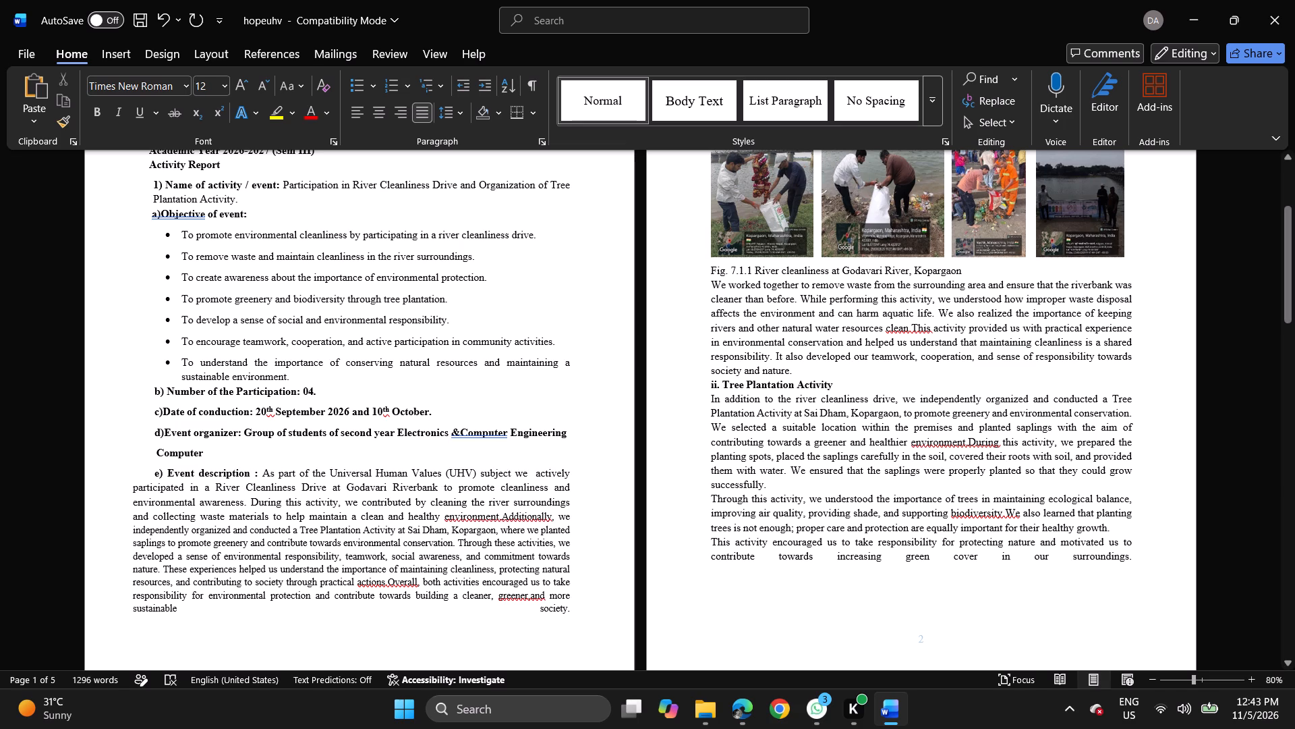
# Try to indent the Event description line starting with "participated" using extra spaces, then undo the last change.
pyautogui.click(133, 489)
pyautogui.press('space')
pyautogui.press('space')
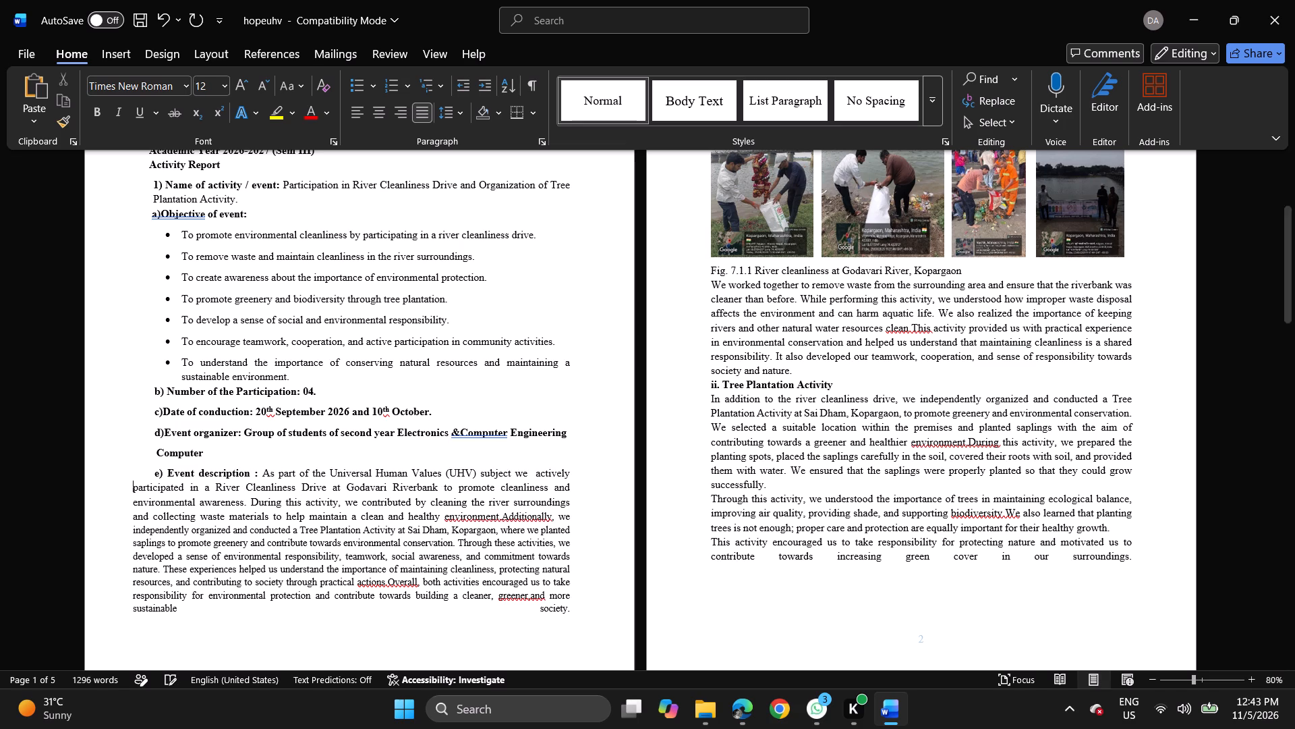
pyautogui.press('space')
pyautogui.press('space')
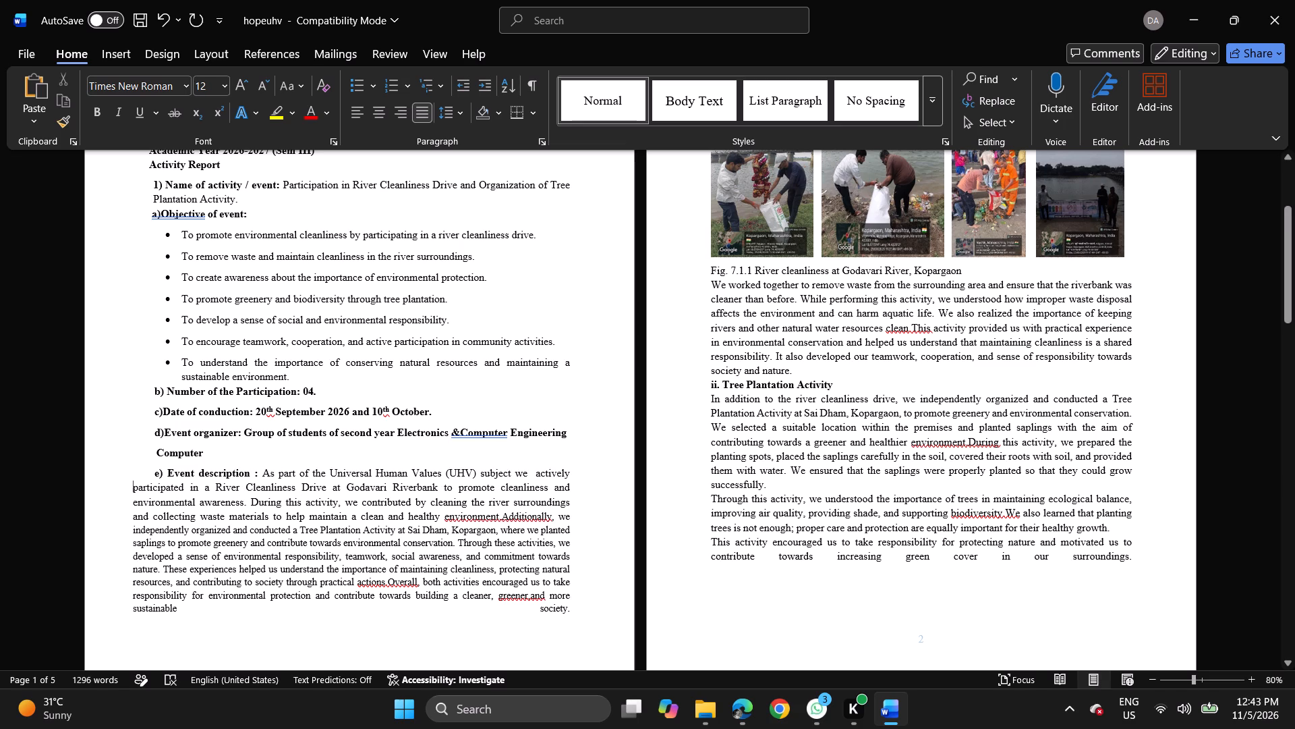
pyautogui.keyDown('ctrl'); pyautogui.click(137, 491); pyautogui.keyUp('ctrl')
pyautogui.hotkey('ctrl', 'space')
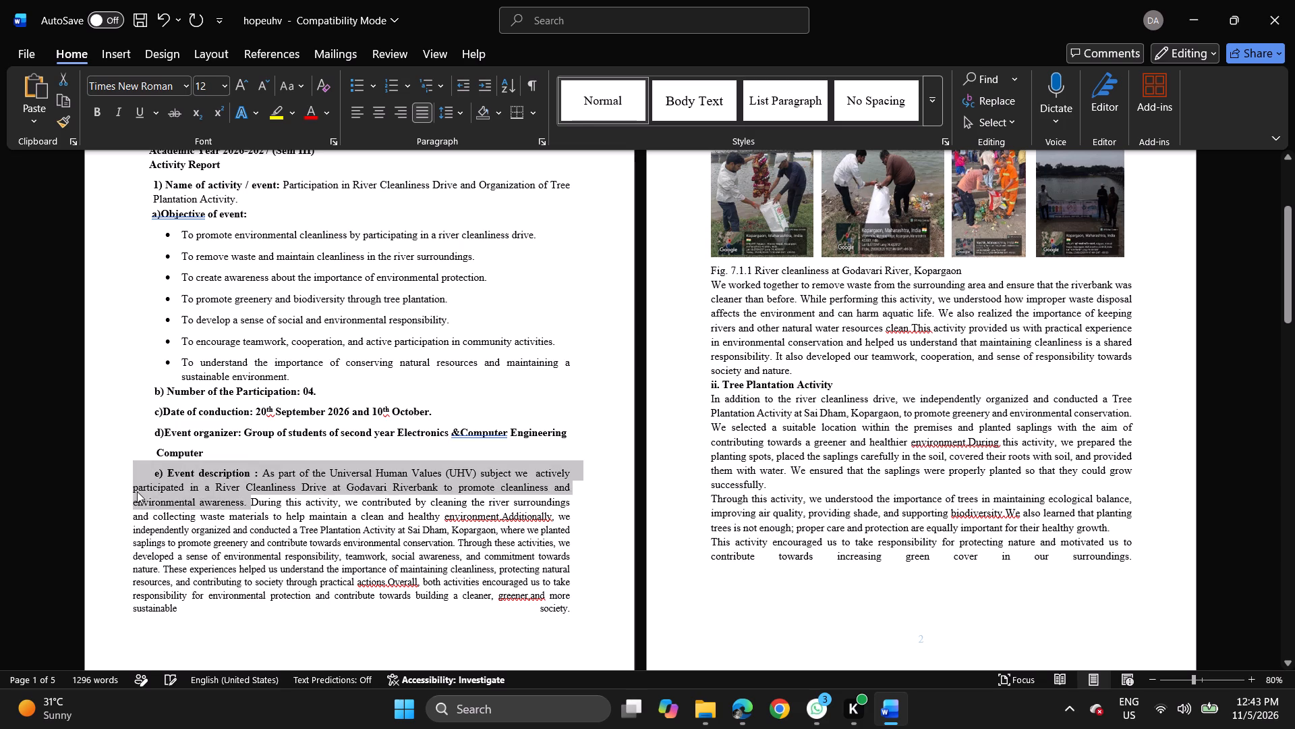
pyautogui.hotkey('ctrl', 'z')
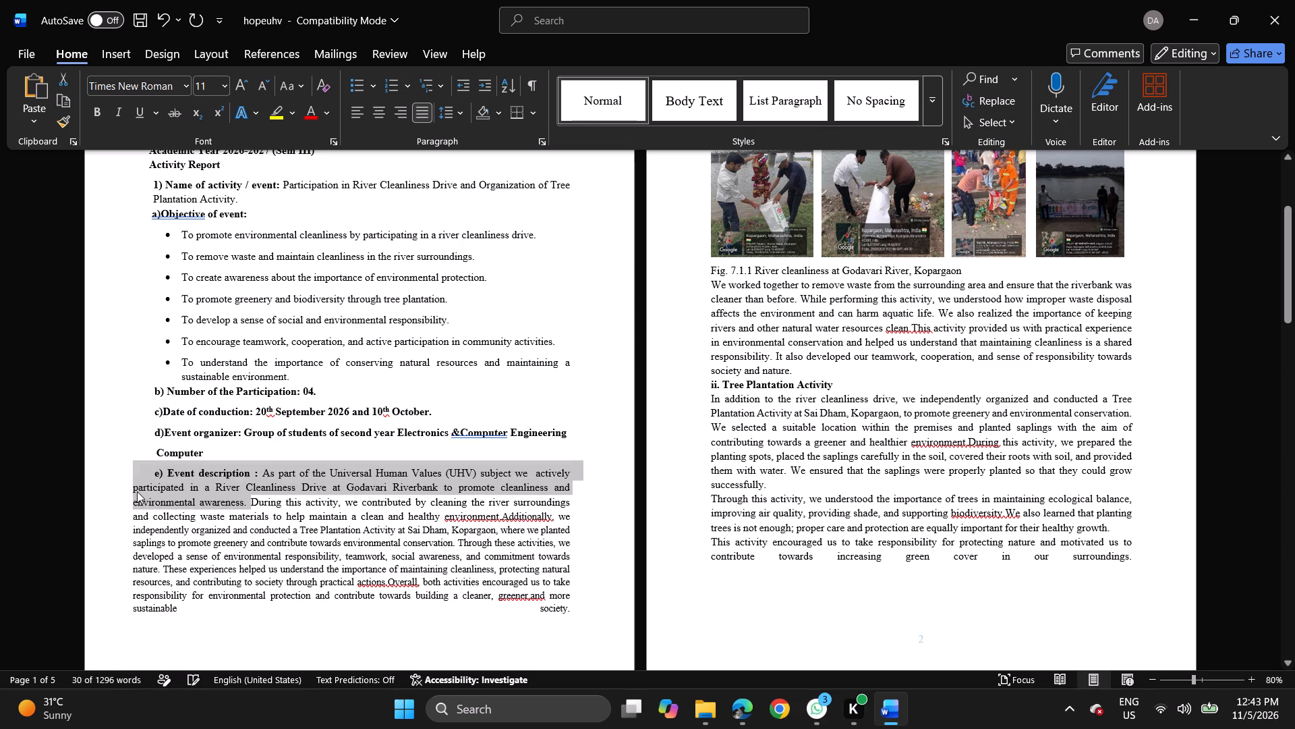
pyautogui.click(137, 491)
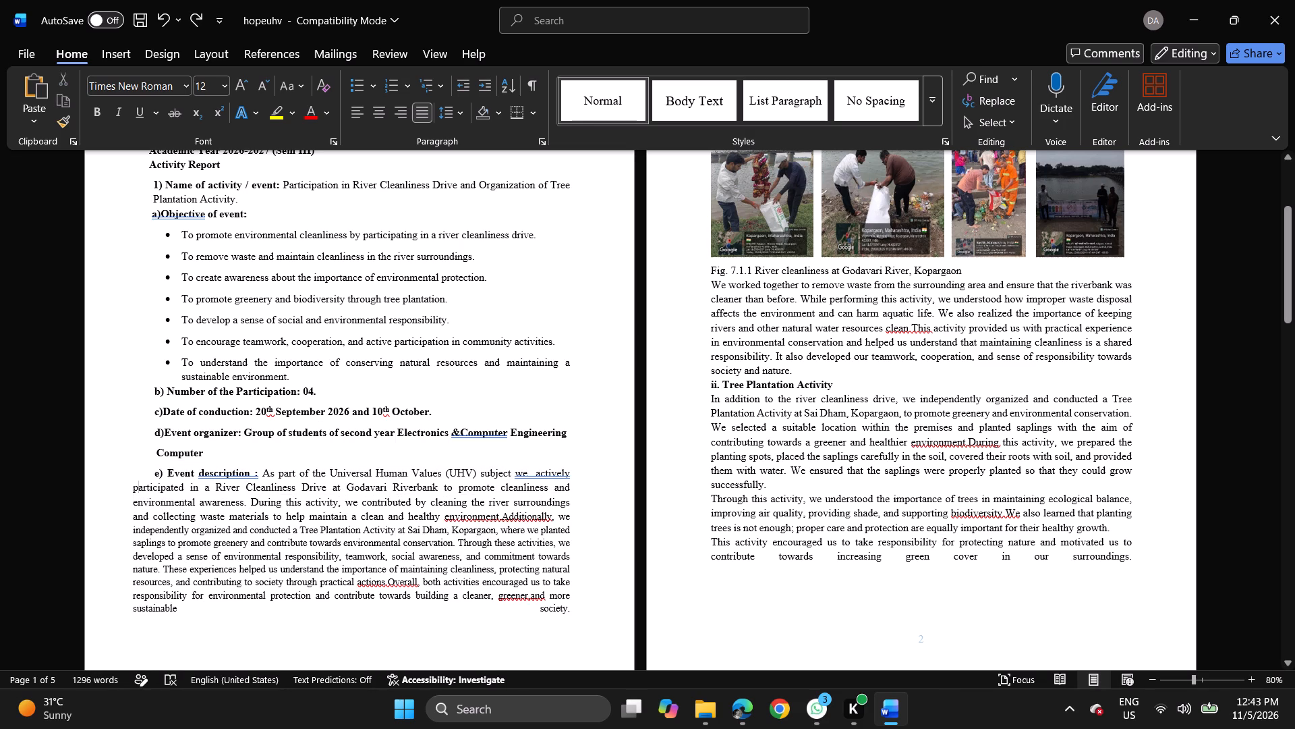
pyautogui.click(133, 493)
# Delete the word "commitment" before "towards nature" in the Event description paragraph.
pyautogui.click(534, 557)
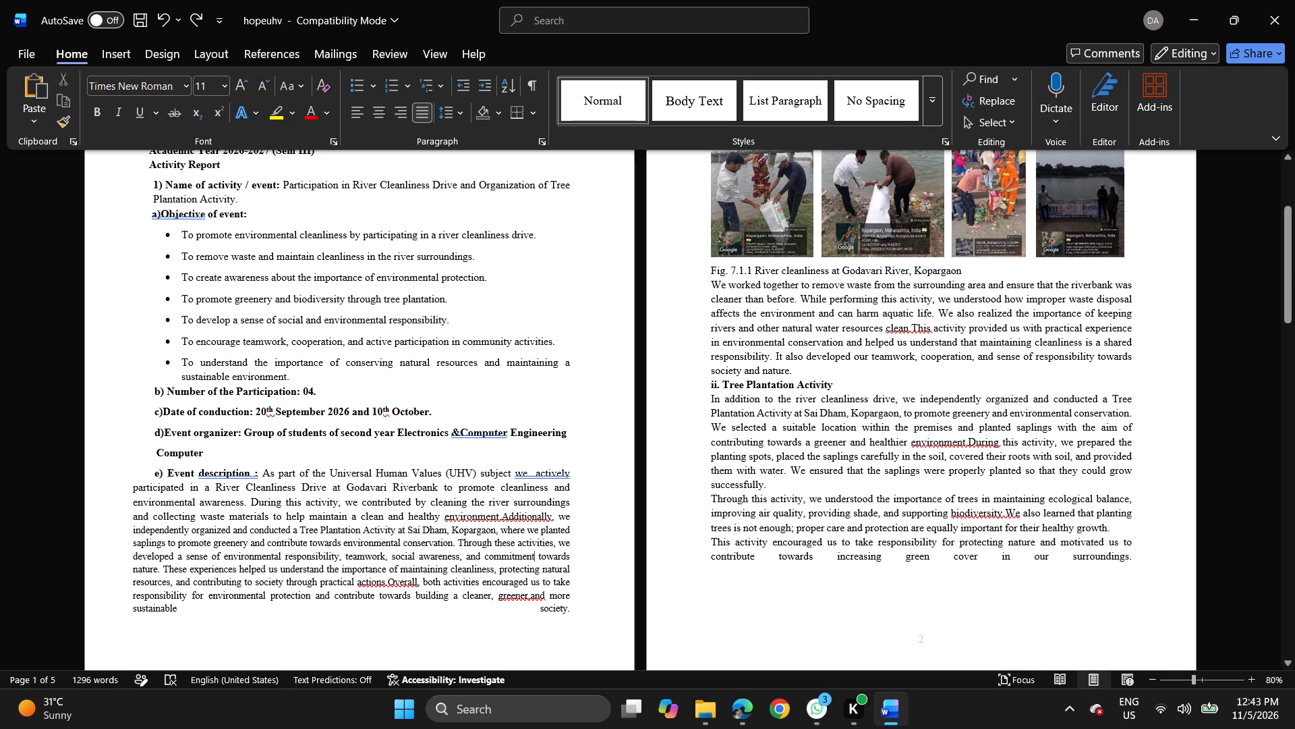
pyautogui.press('BackSpace')
pyautogui.press('BackSpace')
pyautogui.press('BackSpace')
pyautogui.press('BackSpace')
pyautogui.press('BackSpace')
pyautogui.press('BackSpace')
pyautogui.press('BackSpace')
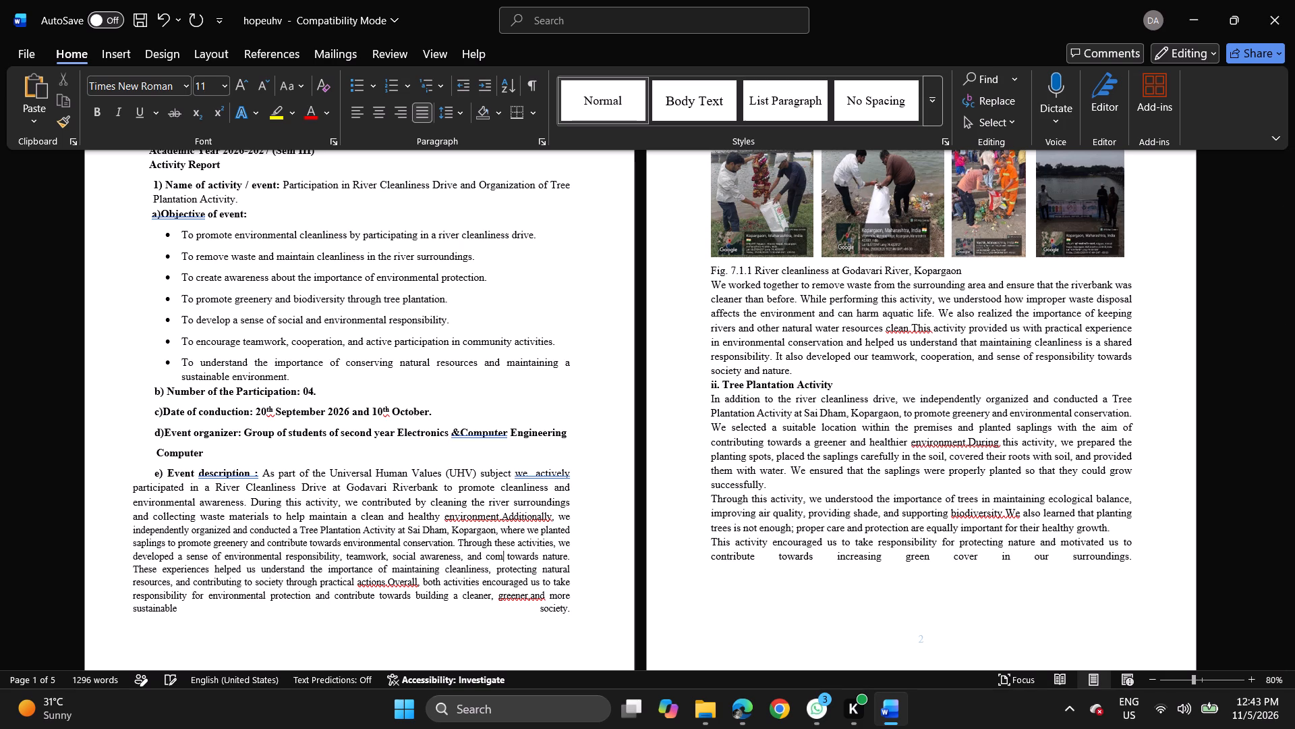
pyautogui.press('BackSpace')
pyautogui.press('BackSpace')
pyautogui.press('BackSpace')
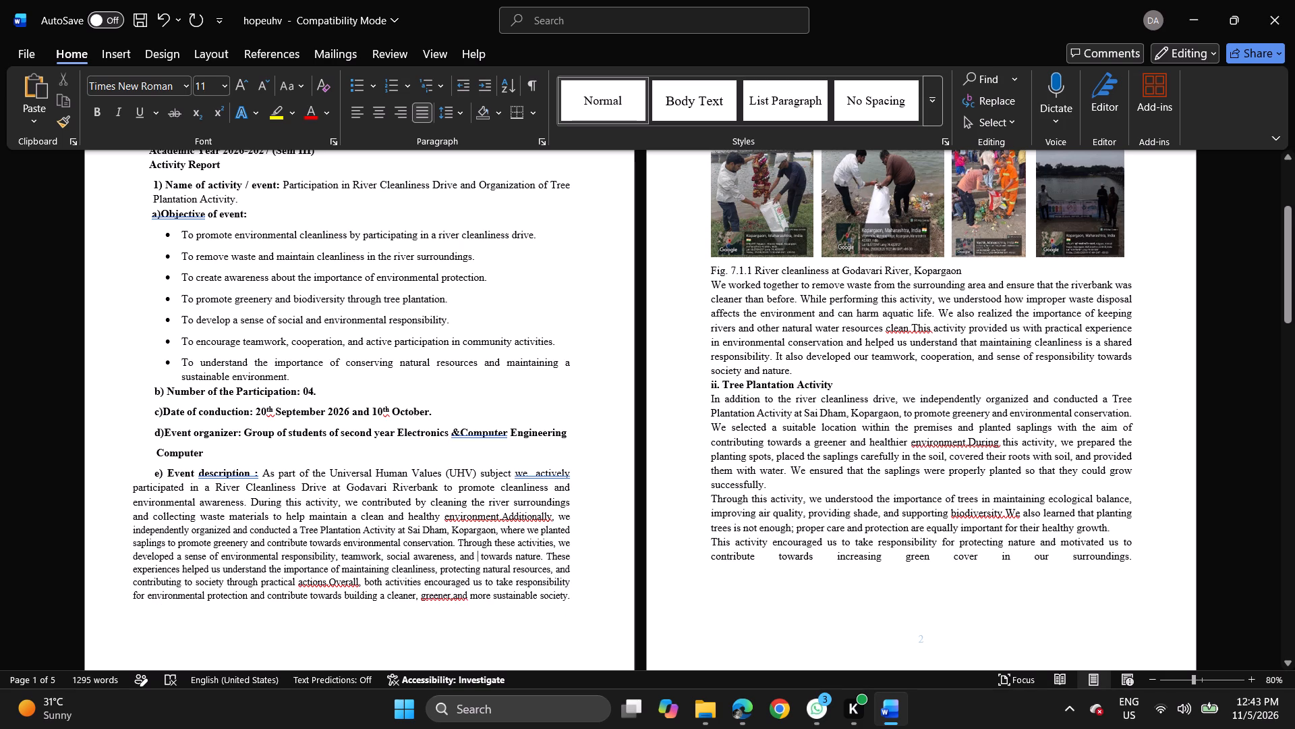
# Add three spaces before "participated" at the start of the second line of the Event description paragraph.
pyautogui.scroll(-1, 272, 441)
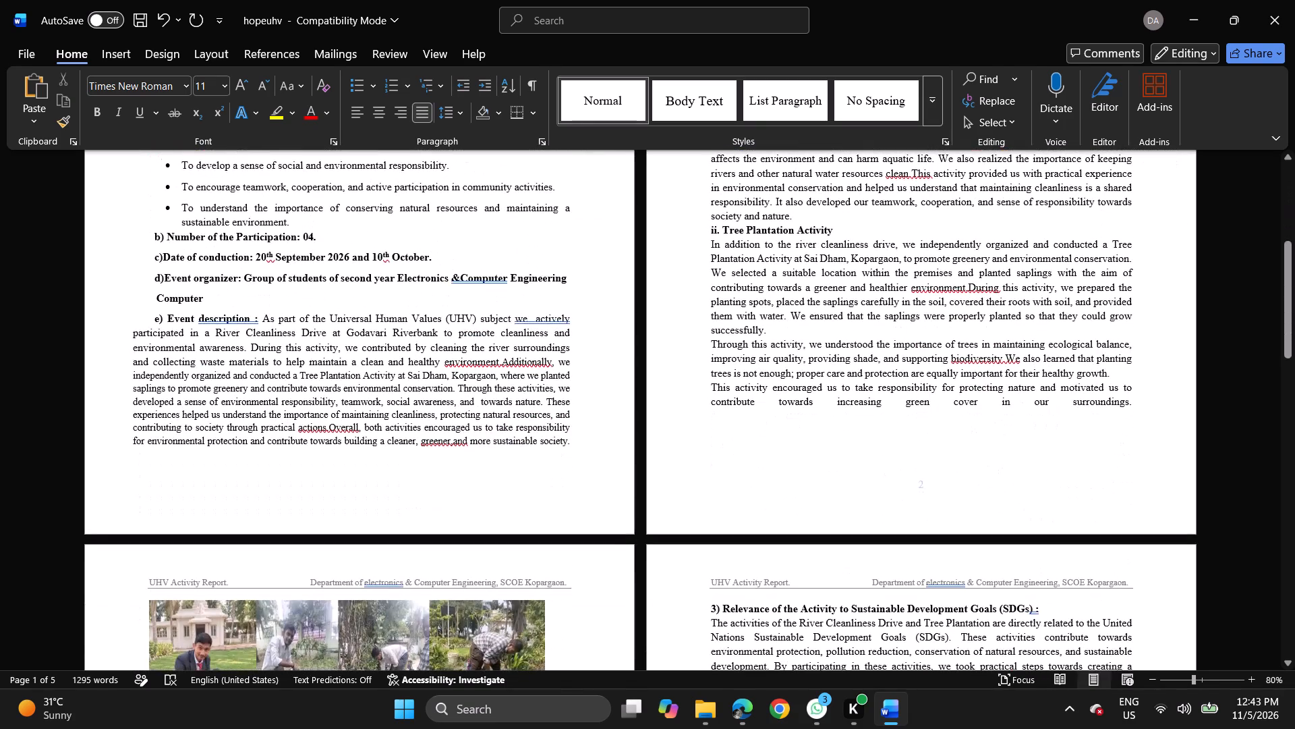
pyautogui.click(129, 335)
pyautogui.press('space')
pyautogui.press('space')
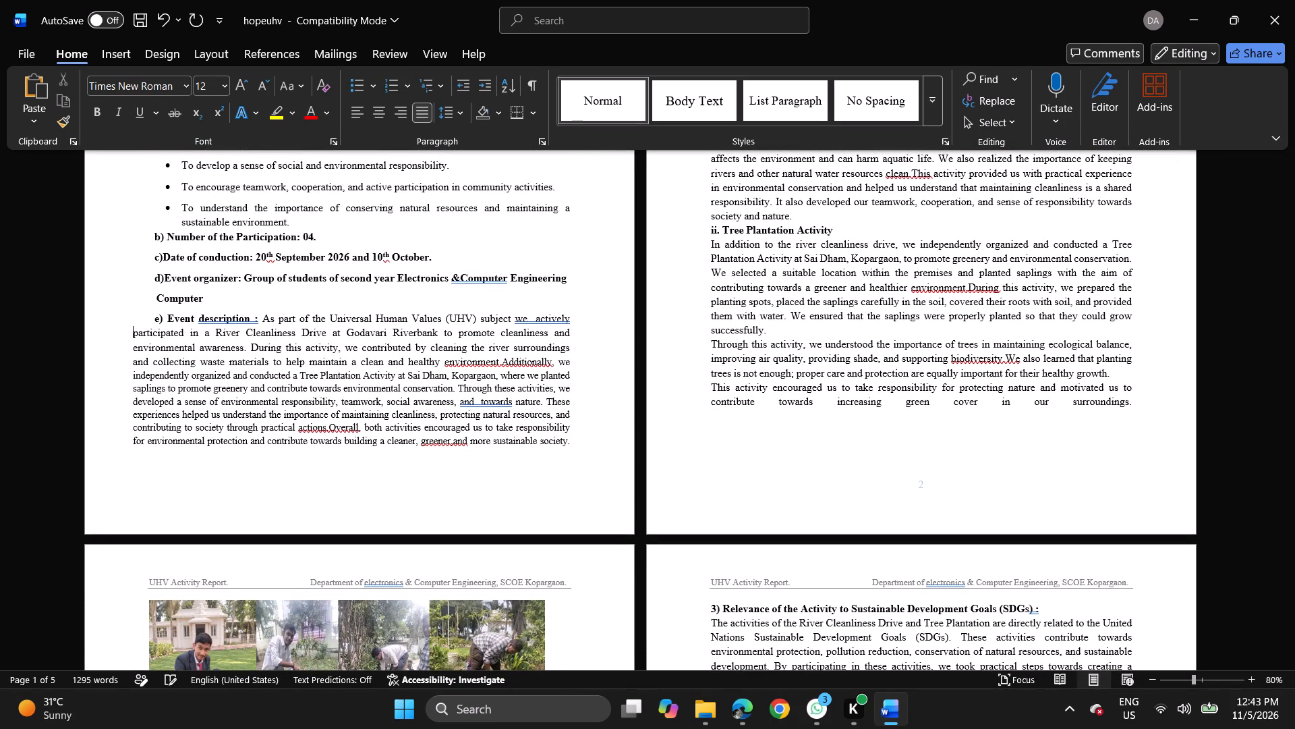
pyautogui.press('space')
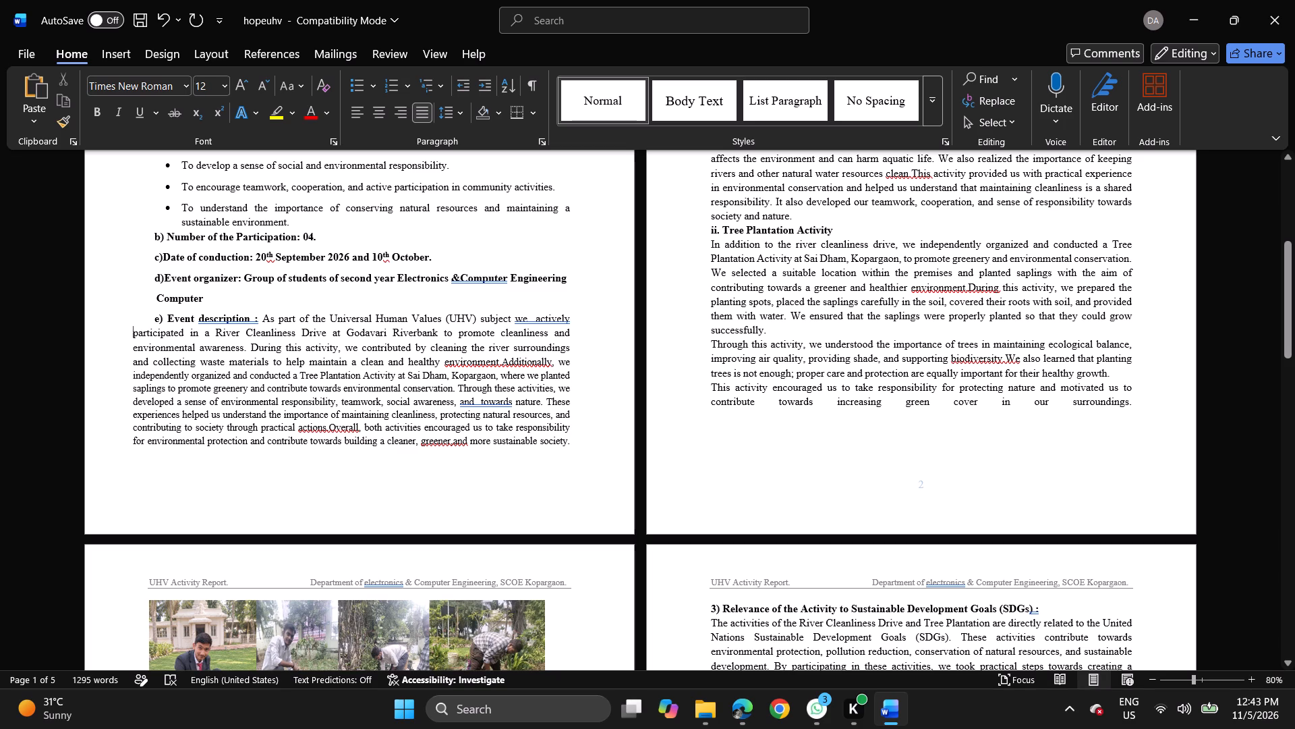
# Change the heading number of "7)Detailed description of event" to the letter f.
pyautogui.scroll(1, 272, 282)
pyautogui.scroll(1, 262, 409)
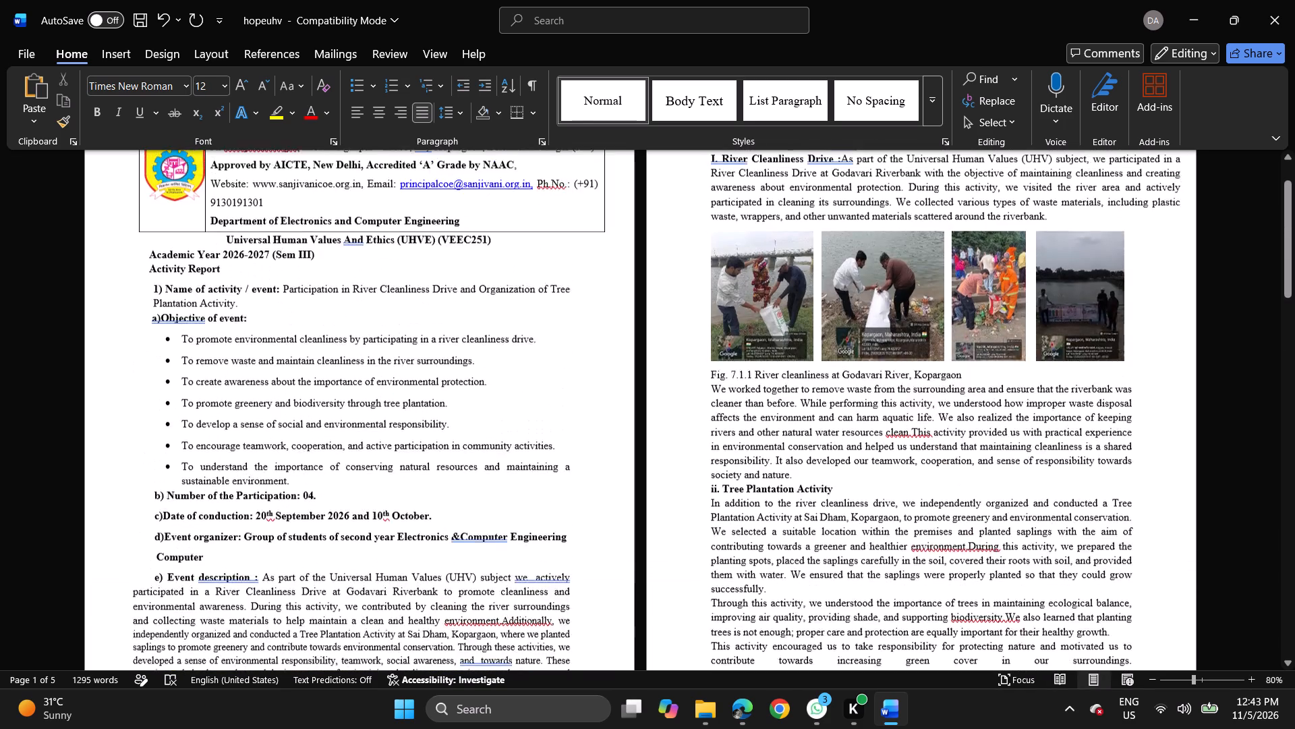
pyautogui.scroll(4, 262, 409)
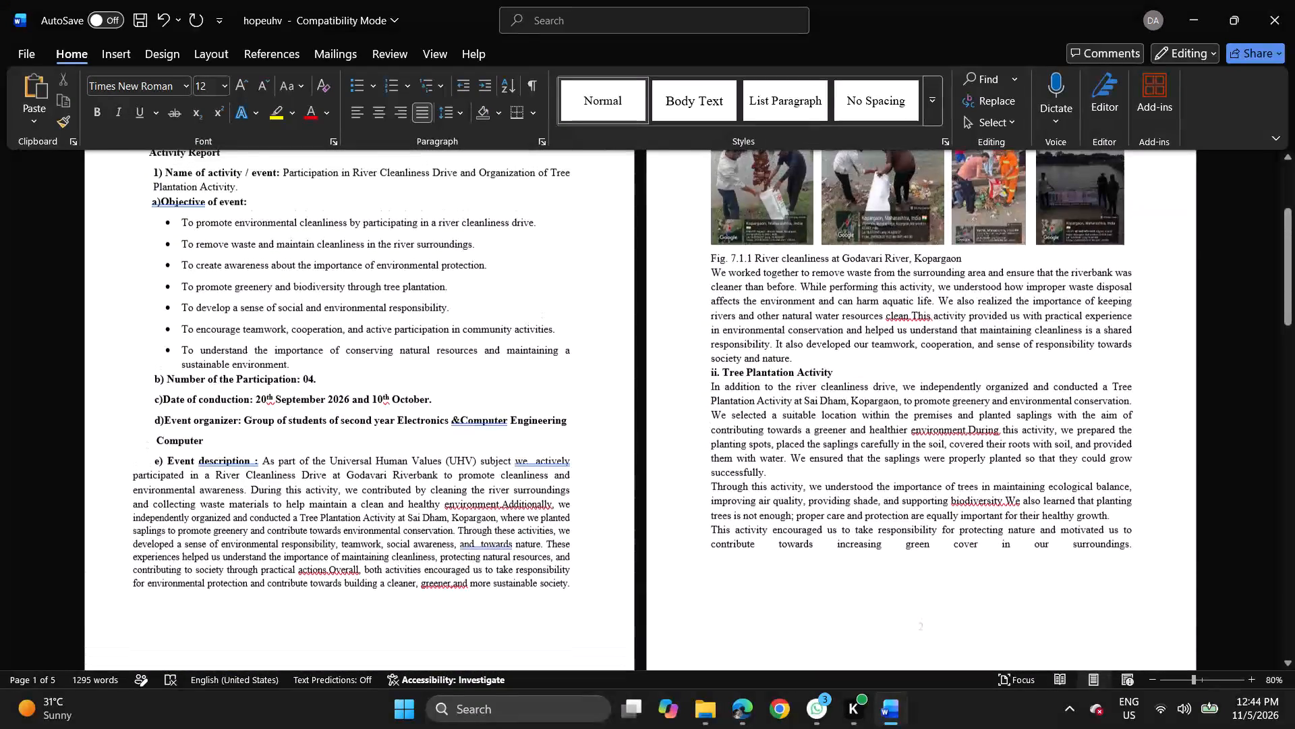
pyautogui.scroll(1, 262, 409)
pyautogui.scroll(-1, 560, 283)
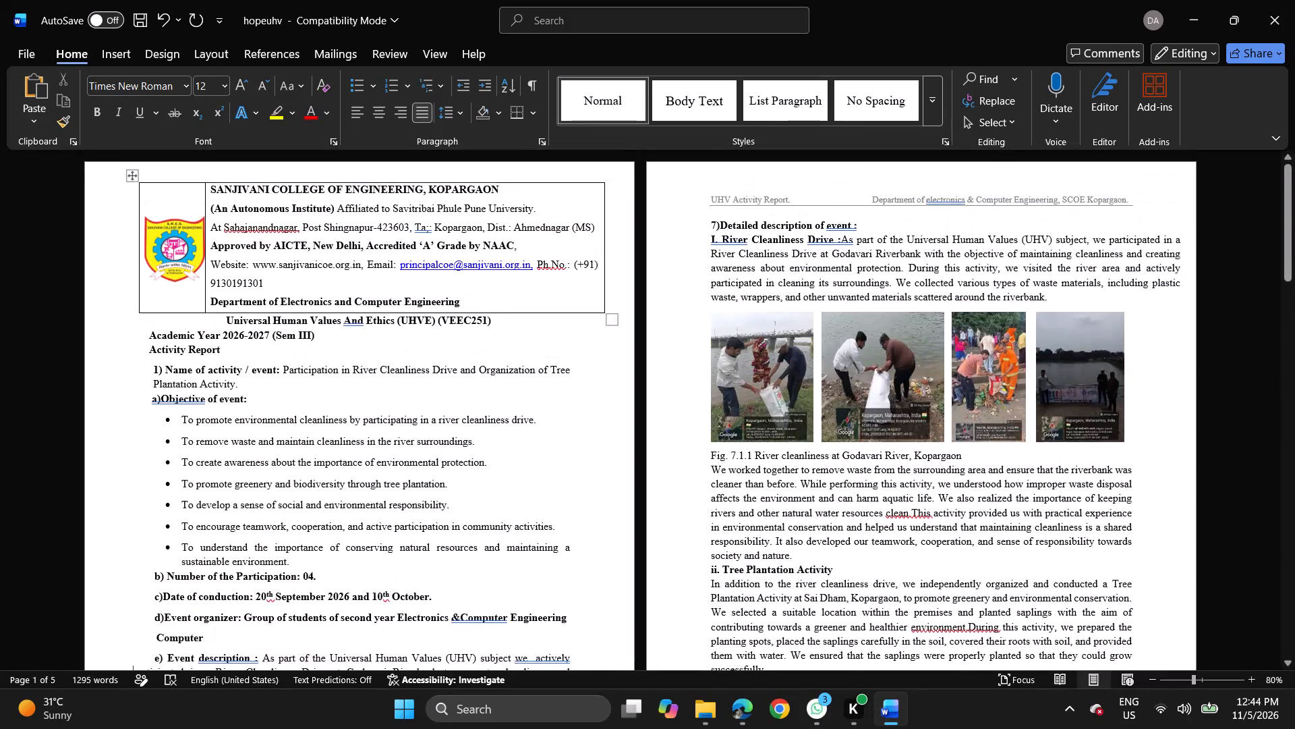
pyautogui.scroll(-1, 560, 283)
pyautogui.scroll(3, 560, 283)
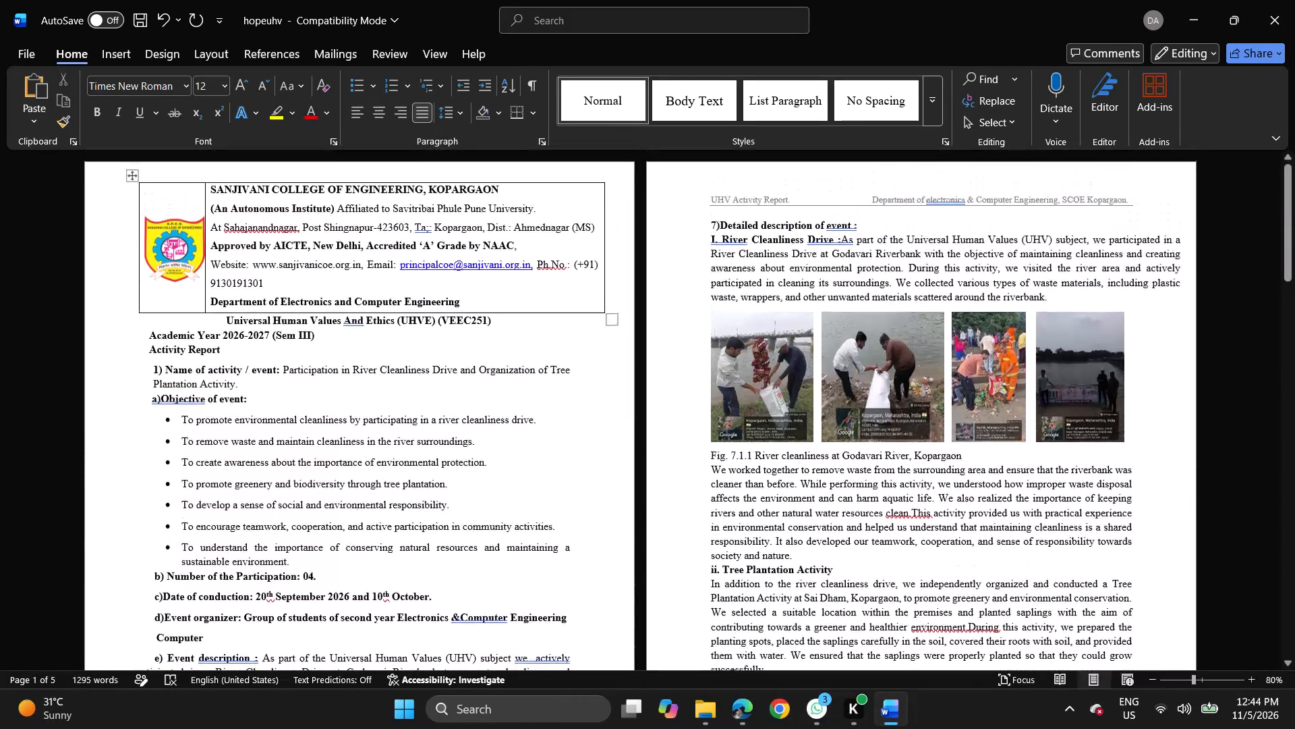
pyautogui.click(715, 226)
pyautogui.press('BackSpace')
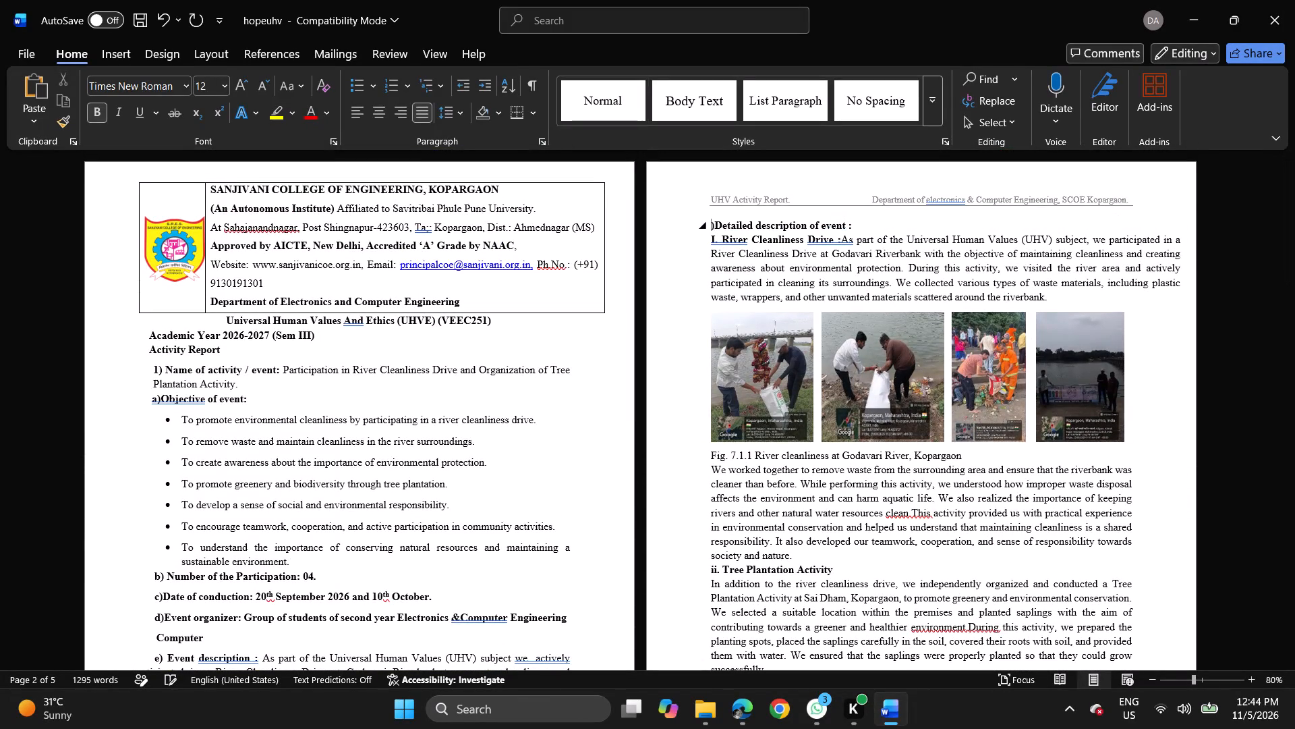
pyautogui.press('f')
# Insert a blank line above the "4)Details of Participating Students" heading.
pyautogui.scroll(-2, 715, 226)
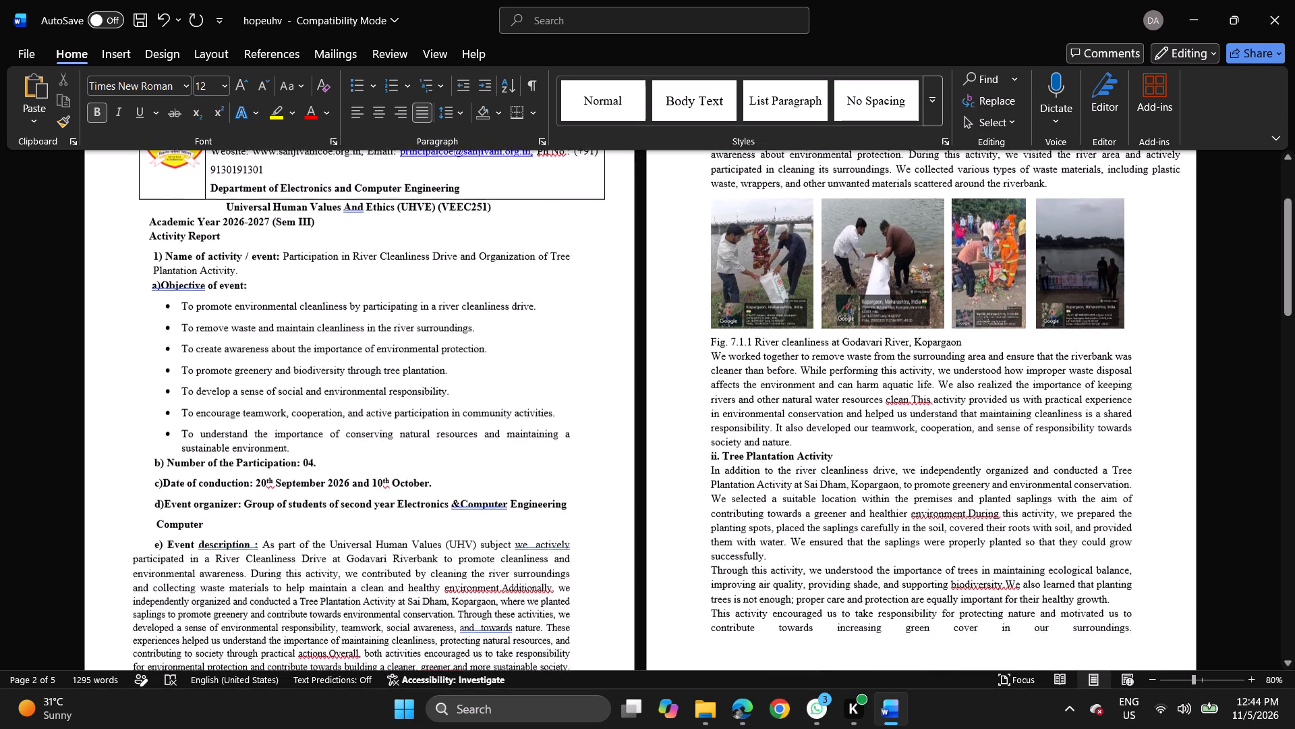
pyautogui.scroll(-5, 715, 226)
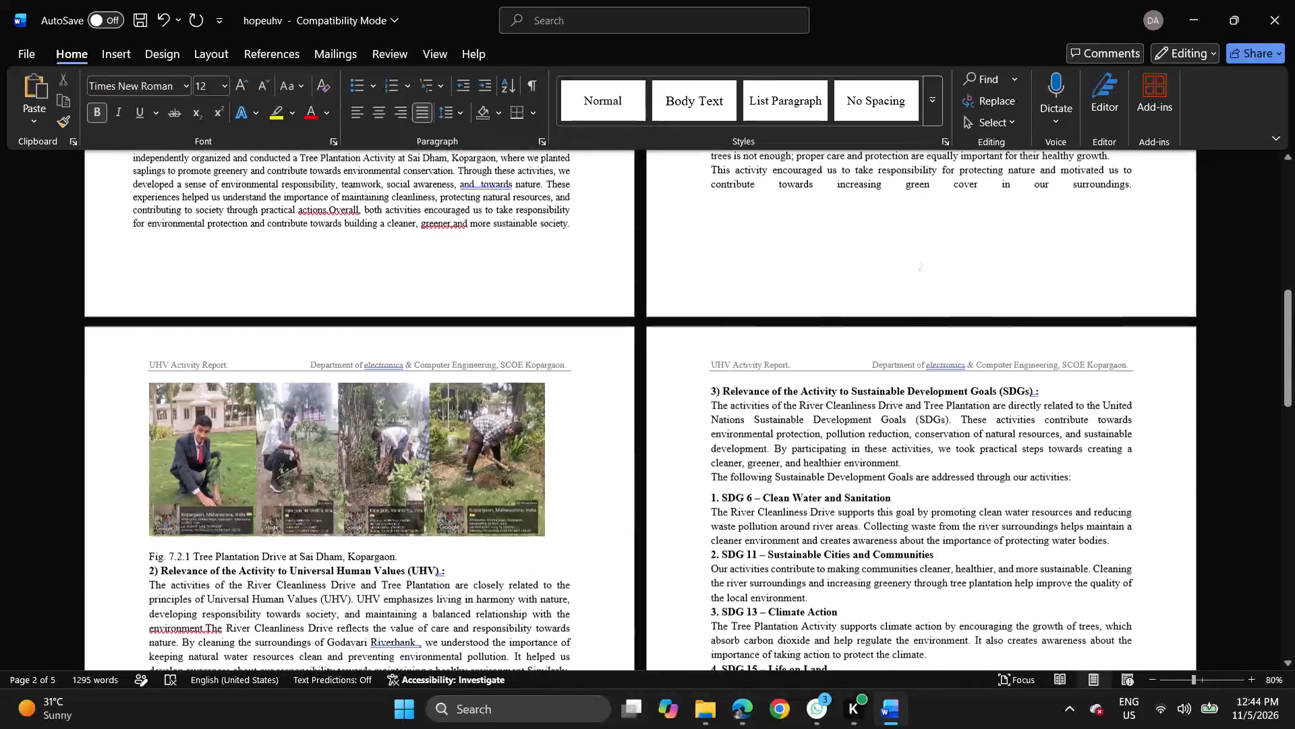
pyautogui.scroll(-6, 715, 226)
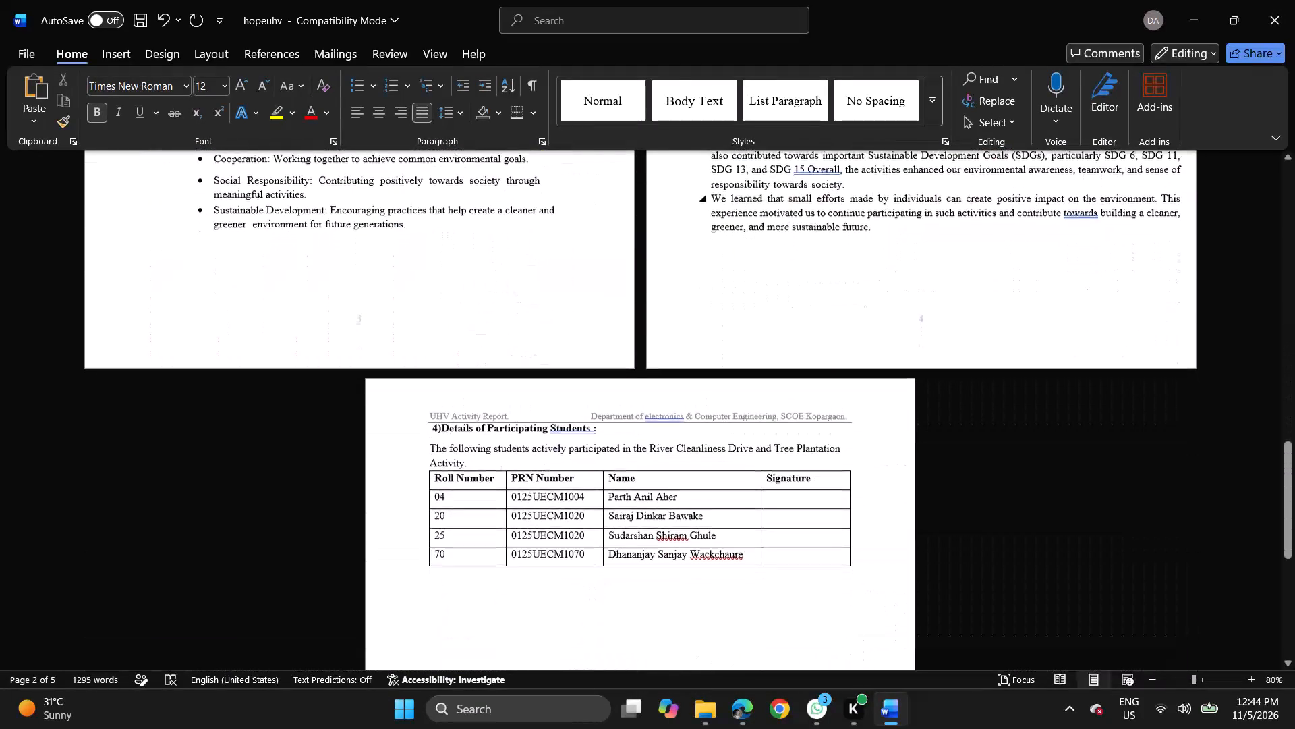
pyautogui.click(425, 426)
pyautogui.press('Return')
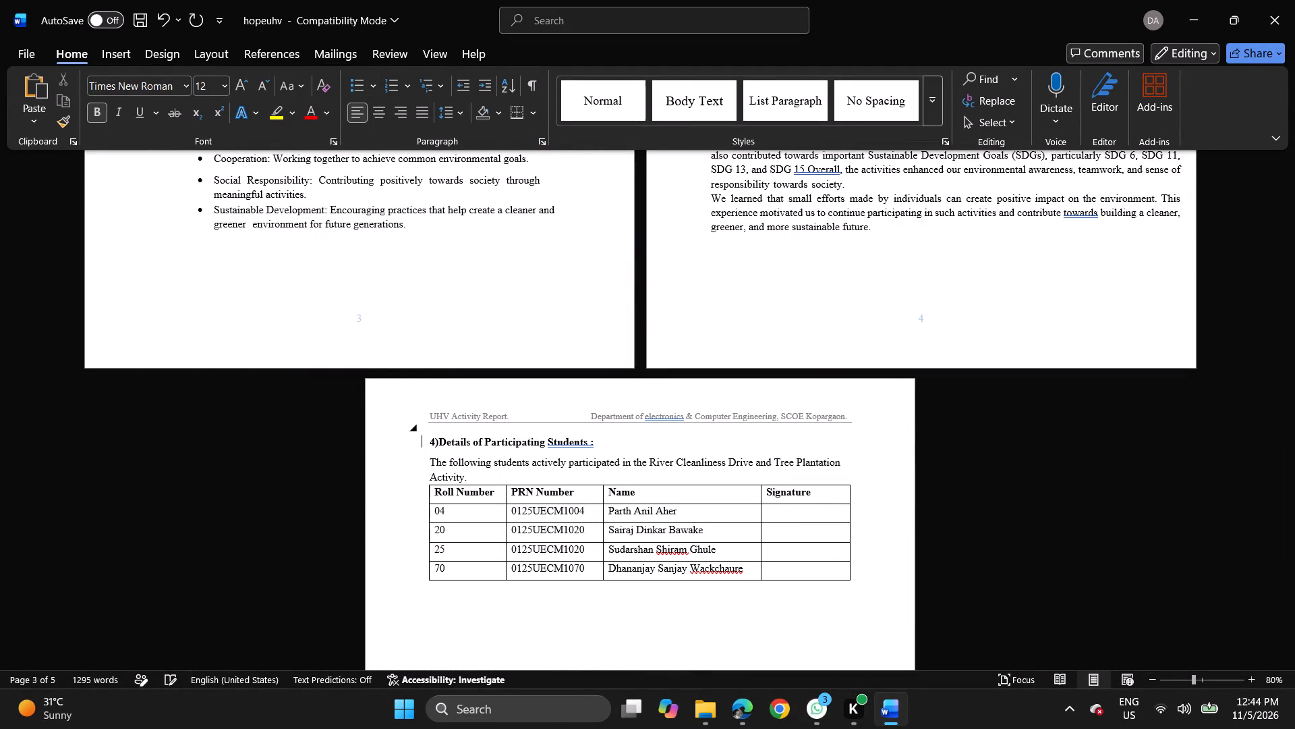
# Accept the grammar suggestion "f) Detailed" for the Detailed description of event heading.
pyautogui.scroll(5, 425, 426)
pyautogui.scroll(1, 370, 409)
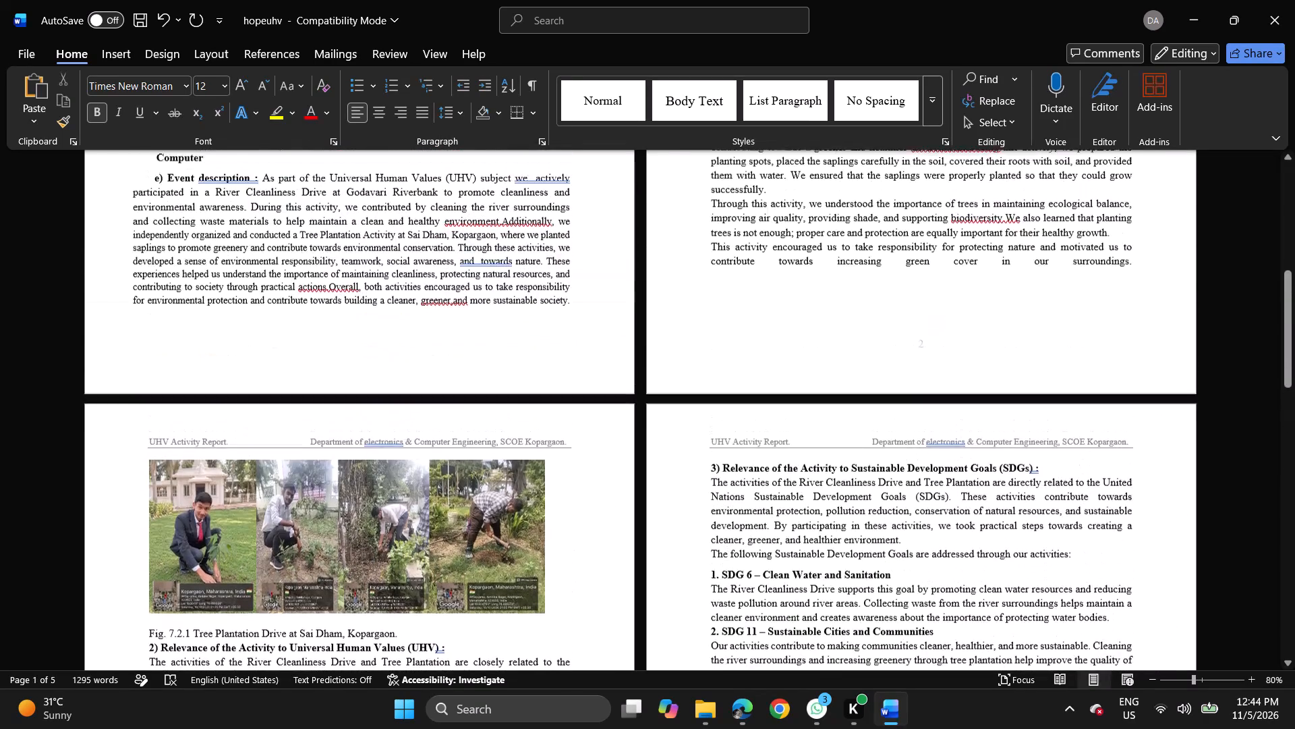
pyautogui.scroll(6, 370, 409)
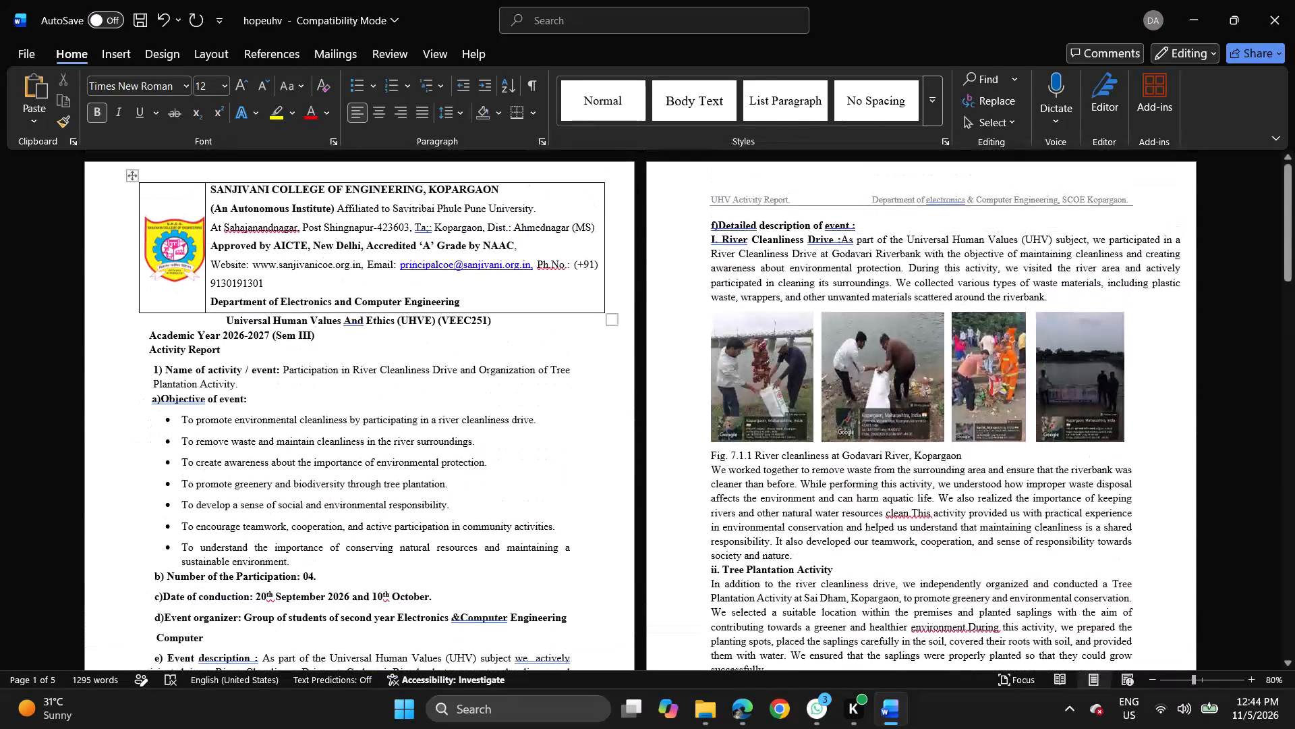
pyautogui.click(737, 221)
pyautogui.click(733, 286)
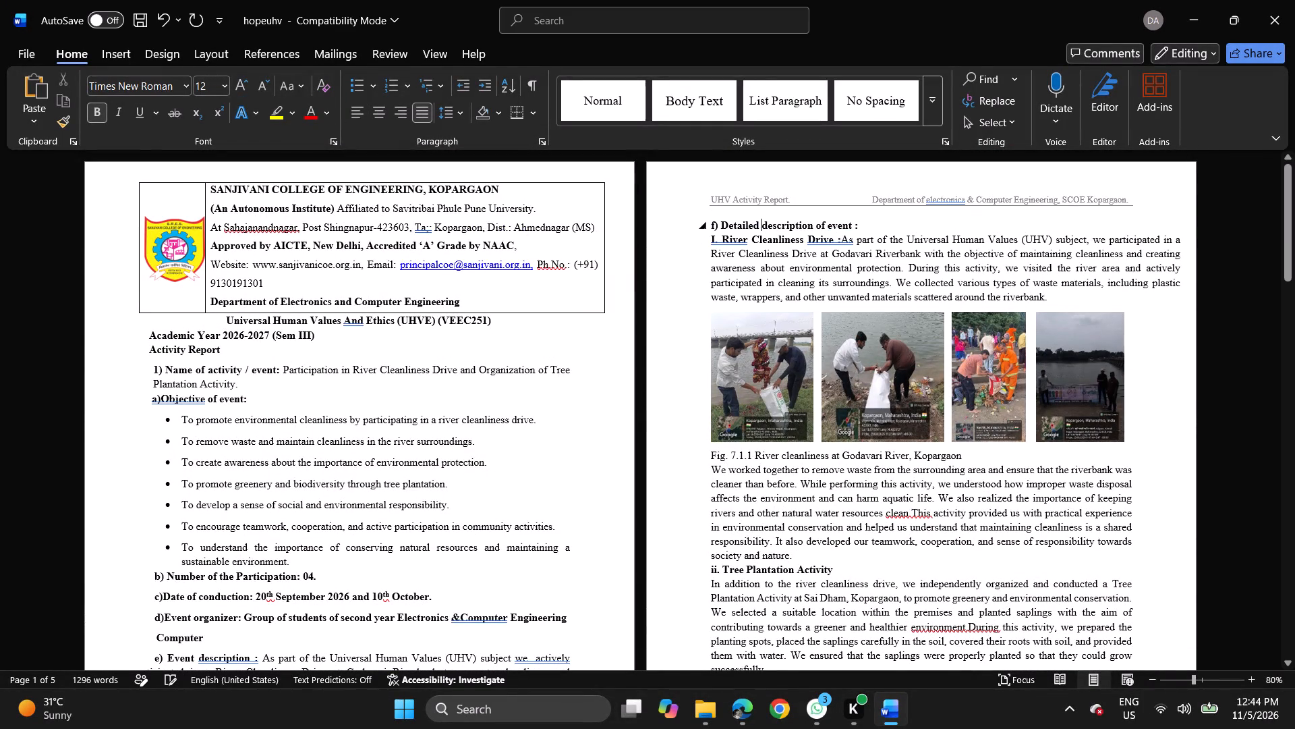
# Accept the grammar suggestion "River" for the River Cleanliness Drive subheading.
pyautogui.click(734, 242)
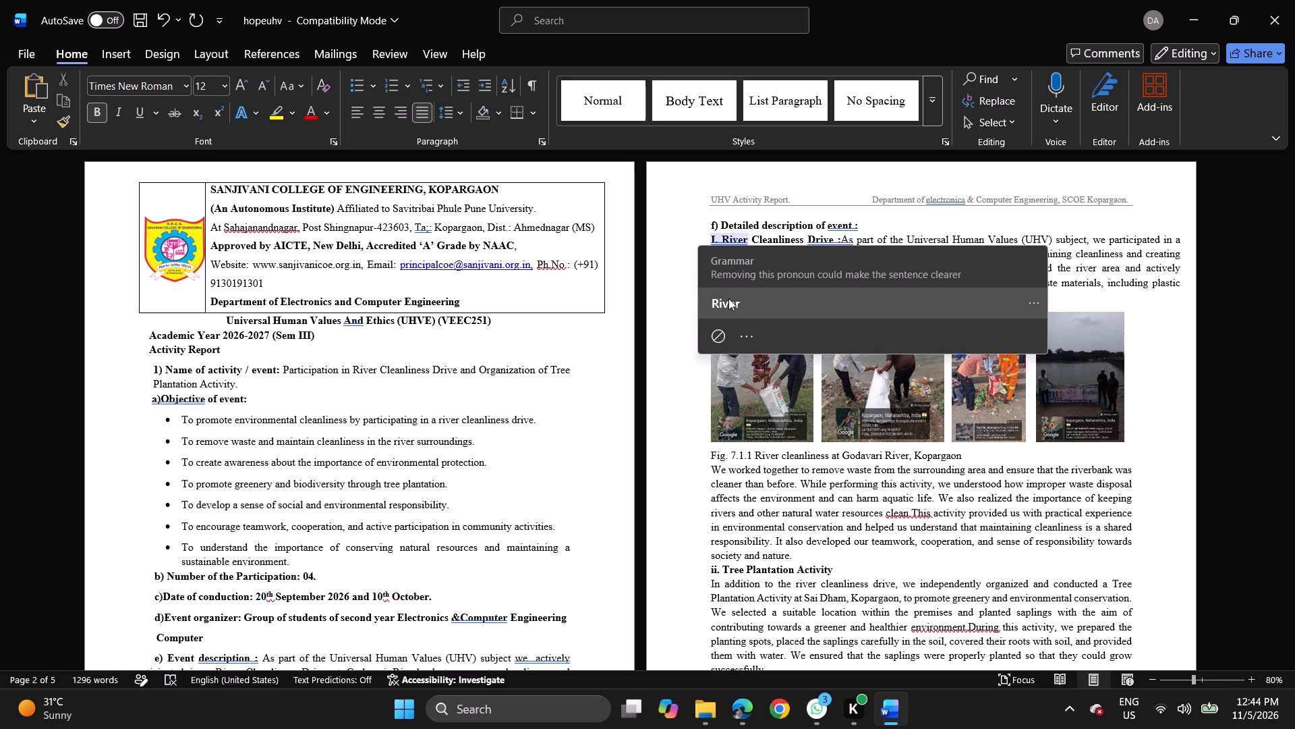
pyautogui.click(728, 298)
# Number the River Cleanliness Drive subheading with "i." followed by a space.
pyautogui.scroll(-1, 780, 294)
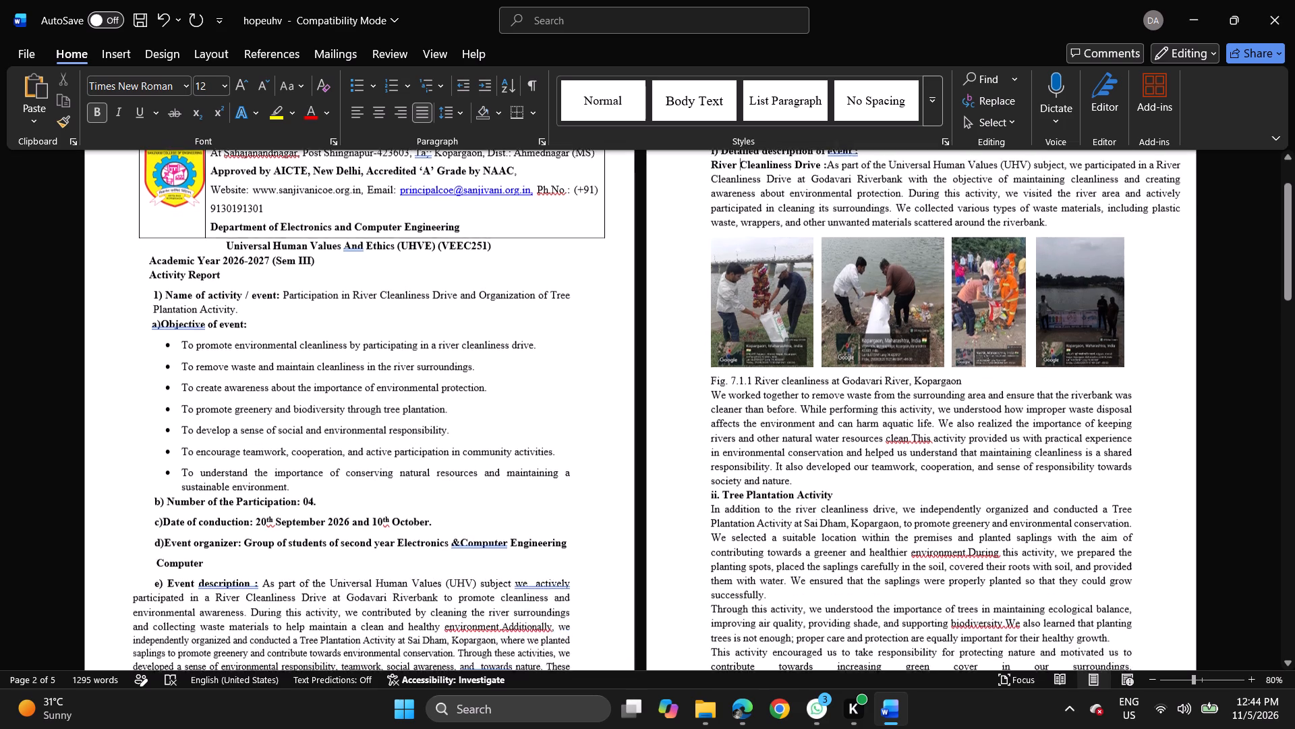
pyautogui.scroll(-1, 780, 294)
pyautogui.scroll(2, 755, 318)
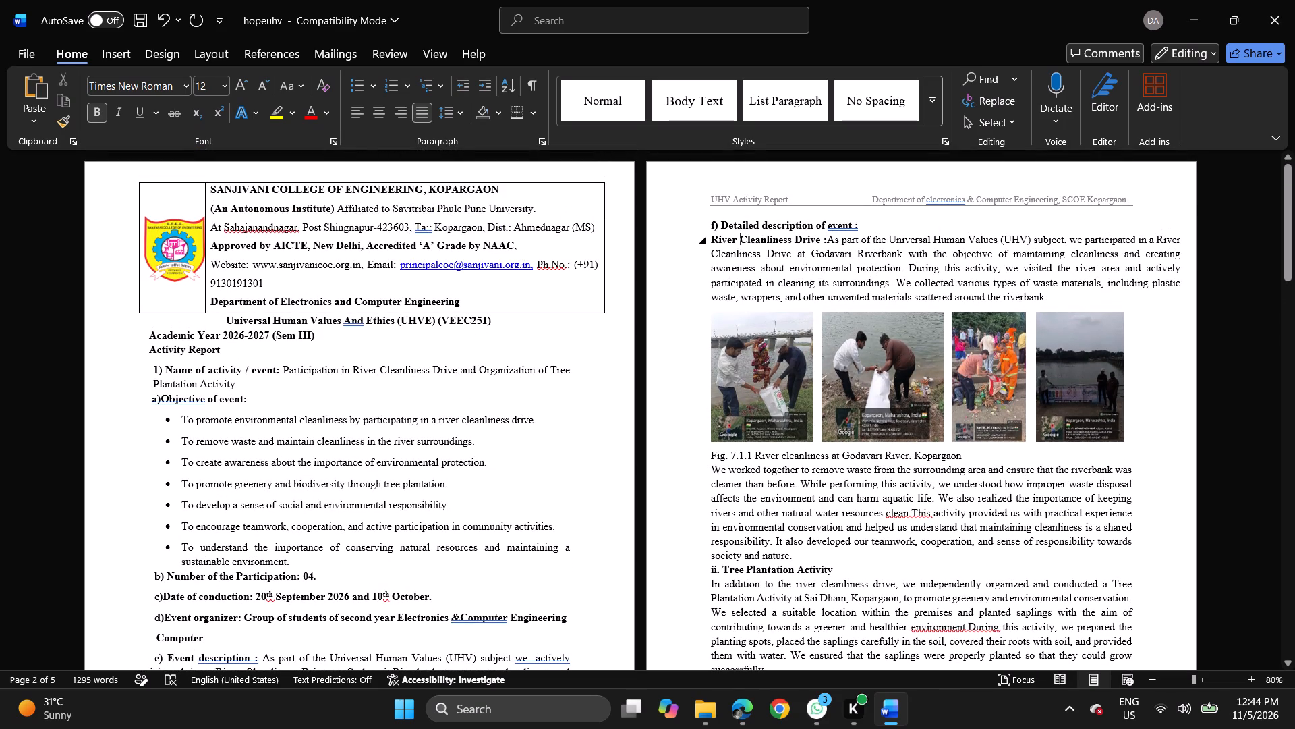
pyautogui.click(712, 240)
pyautogui.write('i.')
pyautogui.press('space')
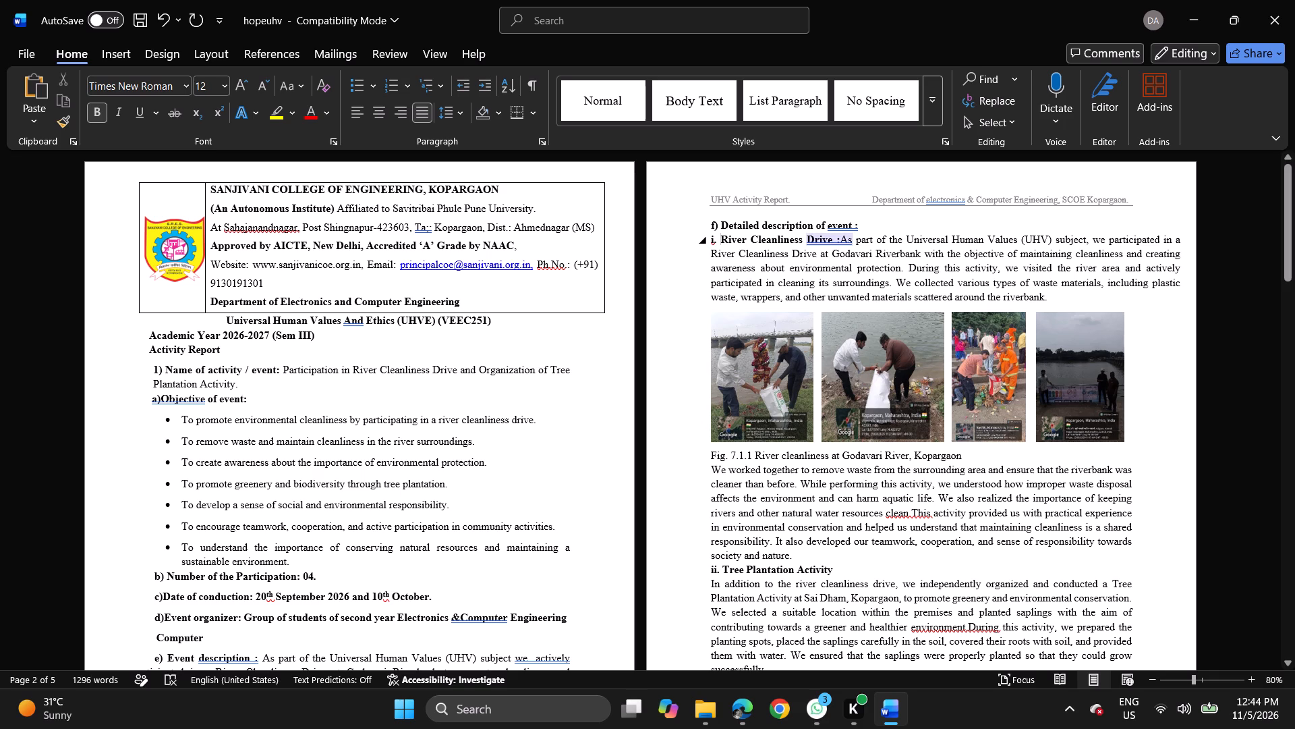
# Accept the grammar suggestion "Drive: As" in the River Cleanliness Drive subheading and dismiss the writing-suggestions tip.
pyautogui.rightClick(820, 243)
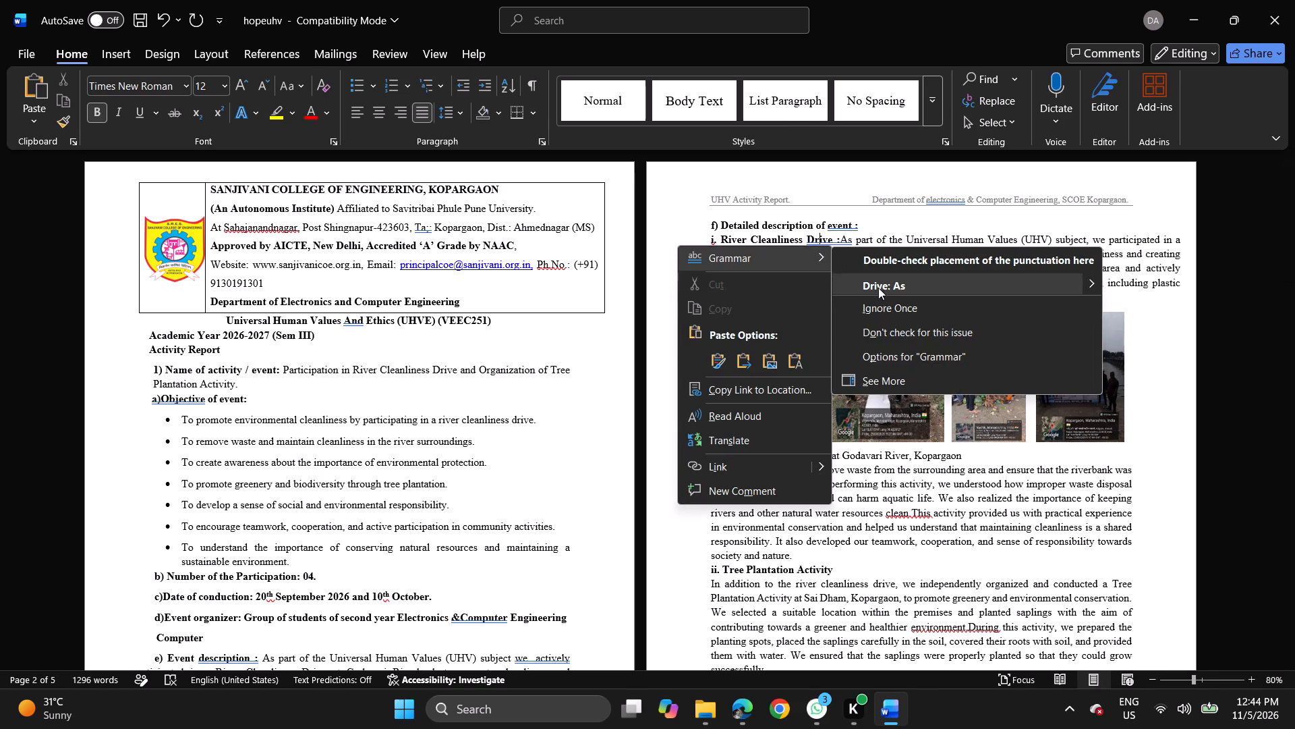
pyautogui.click(878, 287)
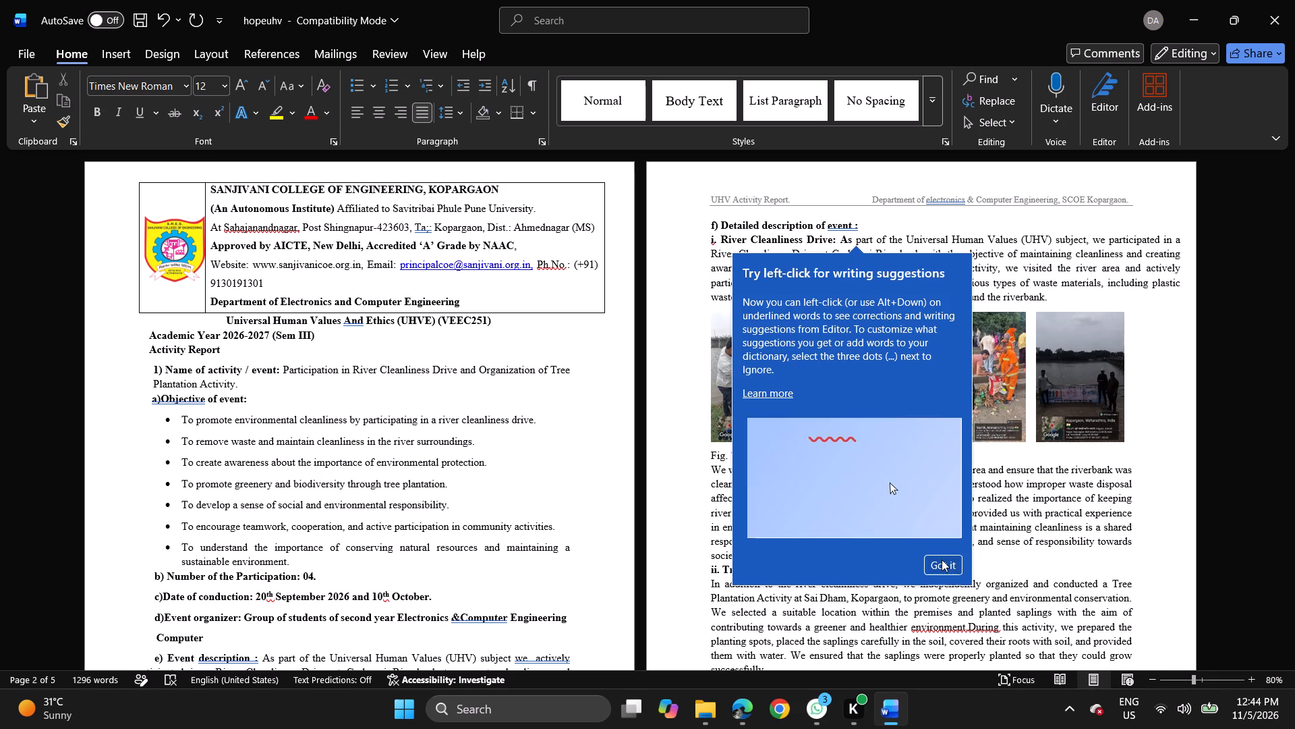
pyautogui.click(942, 560)
# Accept the grammar suggestion "event:" in the "f) Detailed description of event" heading.
pyautogui.click(844, 227)
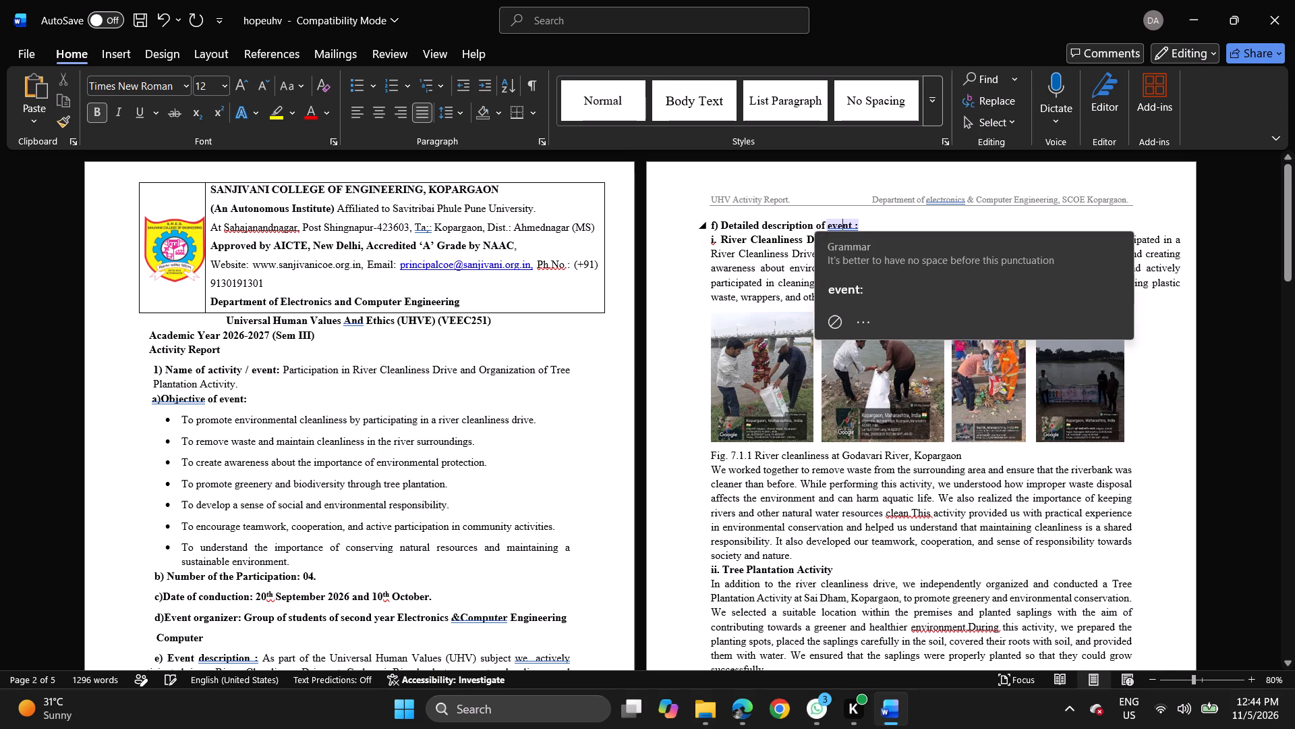
pyautogui.click(840, 279)
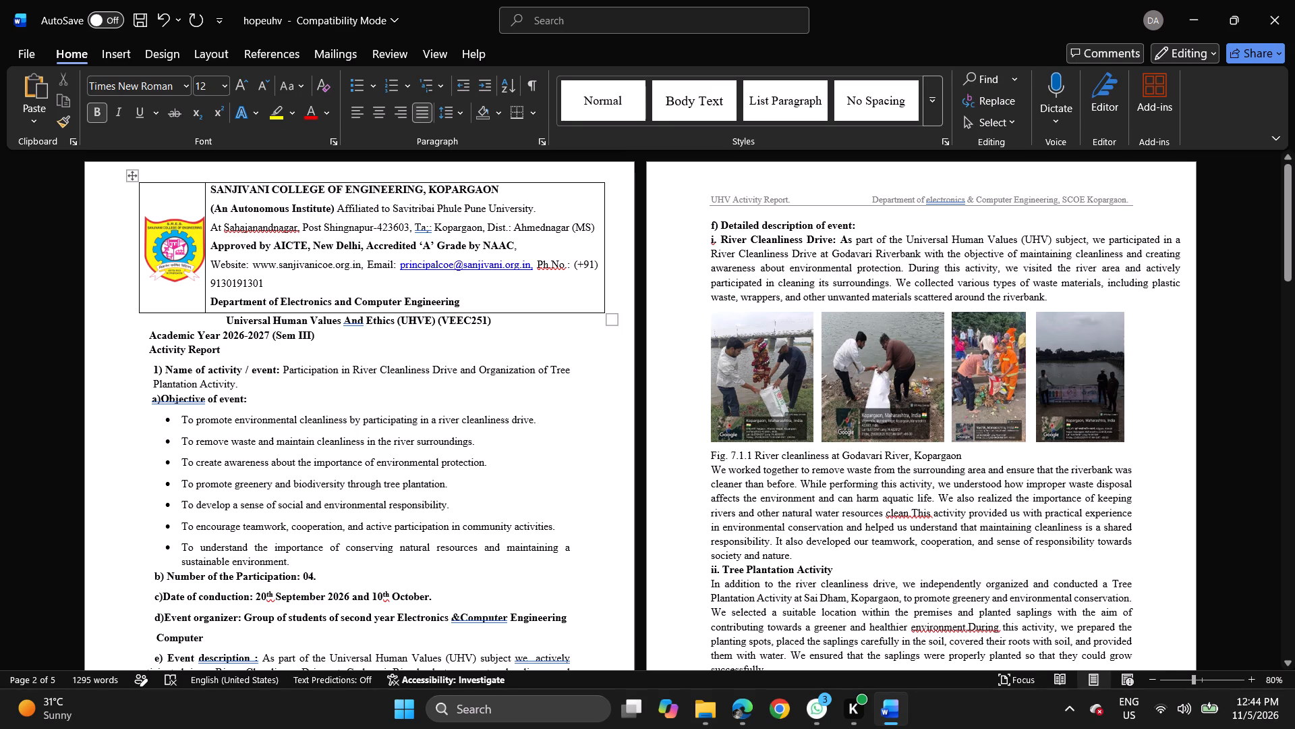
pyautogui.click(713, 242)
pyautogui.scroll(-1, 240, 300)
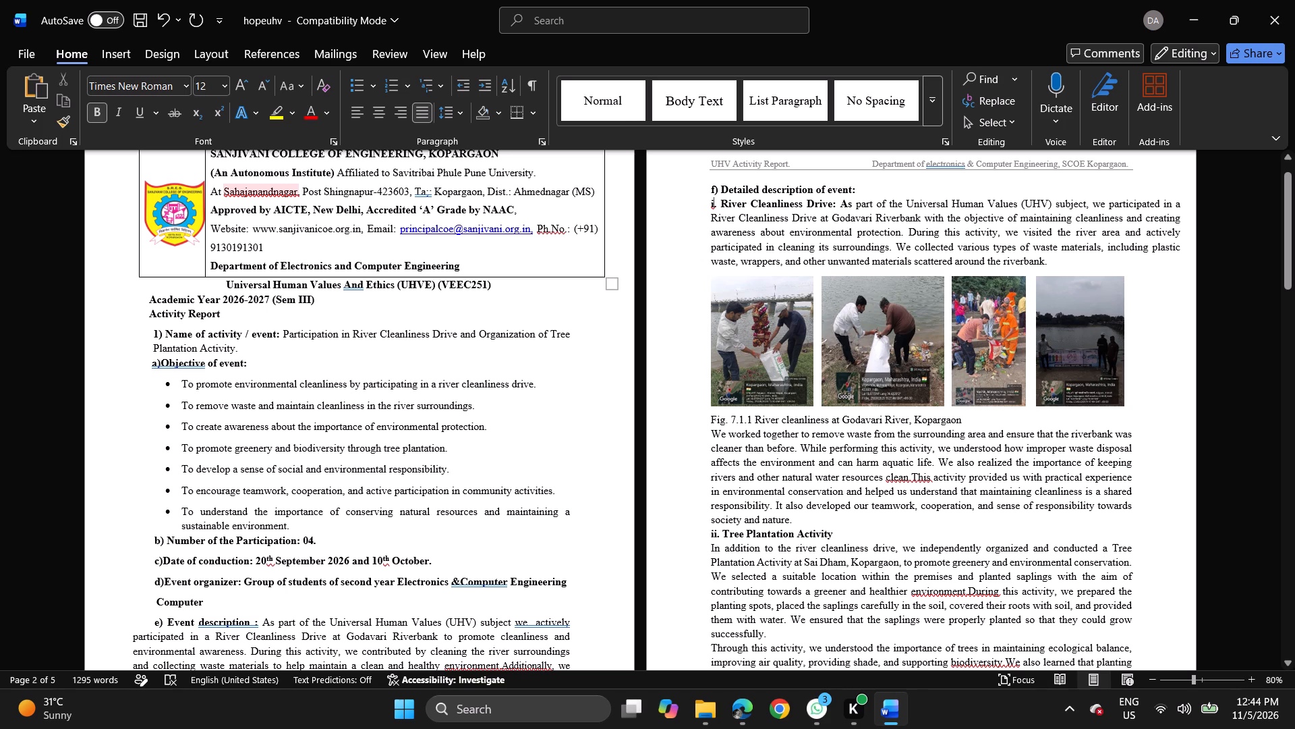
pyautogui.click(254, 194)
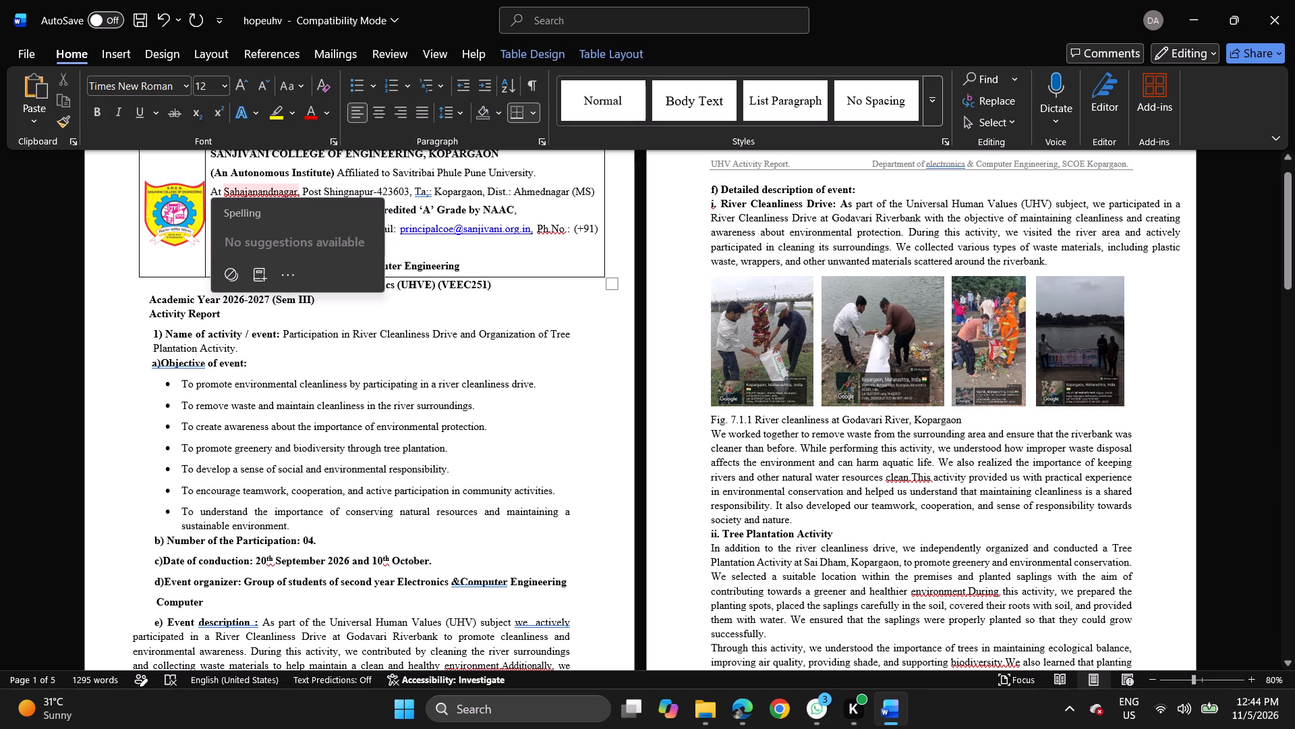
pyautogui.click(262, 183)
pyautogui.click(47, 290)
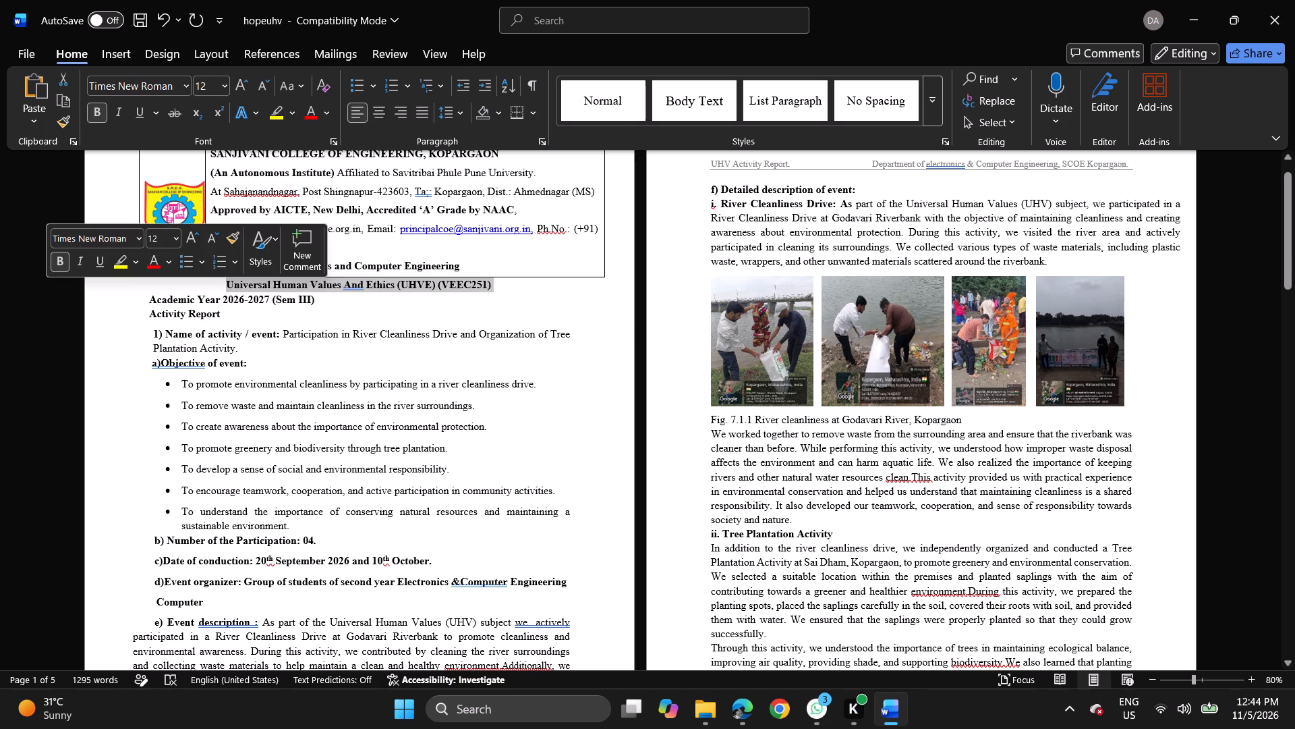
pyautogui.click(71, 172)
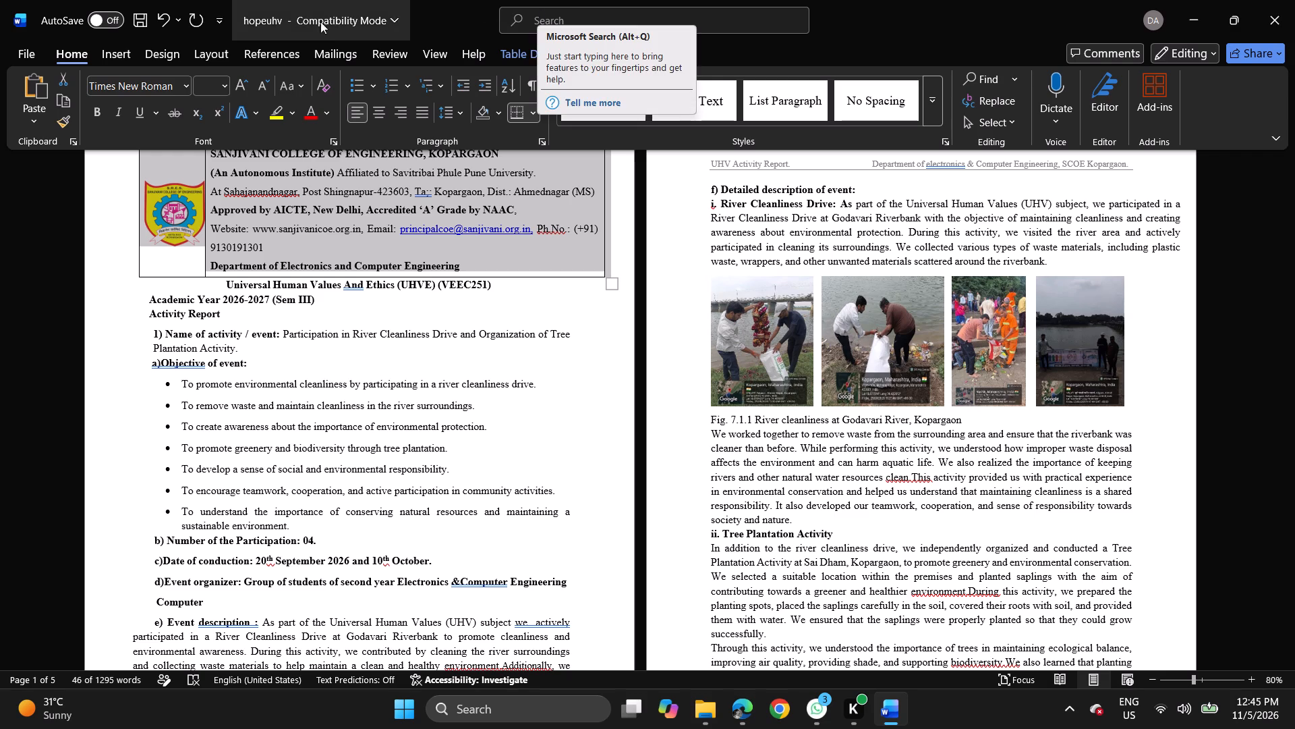
# Save the edited report document under its existing name.
pyautogui.click(25, 49)
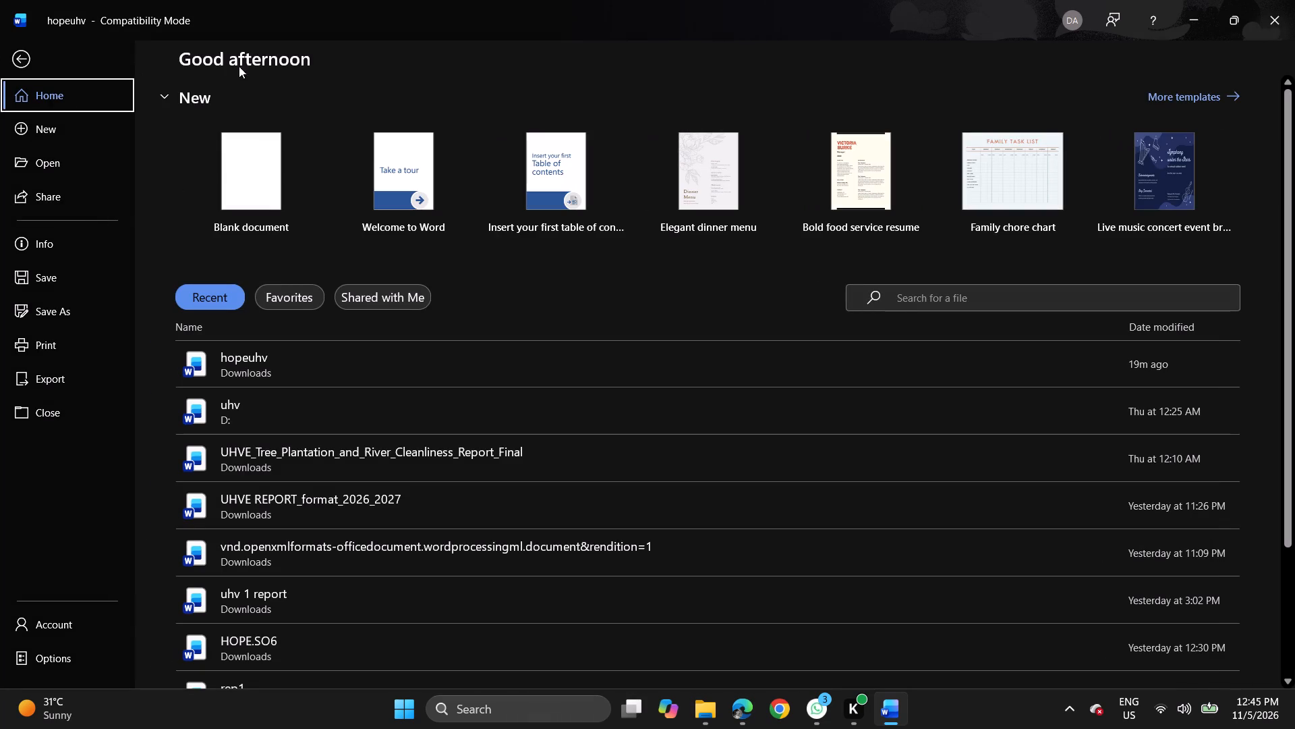
pyautogui.click(0, 58)
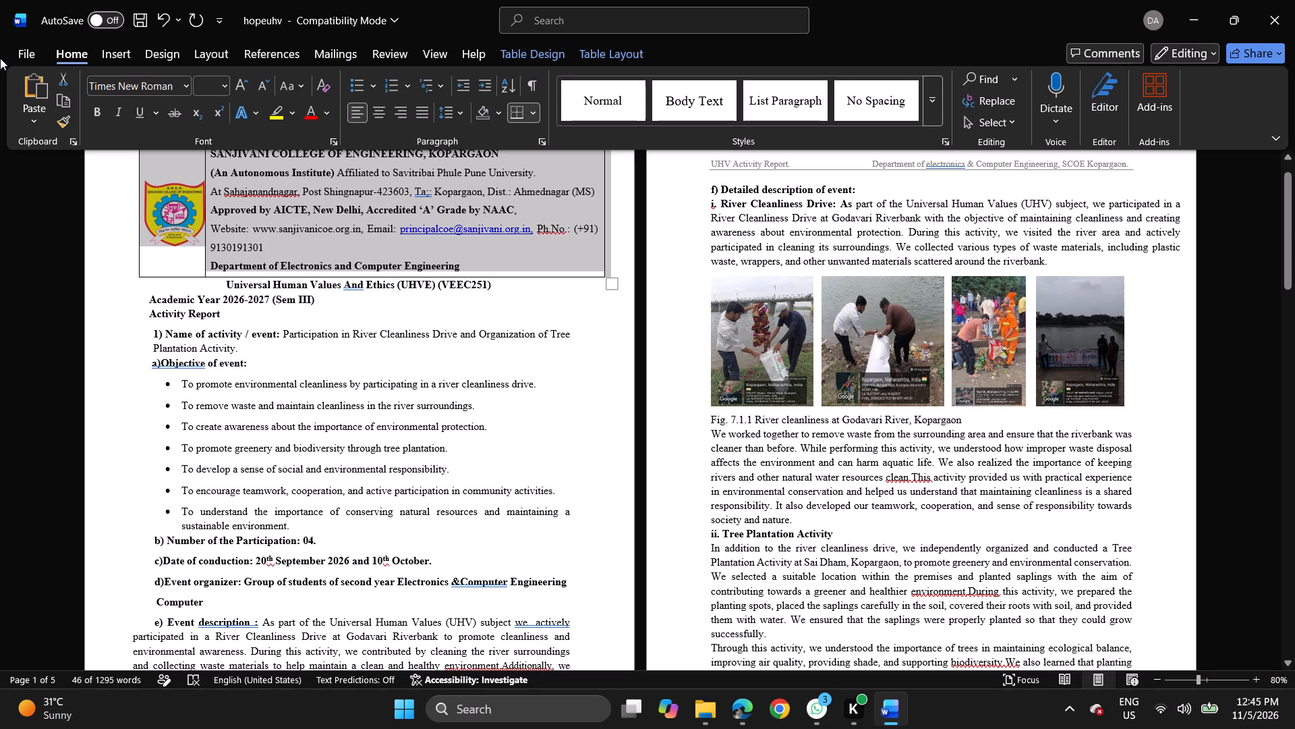
pyautogui.hotkey('ctrl', 's')
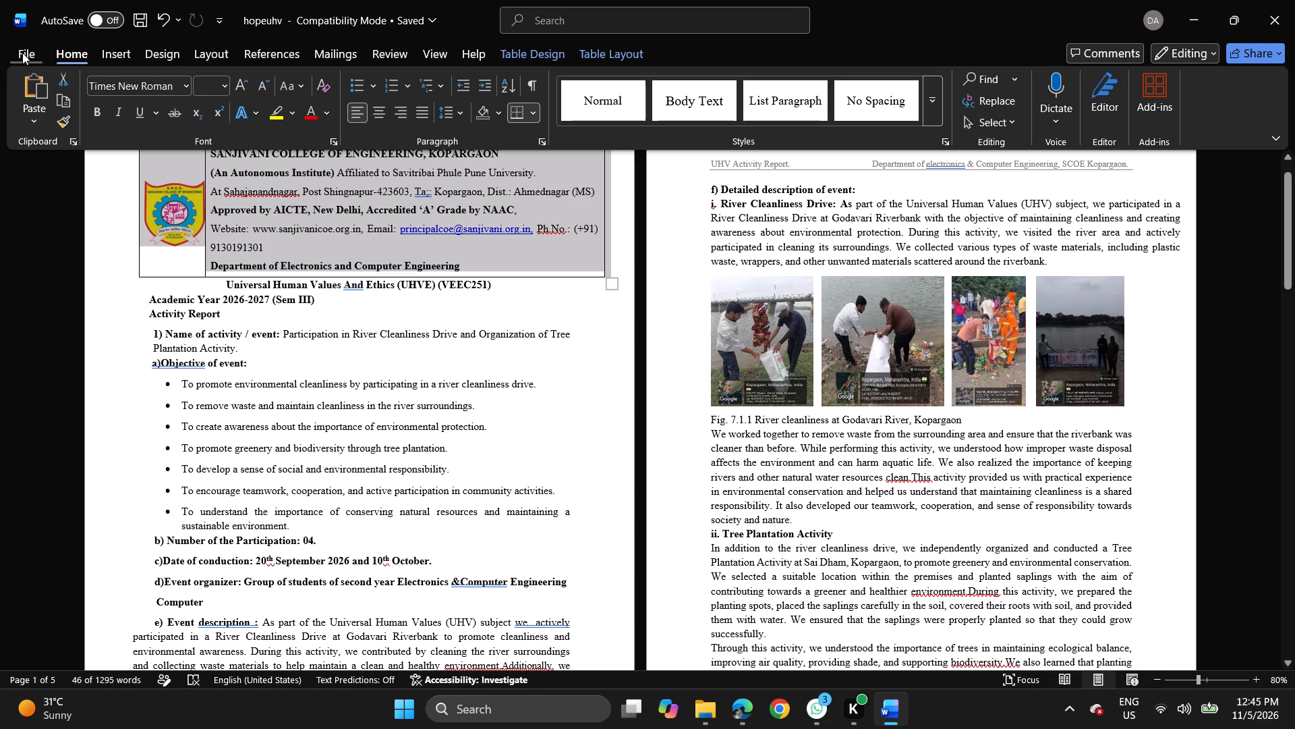
# Export the report as a PDF named hopeuhv2 to the Desktop folder.
pyautogui.click(22, 53)
pyautogui.click(55, 376)
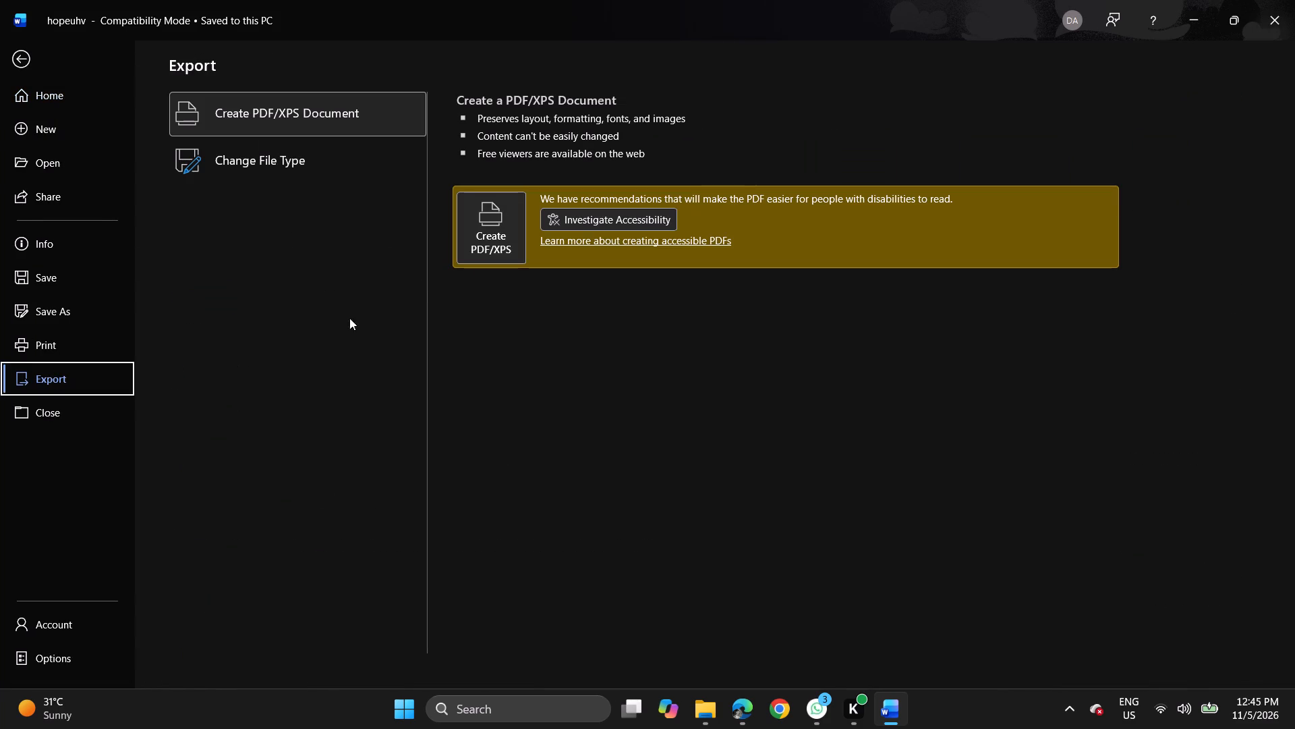
pyautogui.click(504, 244)
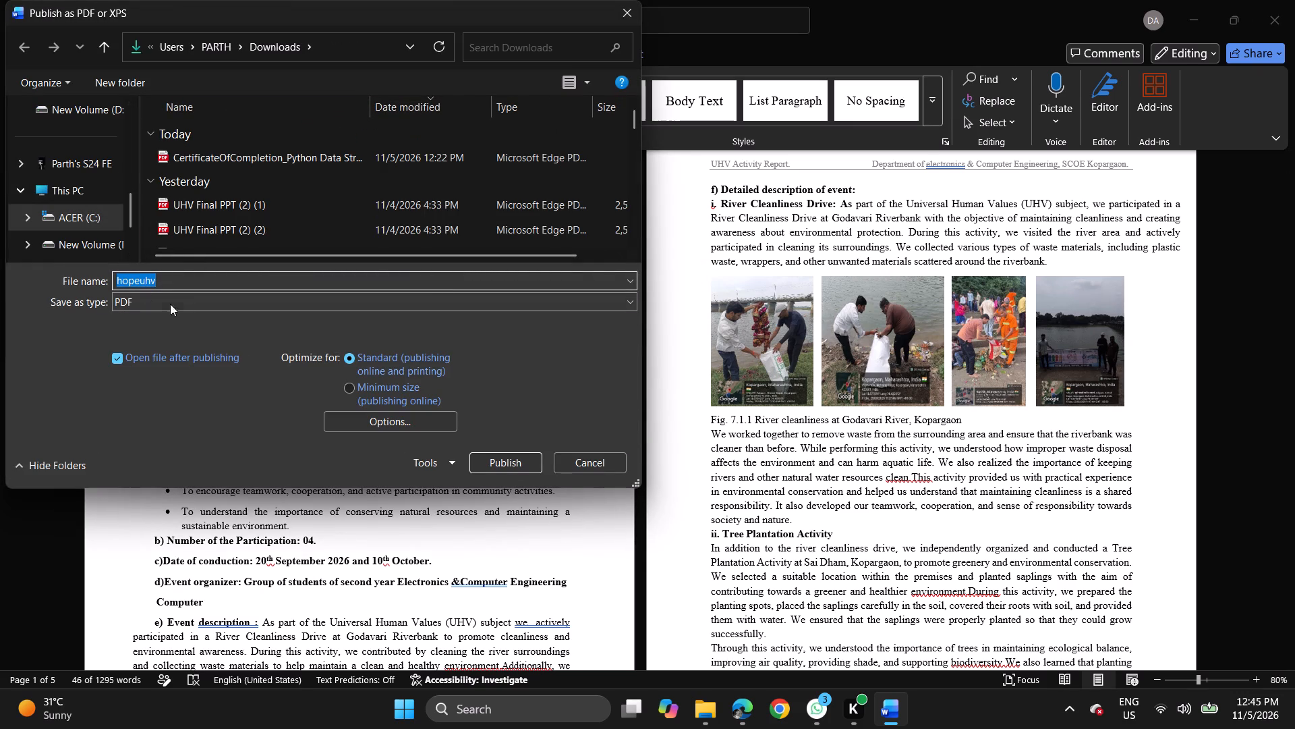
pyautogui.click(177, 282)
pyautogui.press('2')
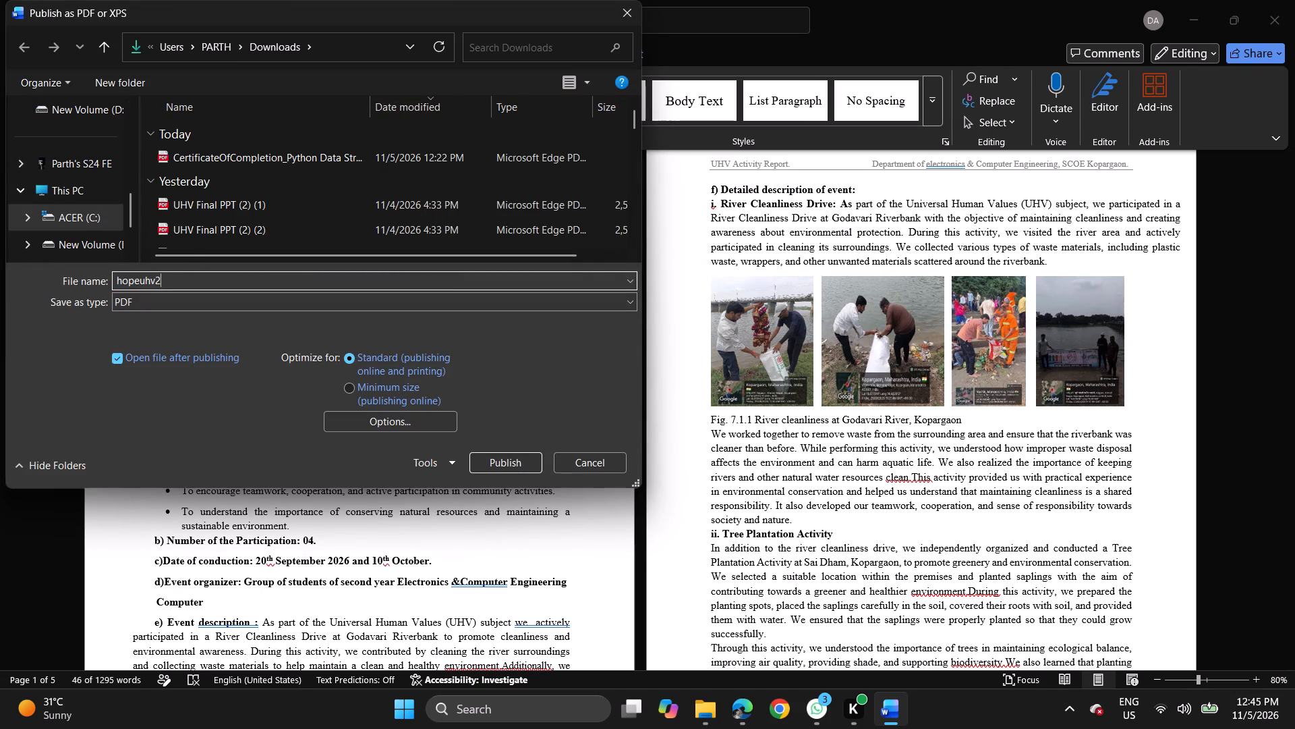
pyautogui.scroll(1, 92, 197)
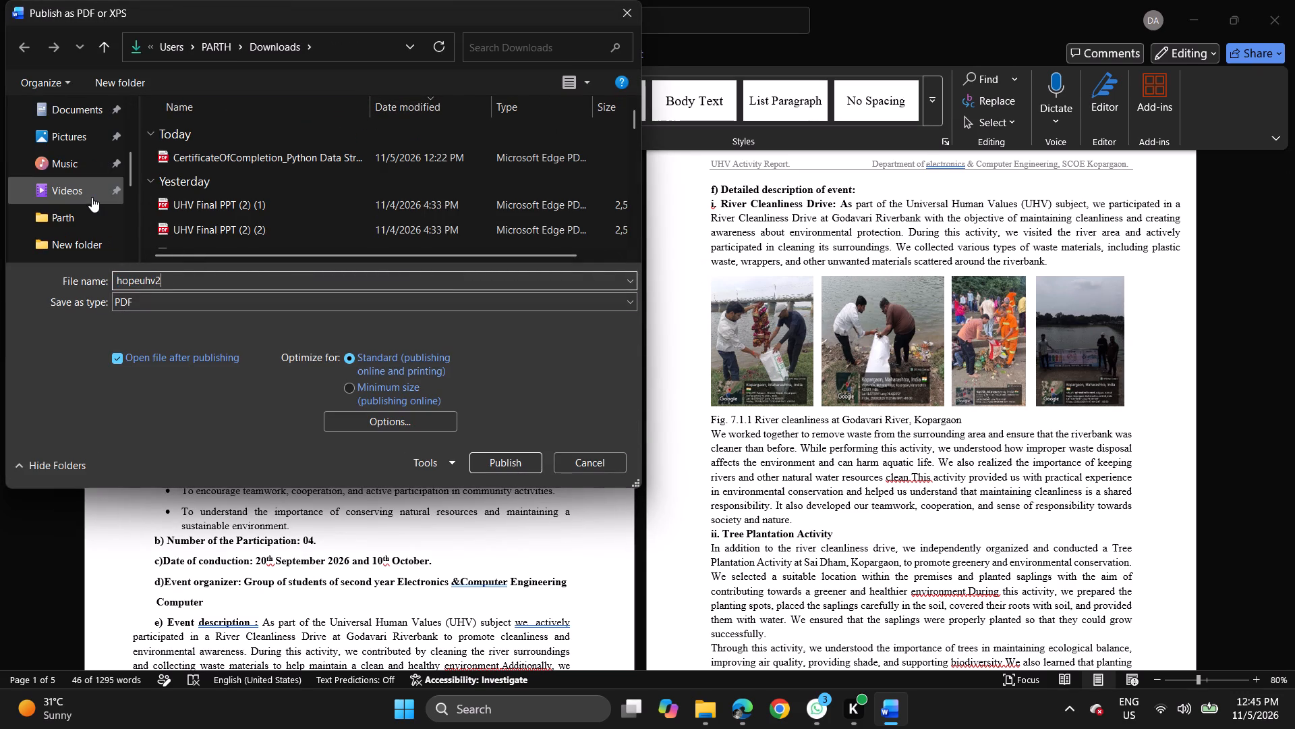
pyautogui.scroll(1, 92, 197)
pyautogui.click(70, 244)
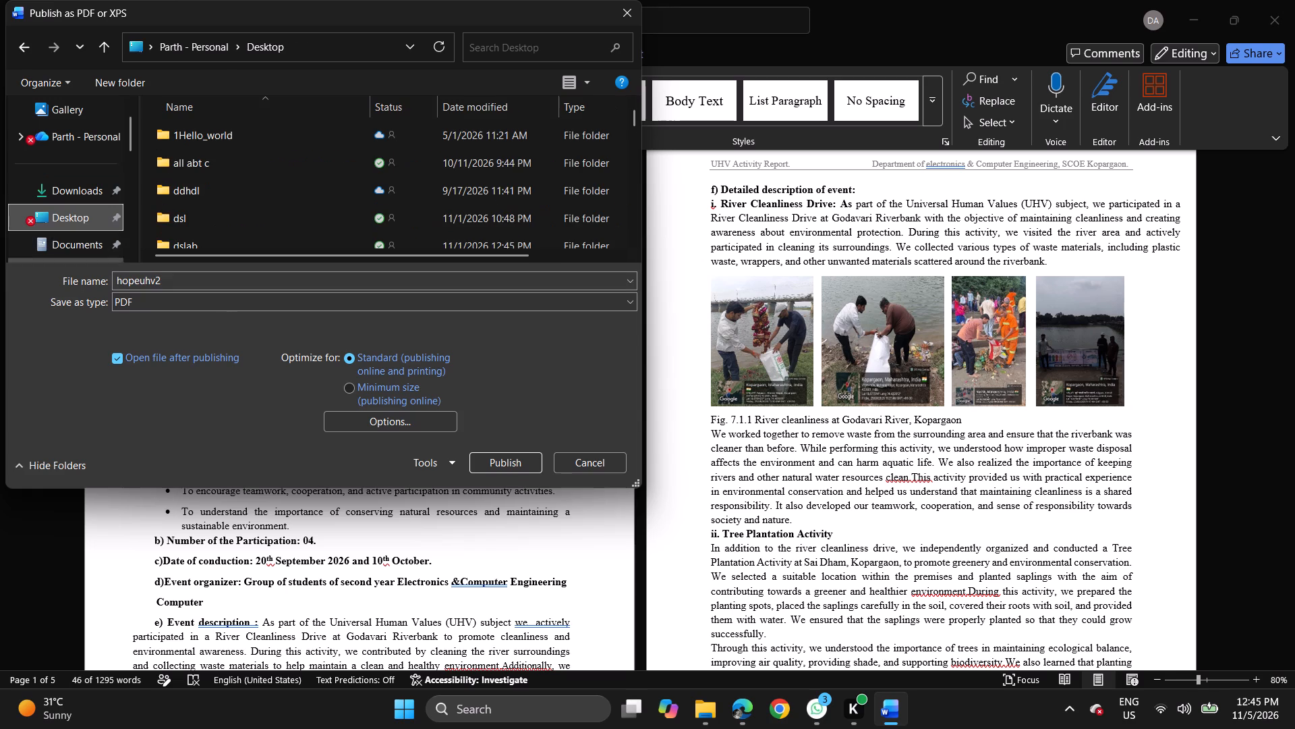